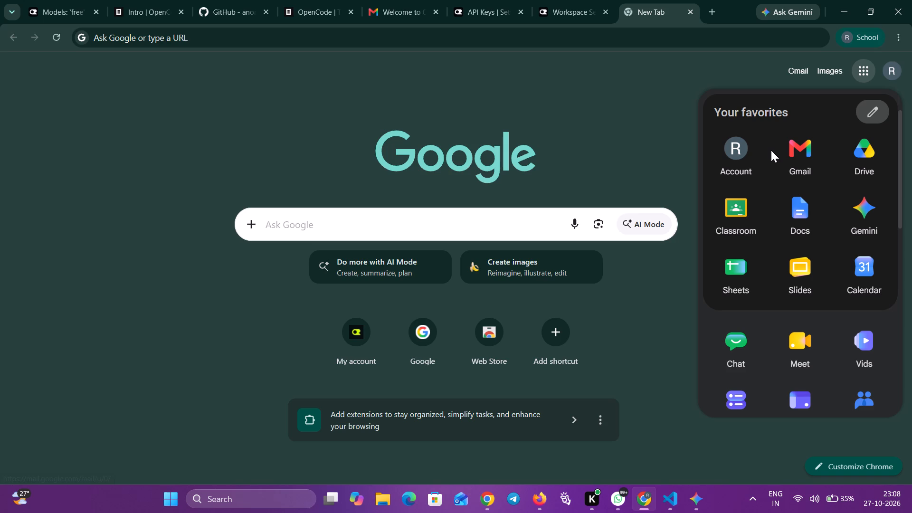
# Open the Google Docs home page from the Google apps launcher.
pyautogui.click(788, 217)
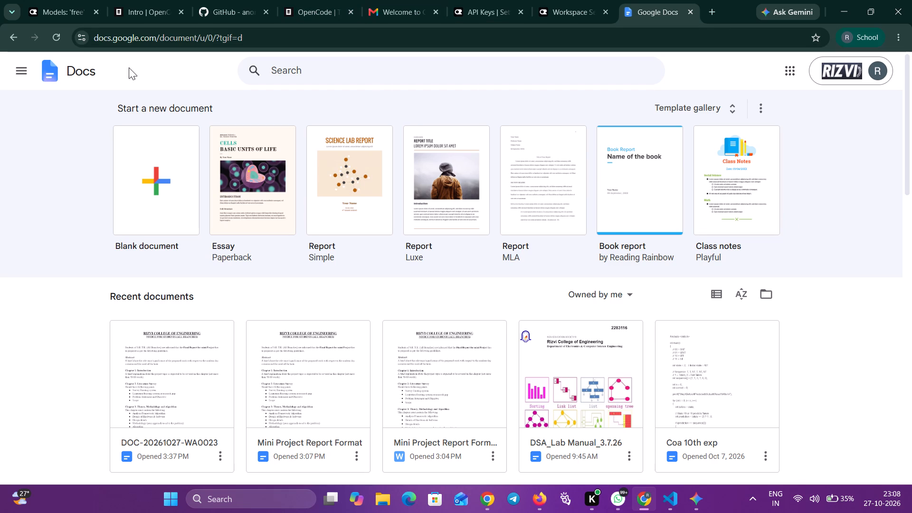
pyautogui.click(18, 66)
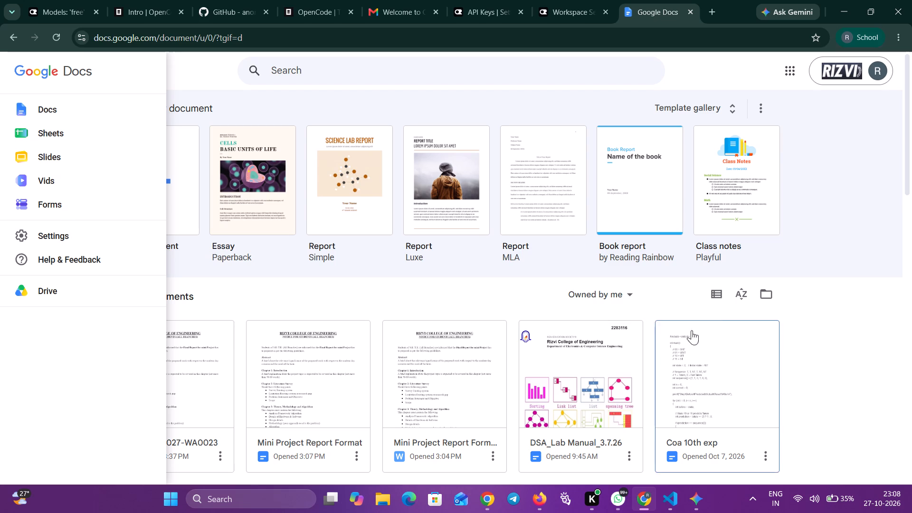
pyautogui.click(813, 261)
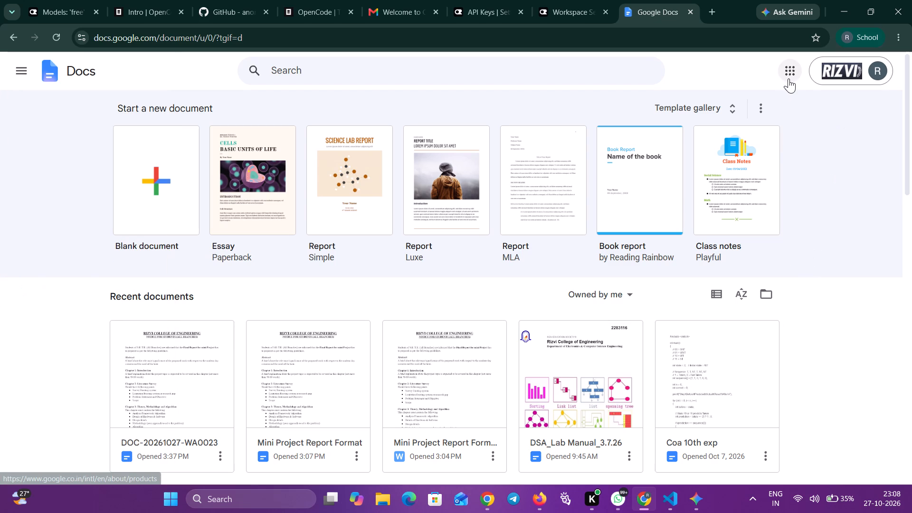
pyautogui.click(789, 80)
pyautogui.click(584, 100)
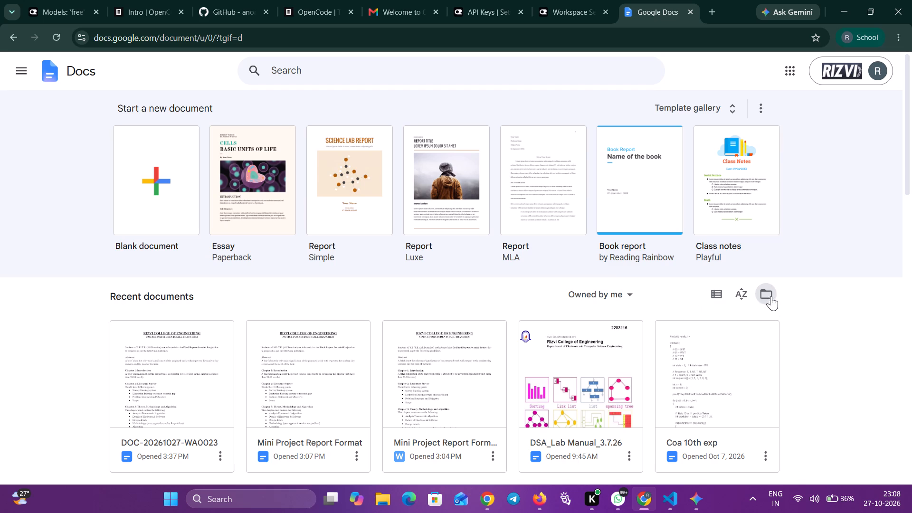
# Switch the recent documents from thumbnails to list view.
pyautogui.click(717, 294)
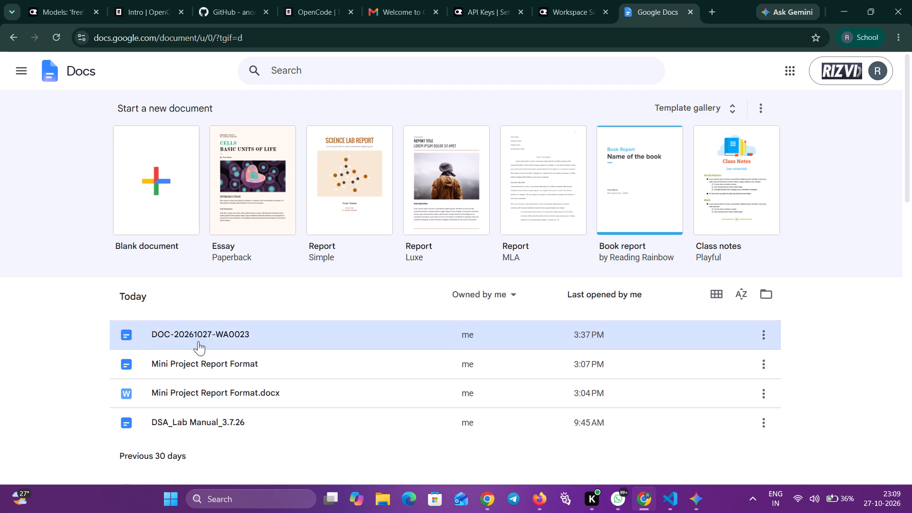
# Open the Mini Project Report Format Google Docs file and look through its notice page and title page.
pyautogui.click(148, 361)
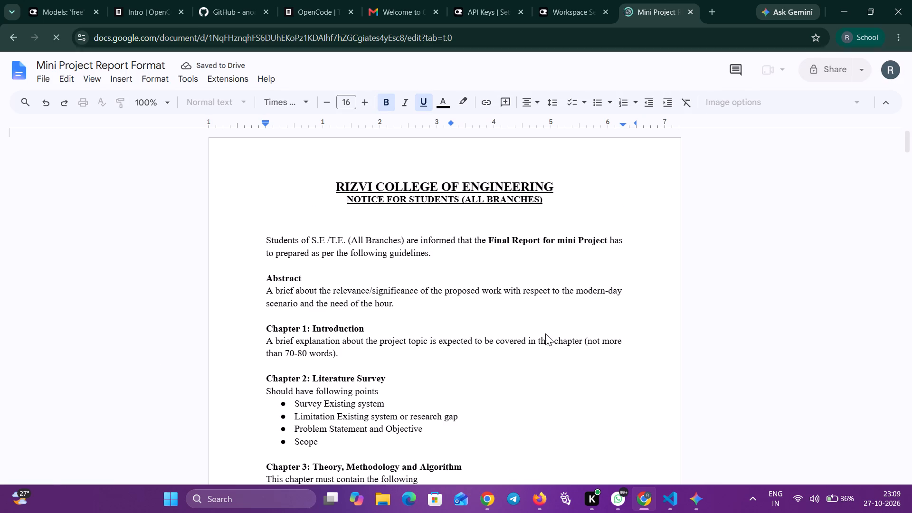
pyautogui.scroll(-8, 511, 384)
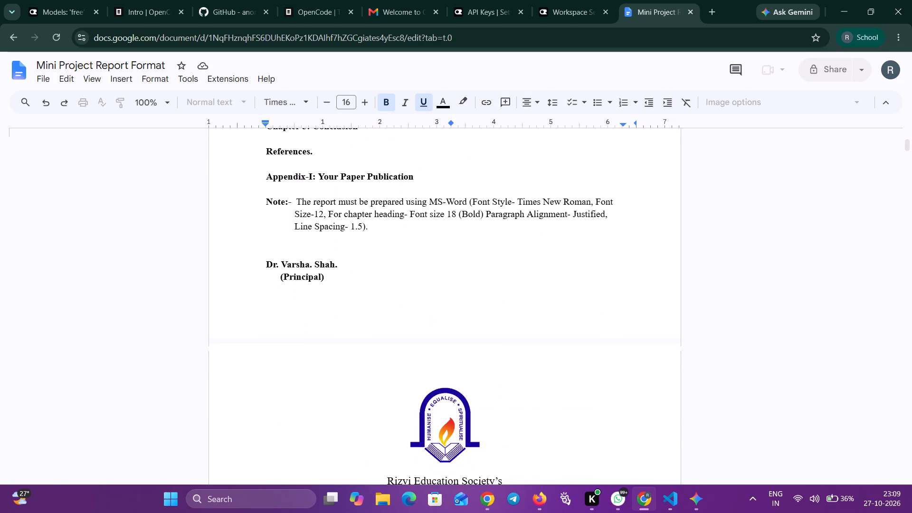
pyautogui.scroll(-4, 508, 391)
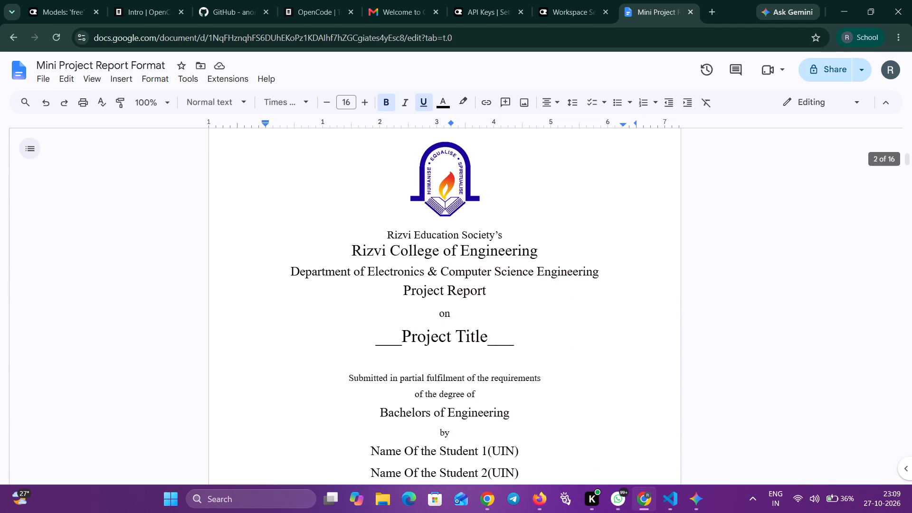
pyautogui.scroll(-1, 508, 391)
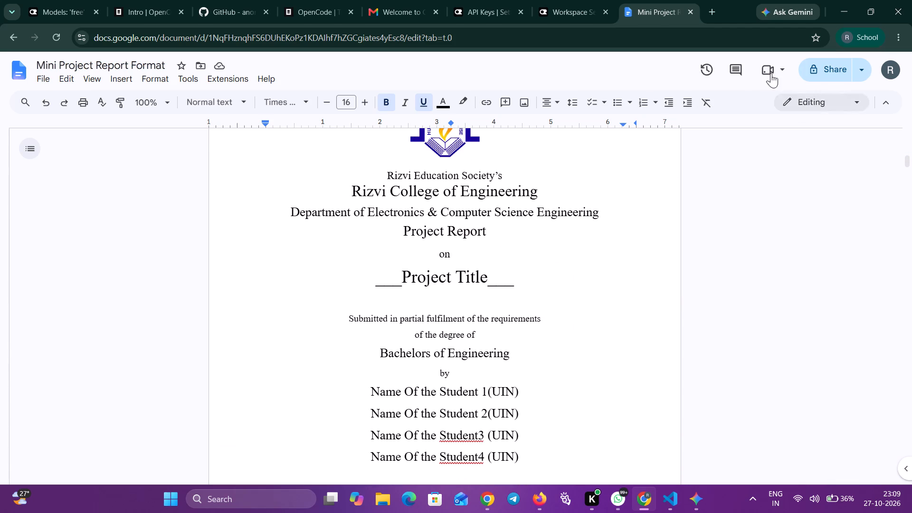
# Open the Google Docs home page in a new browser tab.
pyautogui.click(711, 13)
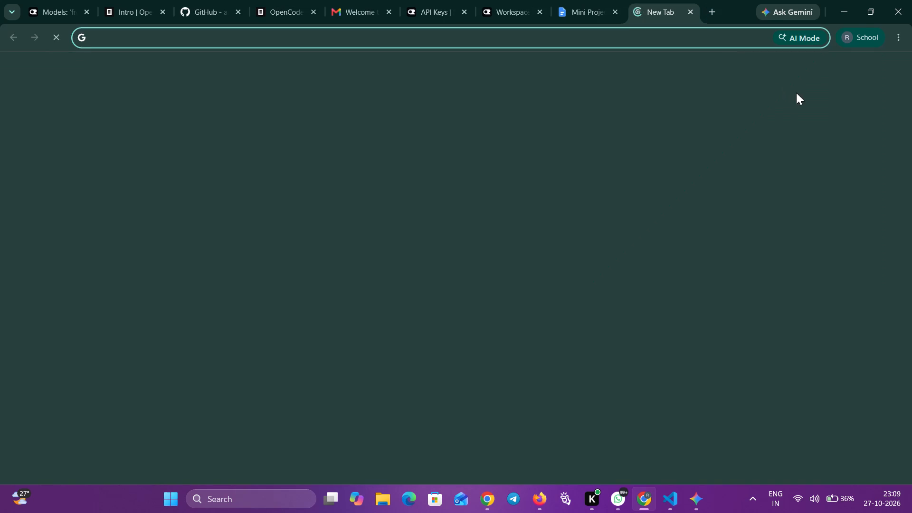
pyautogui.click(856, 84)
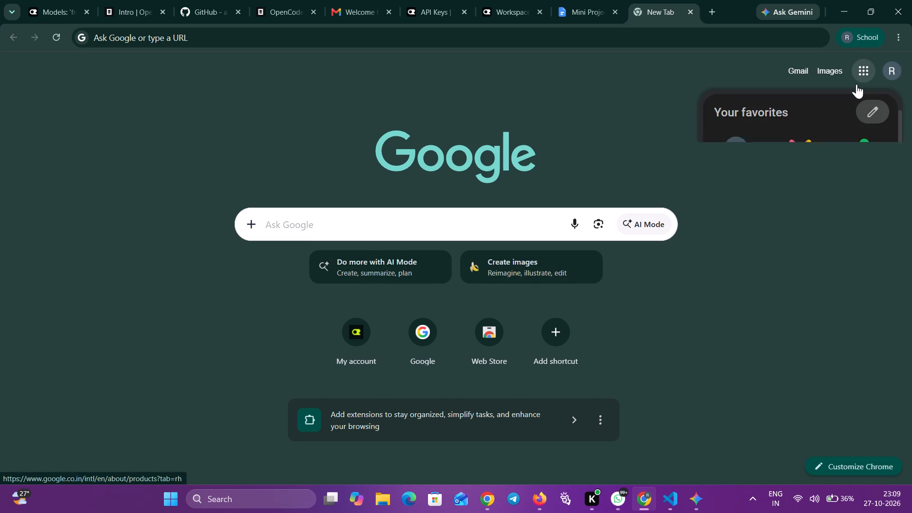
pyautogui.click(792, 206)
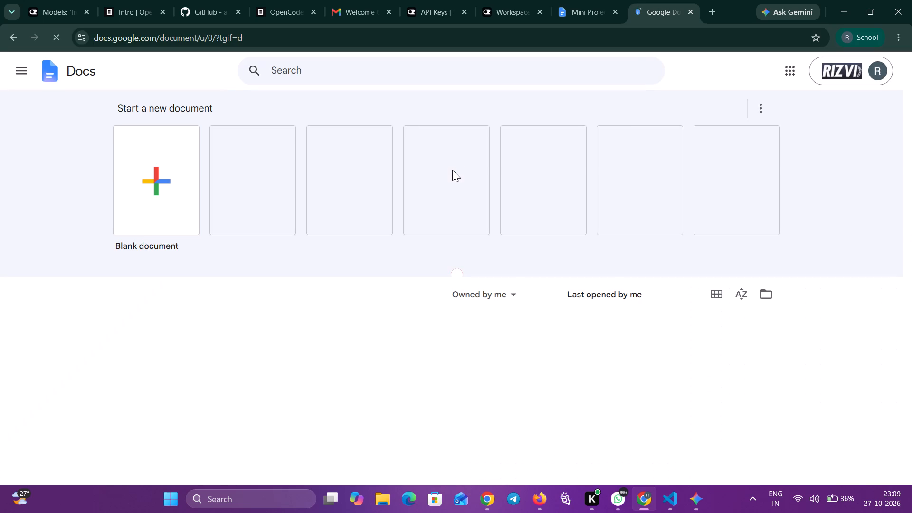
# Open Mini Project Report Format.docx from the recent documents, inspect its title page, and return to the document list.
pyautogui.scroll(-5, 378, 304)
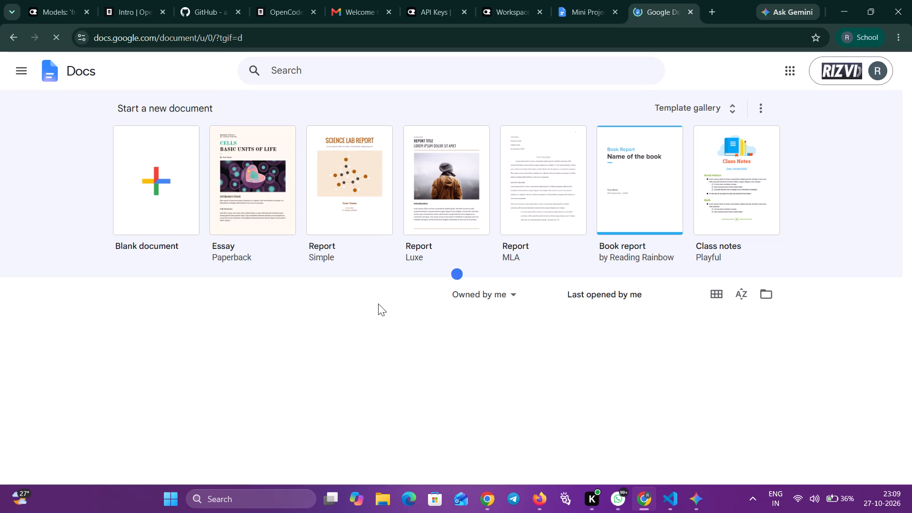
pyautogui.scroll(-1, 378, 304)
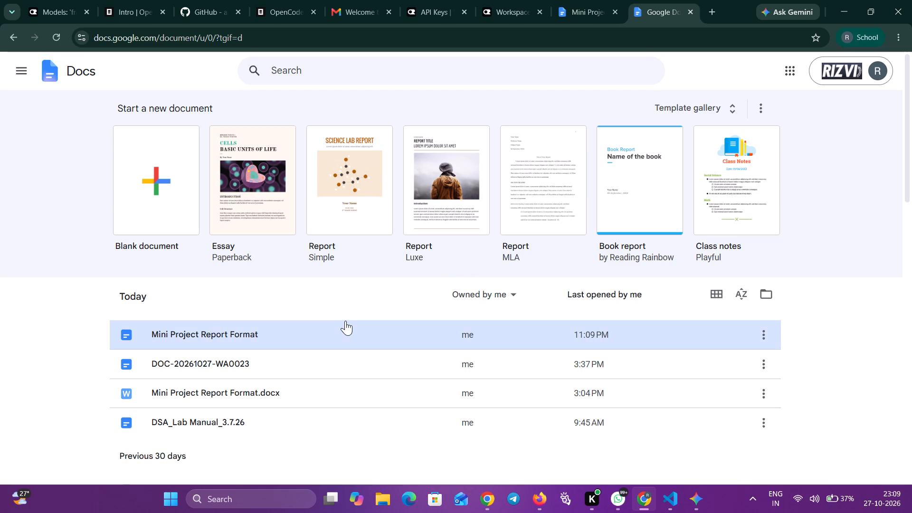
pyautogui.scroll(-1, 343, 330)
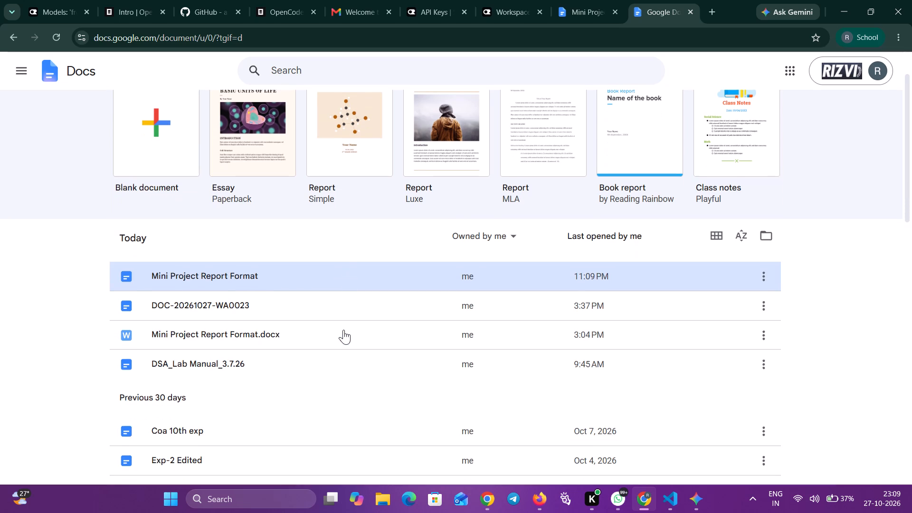
pyautogui.click(343, 327)
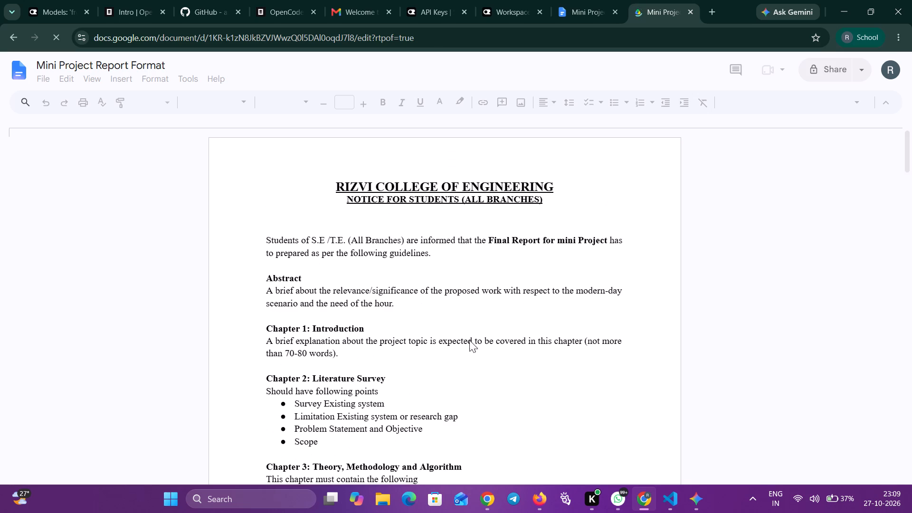
pyautogui.scroll(-12, 478, 339)
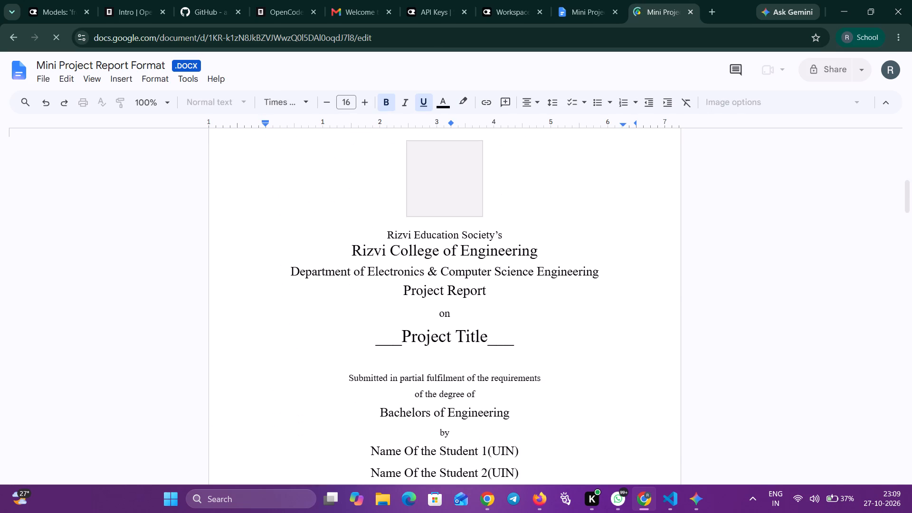
pyautogui.scroll(-4, 475, 344)
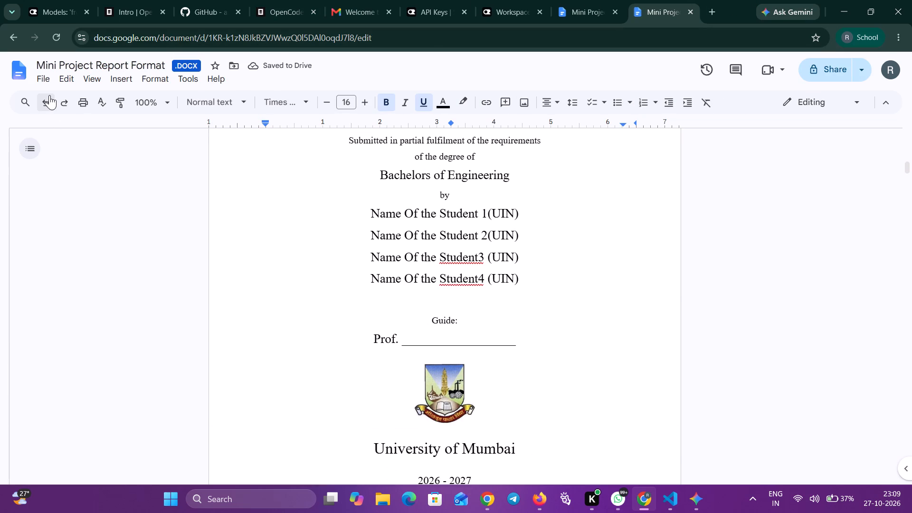
pyautogui.scroll(3, 50, 95)
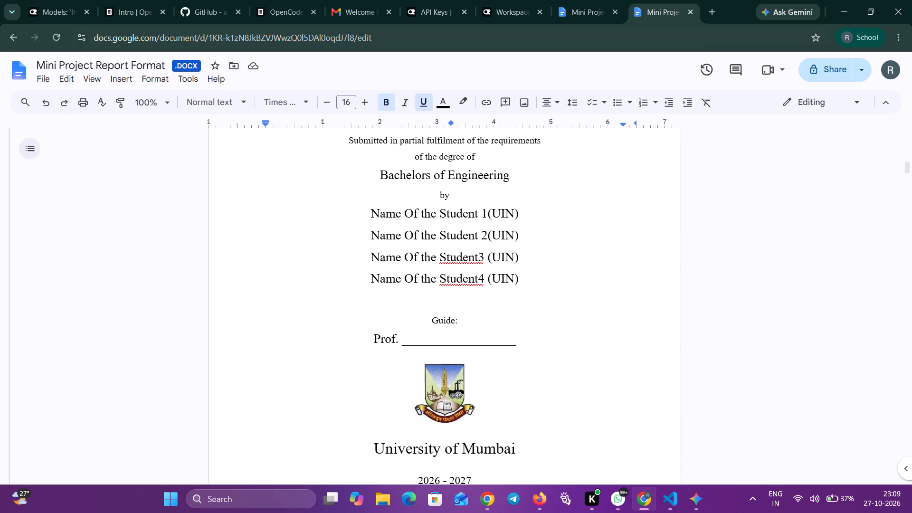
pyautogui.click(22, 63)
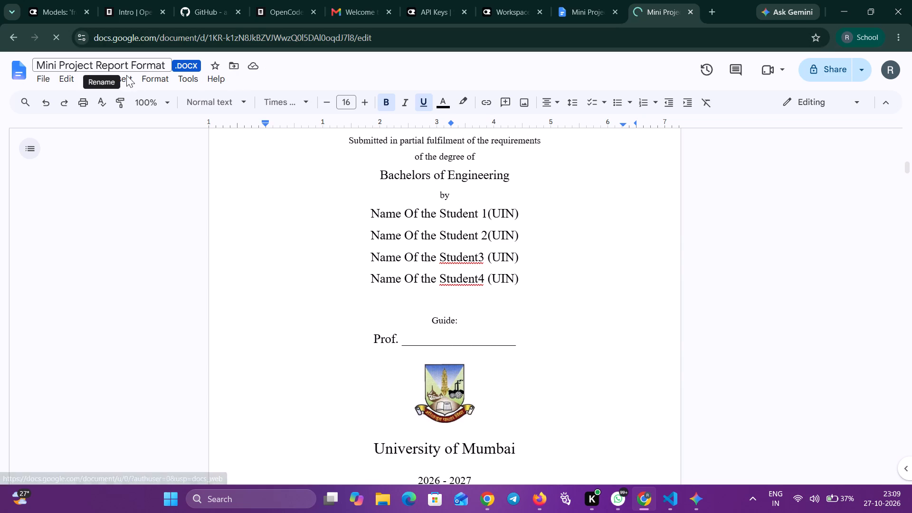
# Reopen Mini Project Report Format.docx, examine the chapter guidelines and formatting note, and return to the document list.
pyautogui.scroll(-2, 329, 214)
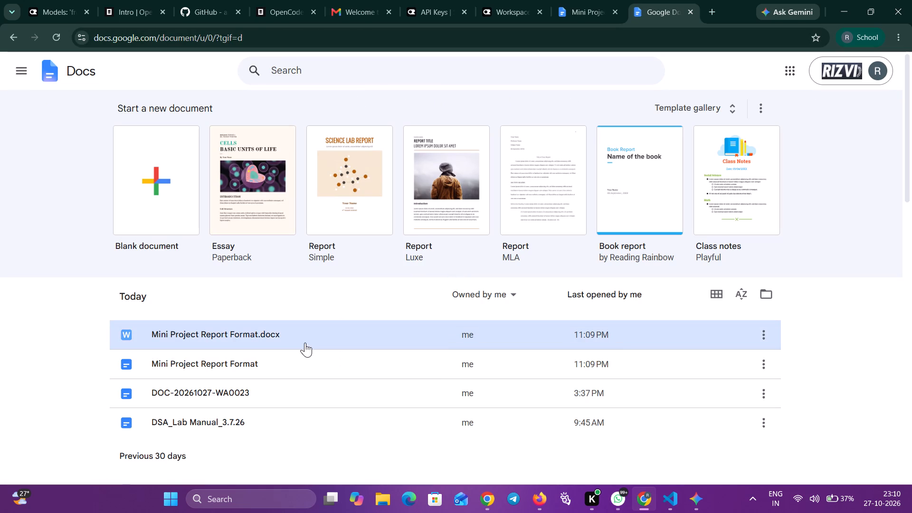
pyautogui.click(305, 342)
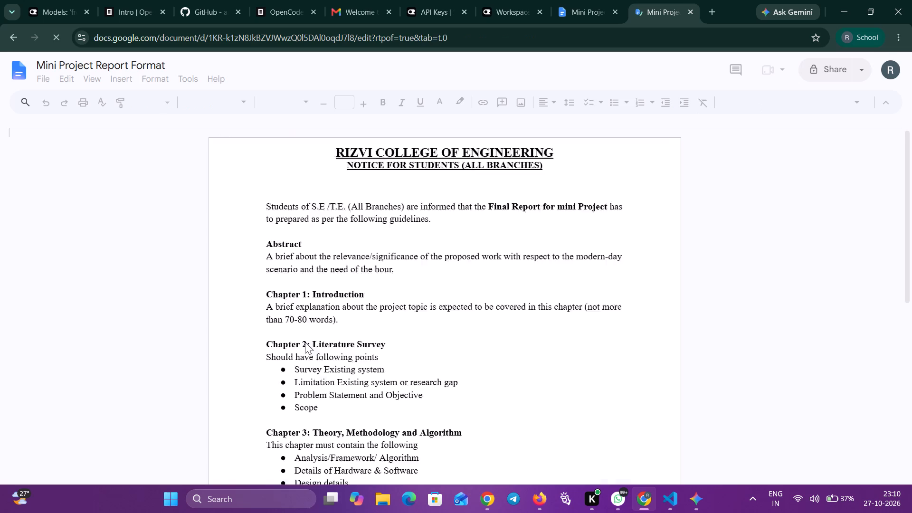
pyautogui.scroll(-8, 320, 322)
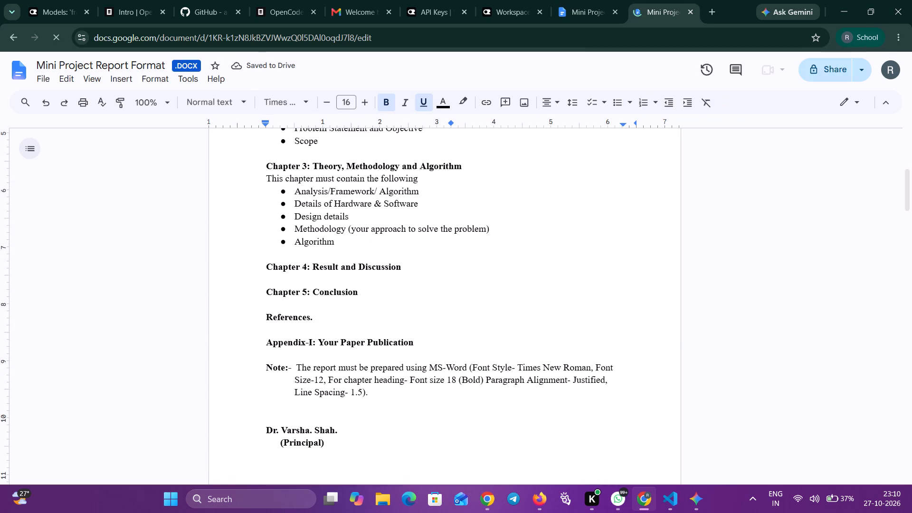
pyautogui.scroll(-2, 320, 322)
pyautogui.scroll(5, 320, 322)
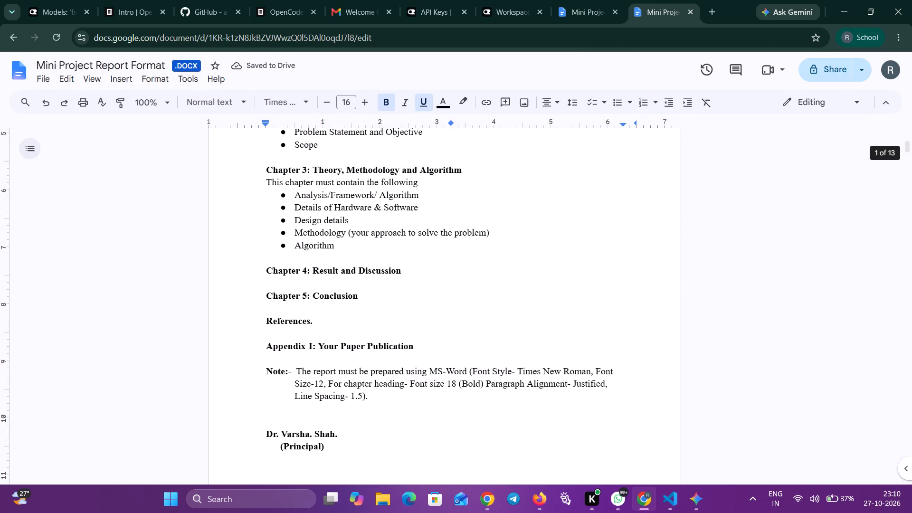
pyautogui.click(28, 68)
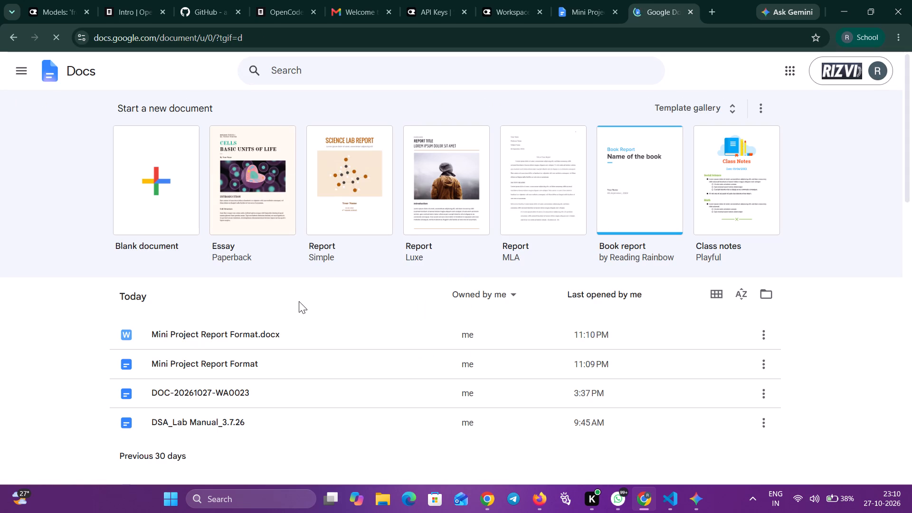
# Open DOC-20261027-WA0023, look through its notice and title page, and return to the document list.
pyautogui.scroll(-1, 298, 307)
pyautogui.click(288, 321)
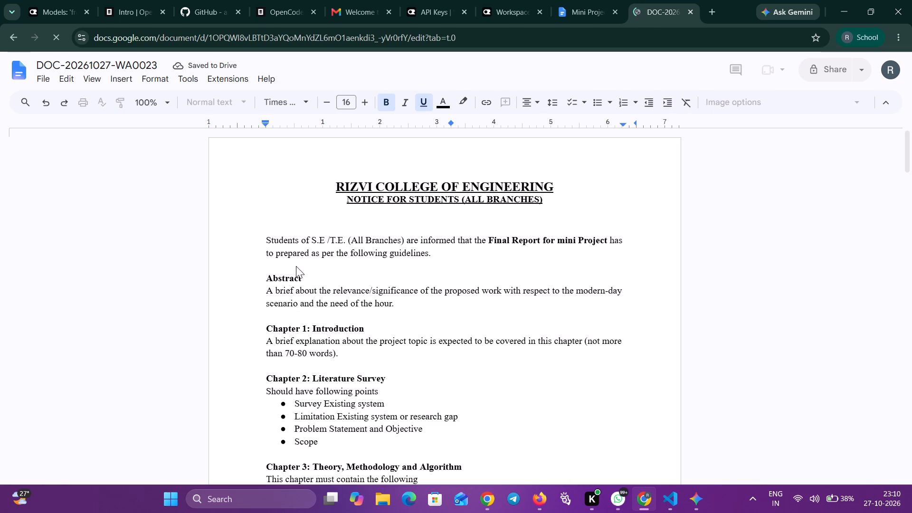
pyautogui.scroll(-16, 303, 266)
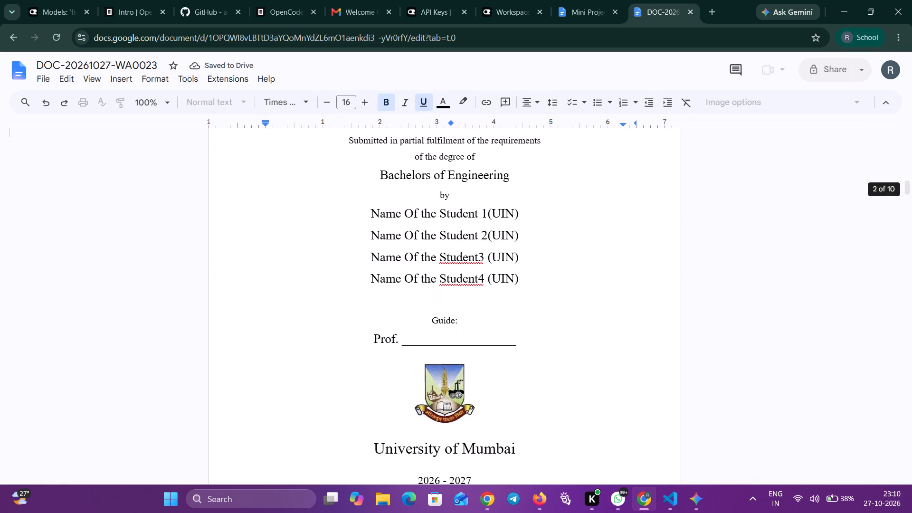
pyautogui.click(9, 71)
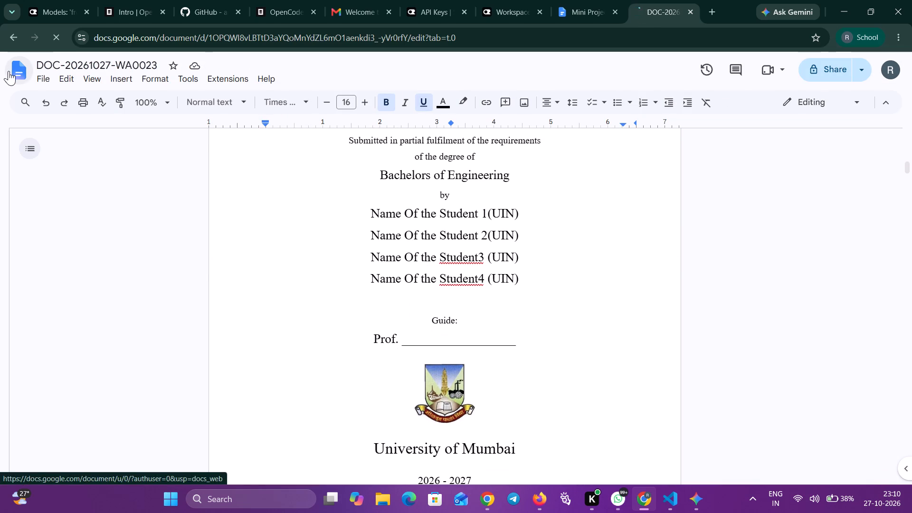
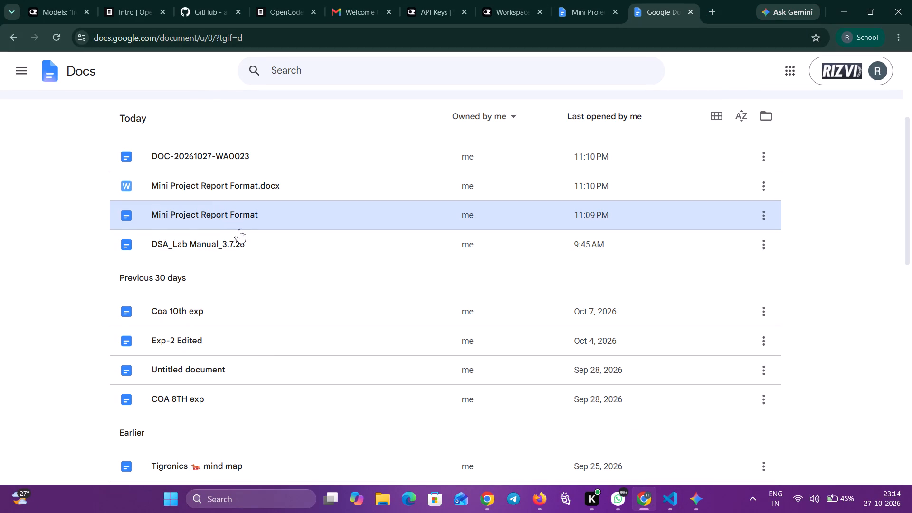
pyautogui.scroll(2, 239, 229)
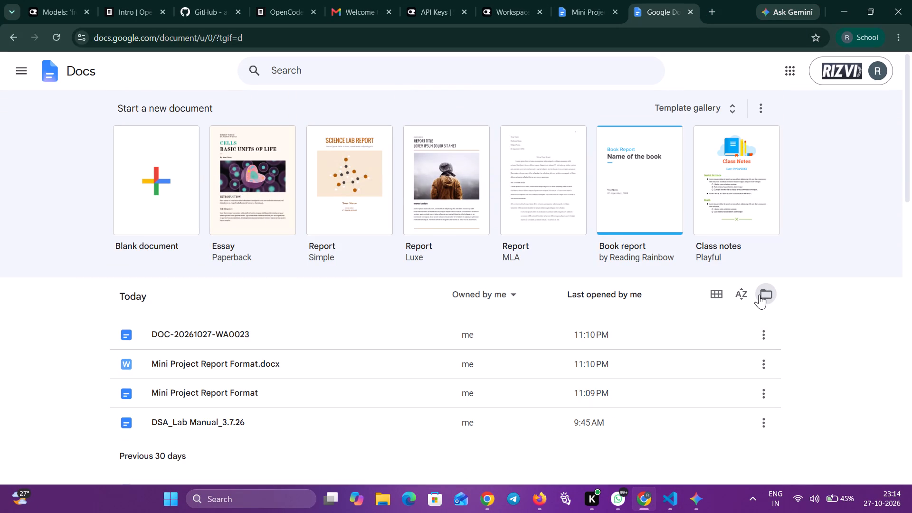
pyautogui.click(759, 294)
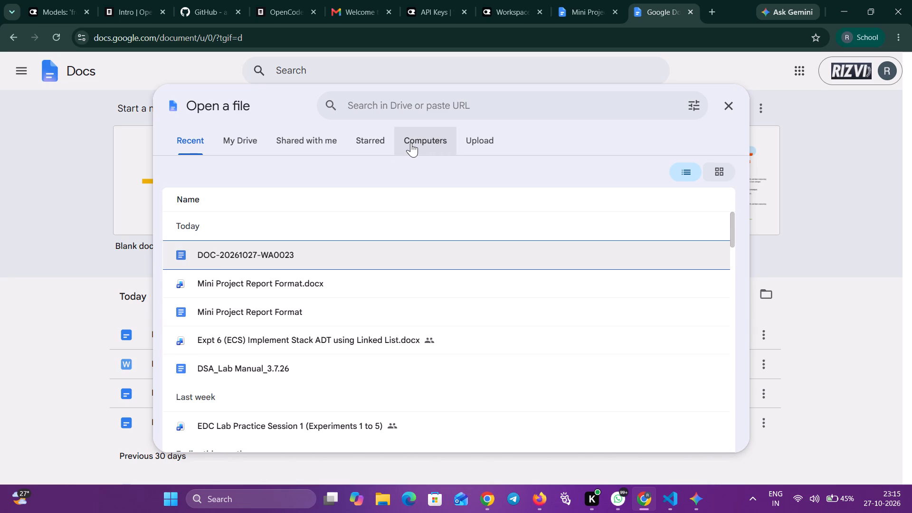
pyautogui.click(411, 142)
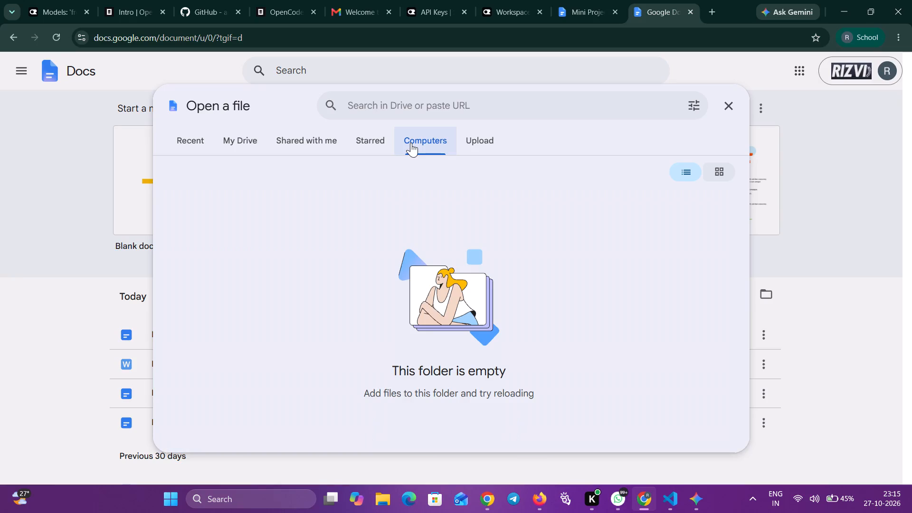
pyautogui.click(411, 142)
pyautogui.click(294, 134)
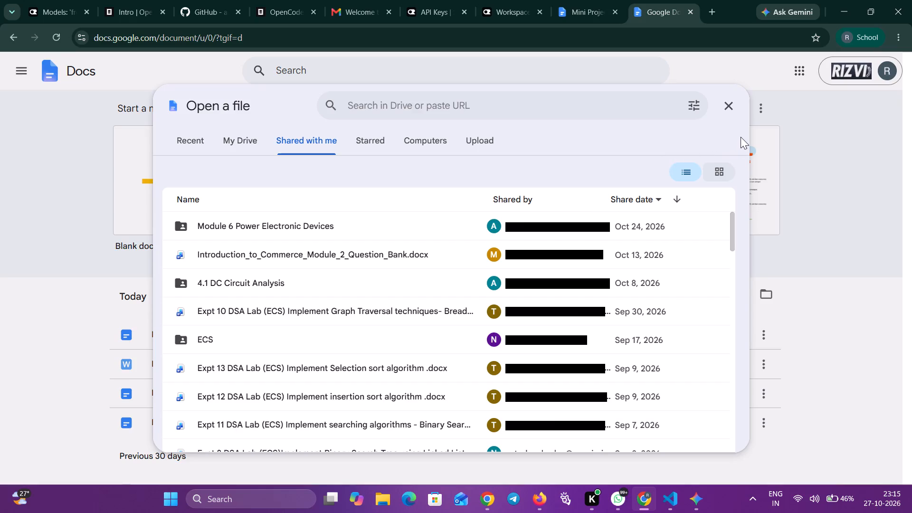
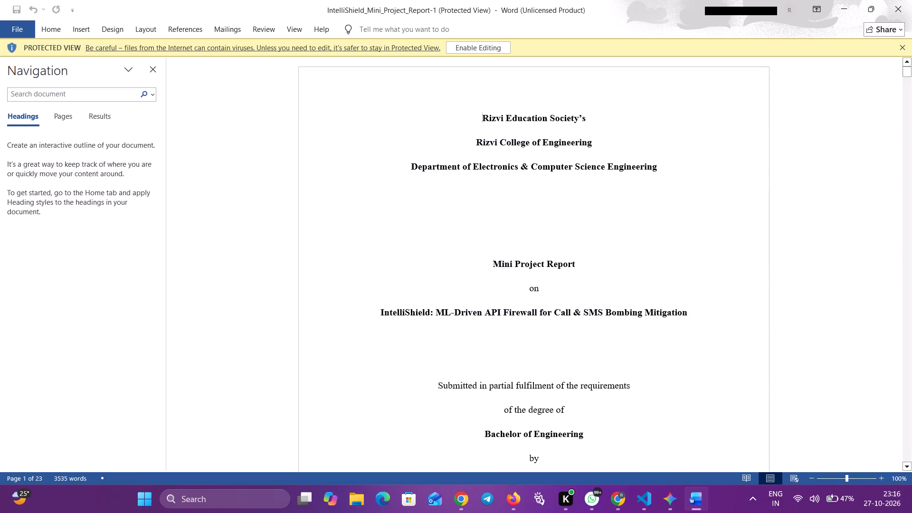
# Examine the title page of the IntelliShield mini project report in Word, including its project title line.
pyautogui.scroll(-2, 593, 207)
pyautogui.scroll(2, 593, 207)
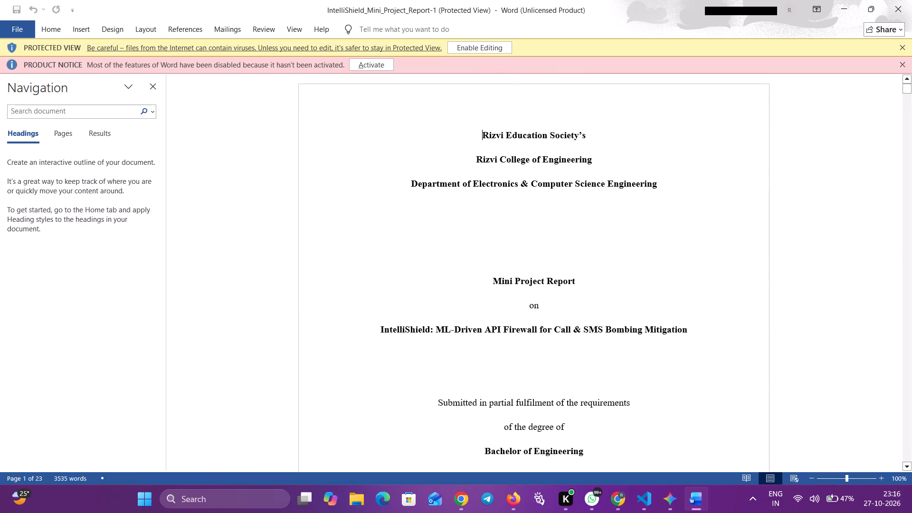
pyautogui.moveTo(385, 323); pyautogui.dragTo(452, 331)
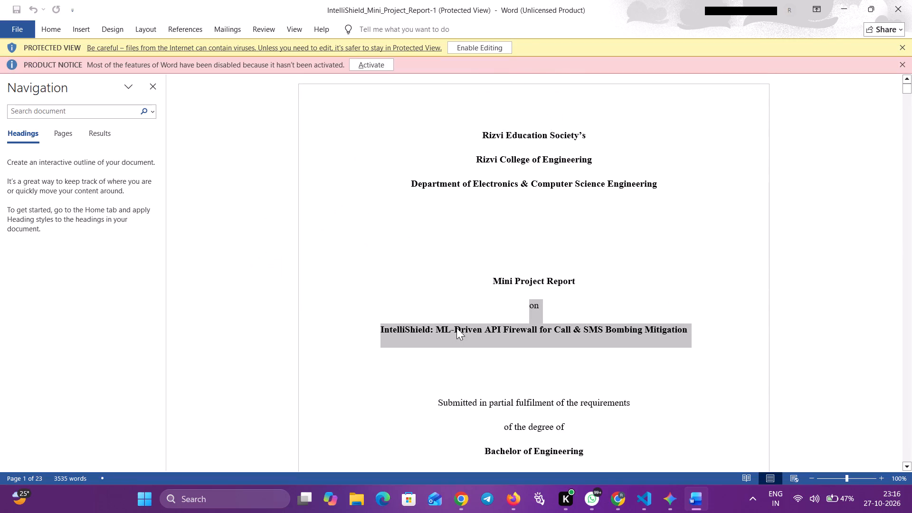
pyautogui.click(463, 322)
pyautogui.click(395, 318)
pyautogui.click(431, 298)
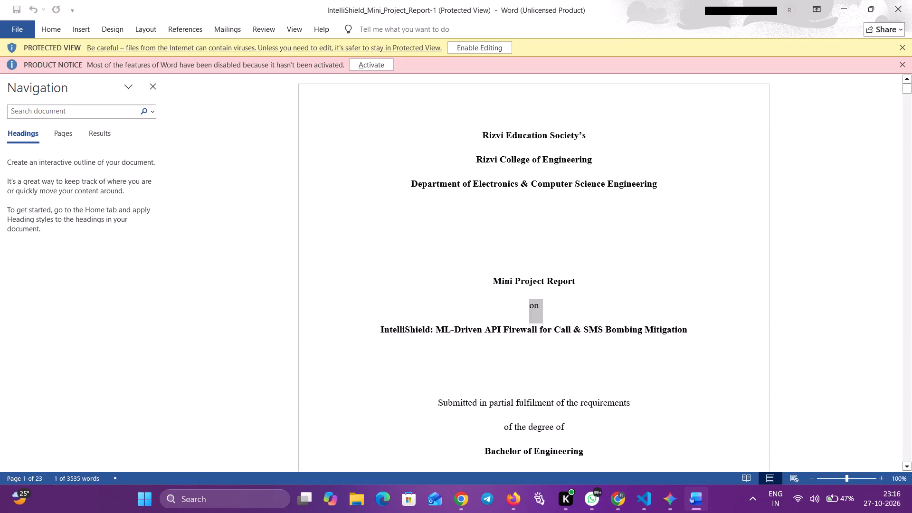
pyautogui.click(395, 328)
pyautogui.click(395, 332)
pyautogui.click(398, 333)
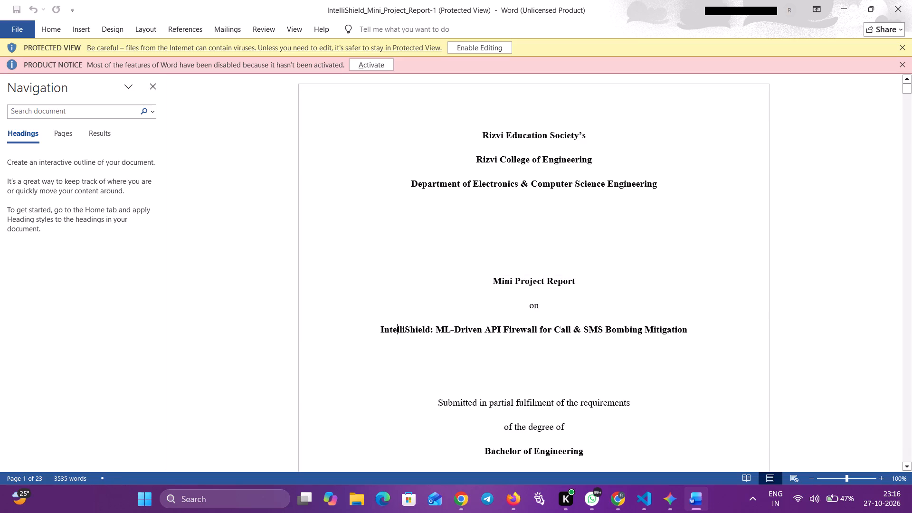
pyautogui.doubleClick(398, 333)
pyautogui.doubleClick(397, 333)
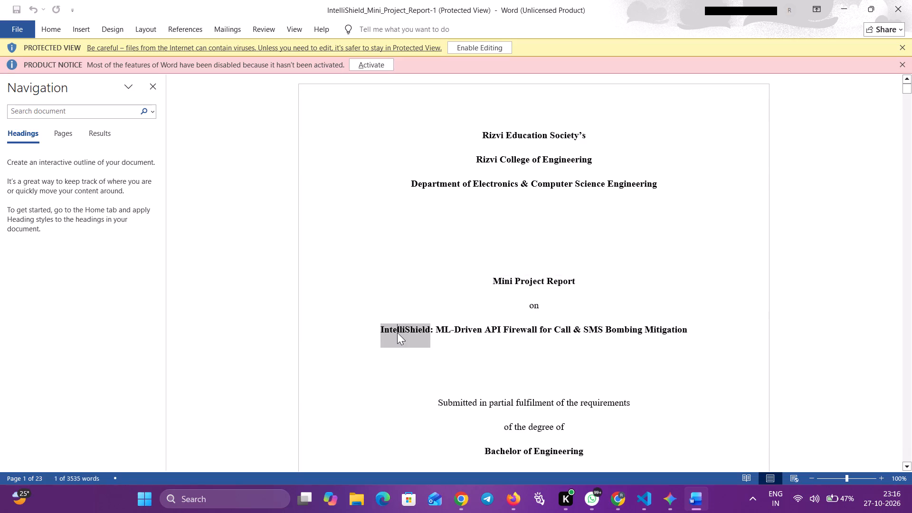
pyautogui.click(388, 327)
pyautogui.moveTo(382, 327); pyautogui.dragTo(401, 329)
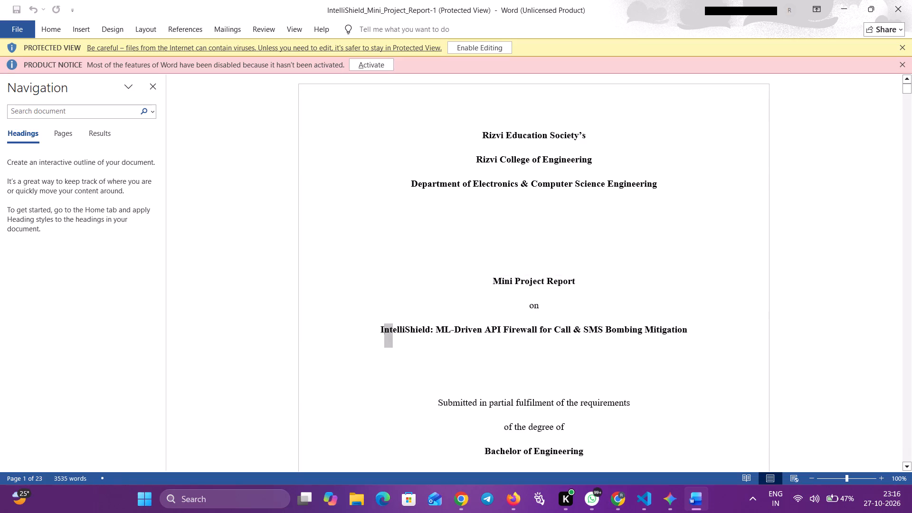
pyautogui.moveTo(401, 329); pyautogui.dragTo(510, 369)
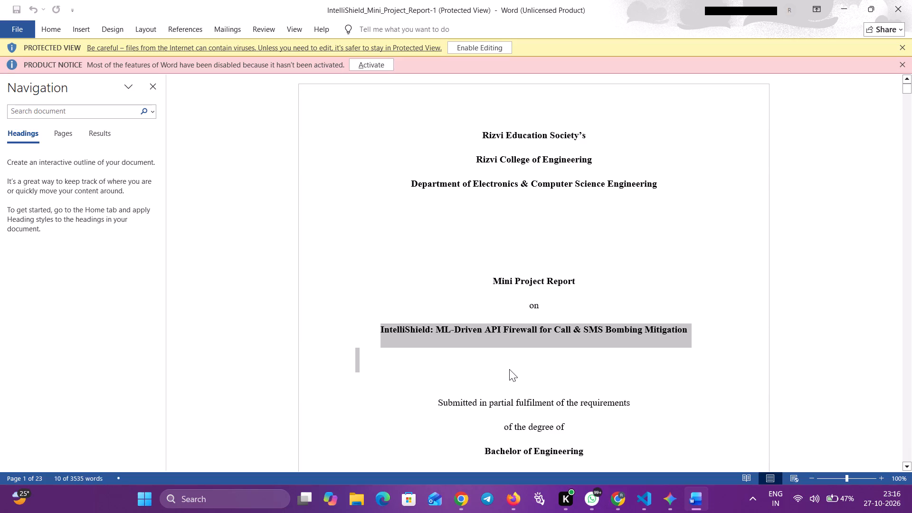
pyautogui.click(509, 369)
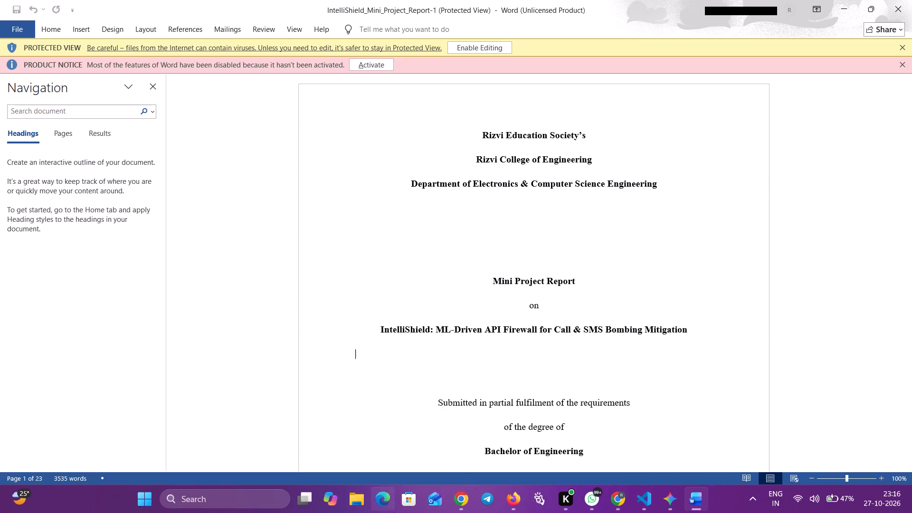
# Switch to Chrome, open Mini Project Report Format.docx, look through its title and certificate pages, and return to the document list.
pyautogui.click(613, 503)
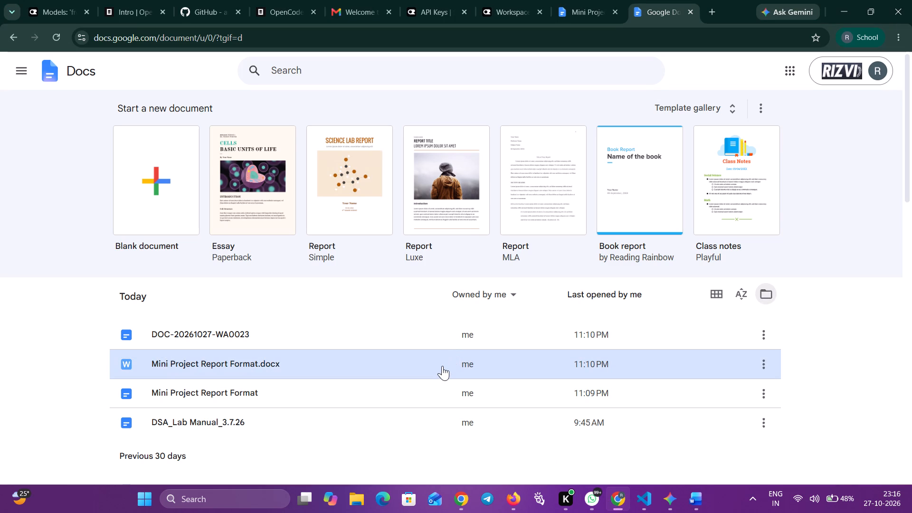
pyautogui.click(442, 366)
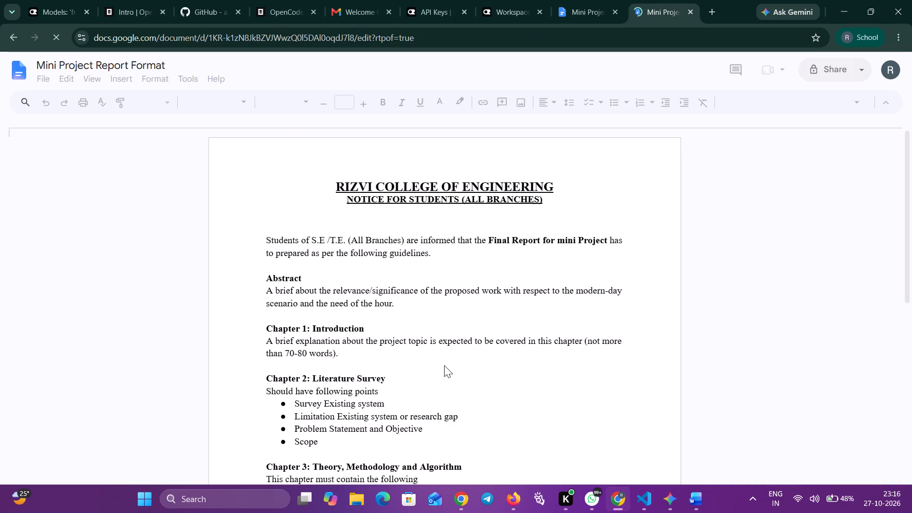
pyautogui.scroll(-11, 465, 361)
pyautogui.scroll(-14, 465, 356)
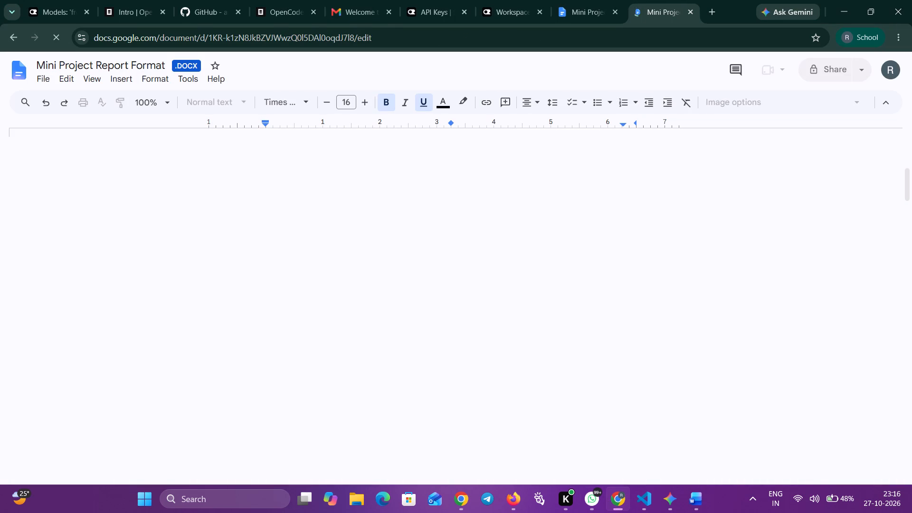
pyautogui.scroll(-4, 465, 356)
pyautogui.scroll(14, 465, 356)
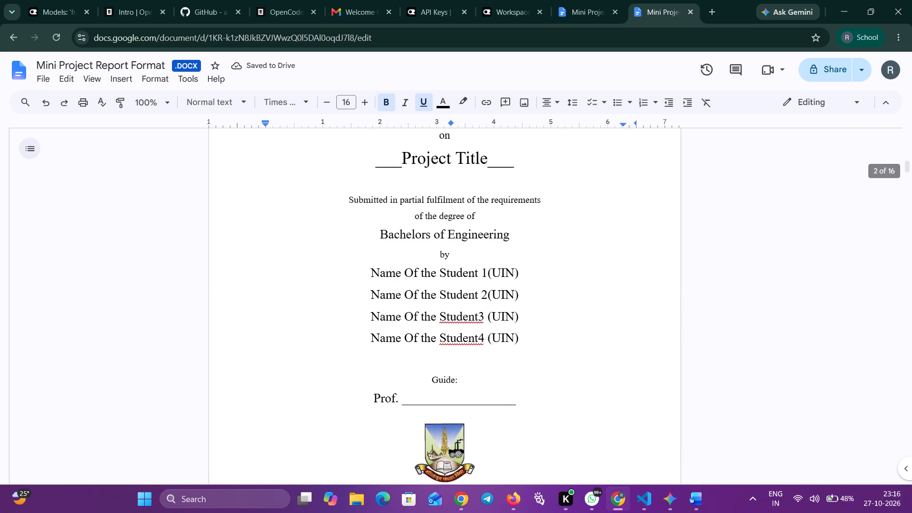
pyautogui.scroll(-18, 467, 352)
pyautogui.scroll(-7, 467, 348)
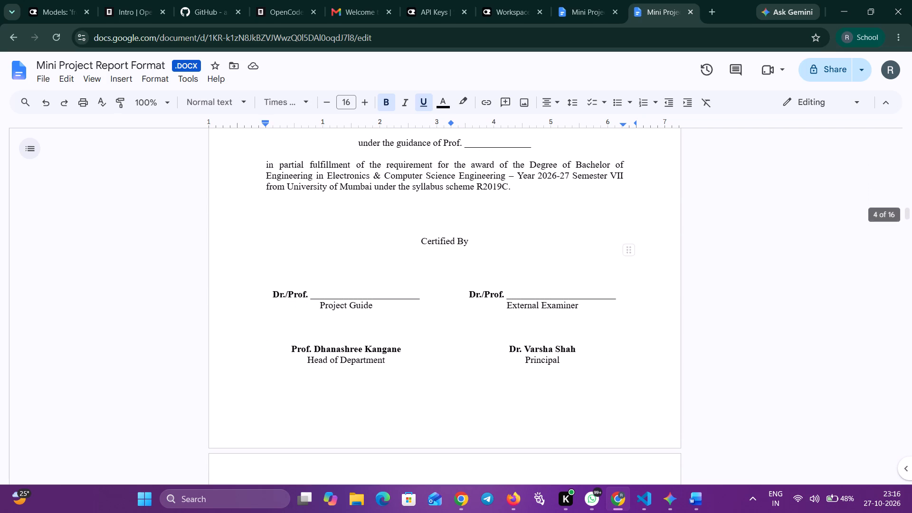
pyautogui.scroll(3, 467, 348)
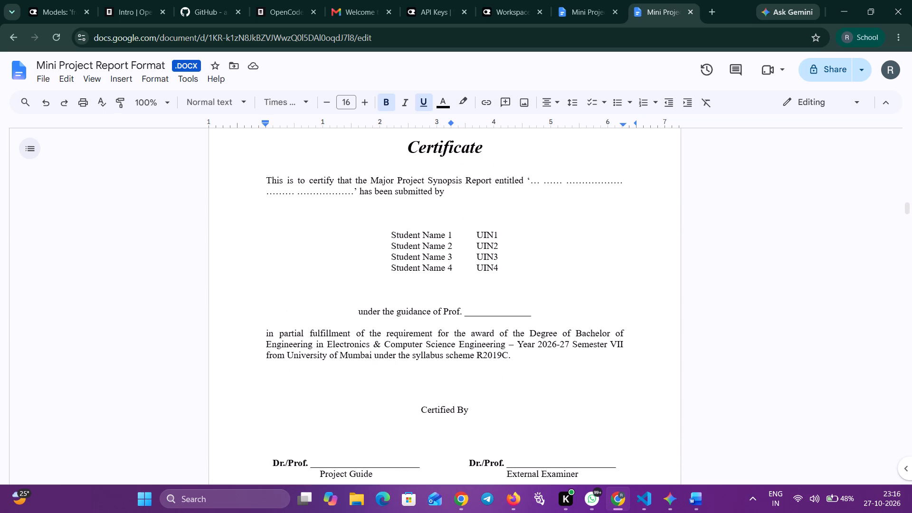
pyautogui.click(23, 68)
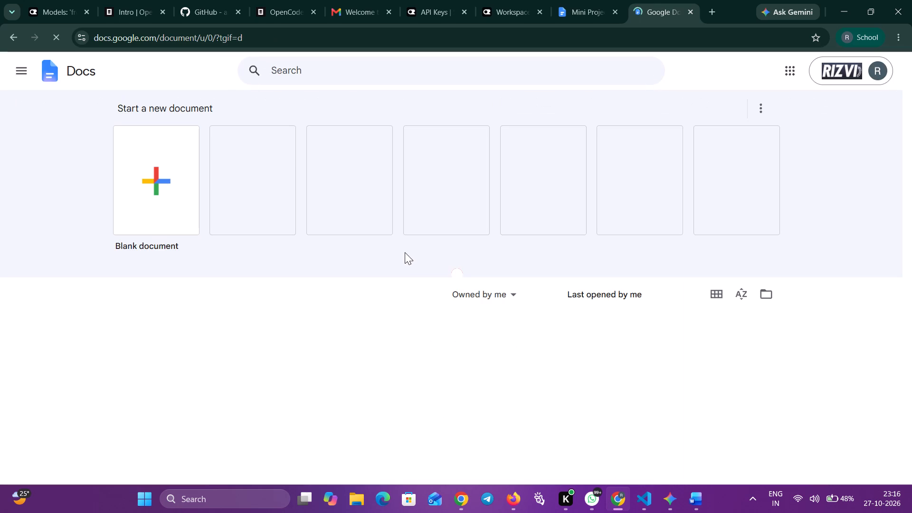
# Open the native Google Docs version of Mini Project Report Format from the recent documents.
pyautogui.scroll(-2, 380, 286)
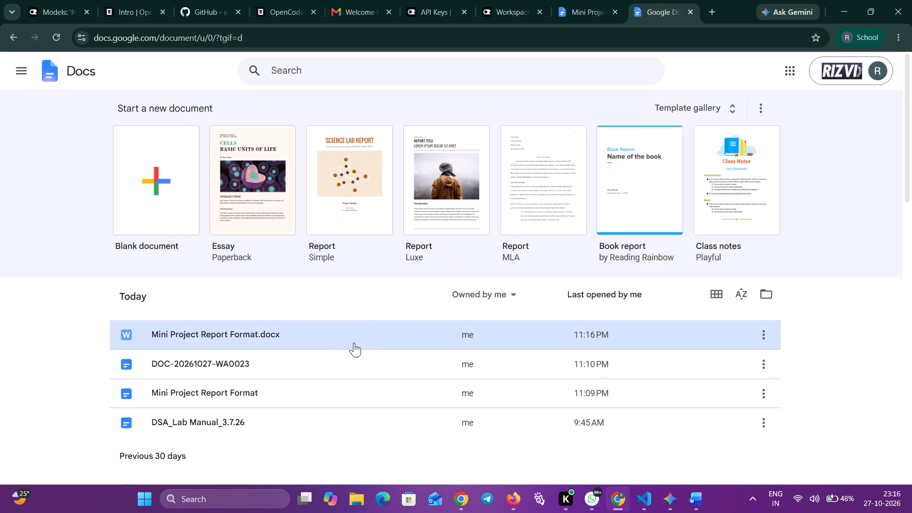
pyautogui.click(312, 396)
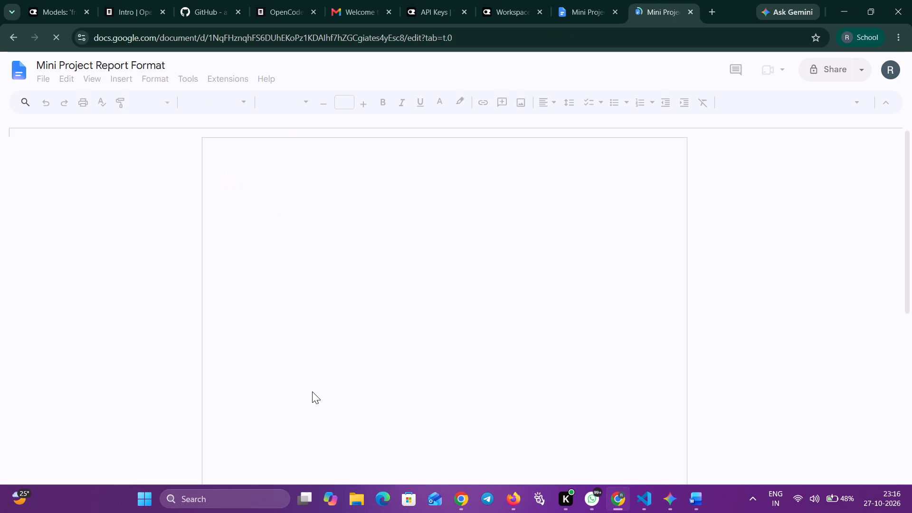
# Examine the template's title page, abstract, certificate and index pages.
pyautogui.scroll(-16, 373, 335)
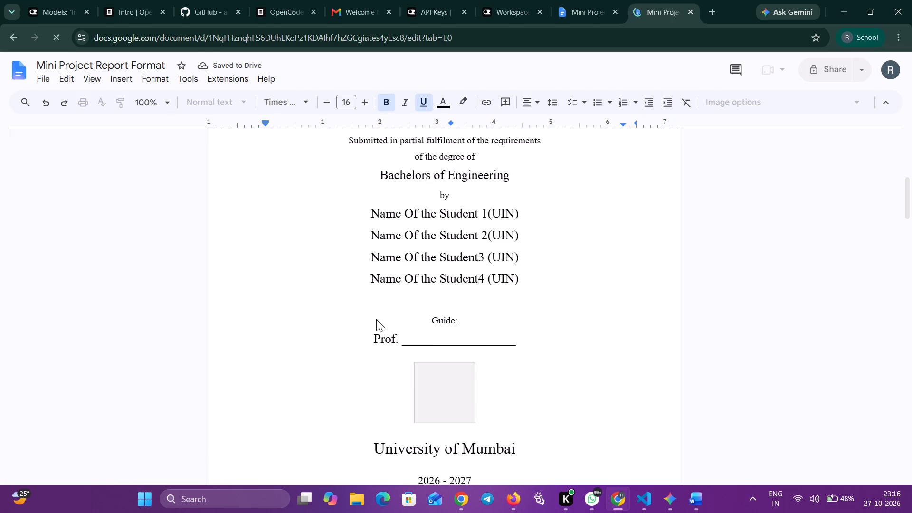
pyautogui.scroll(-20, 376, 319)
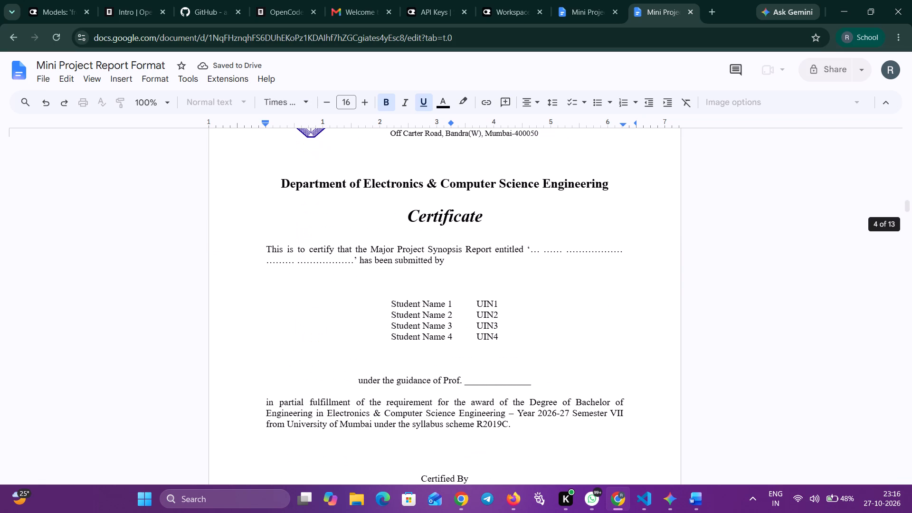
pyautogui.scroll(-9, 377, 315)
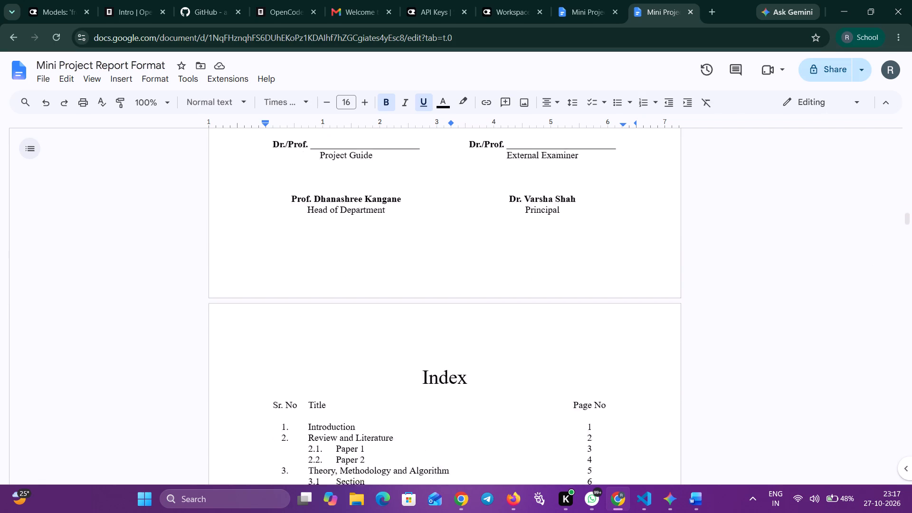
pyautogui.scroll(-4, 378, 313)
pyautogui.scroll(3, 380, 310)
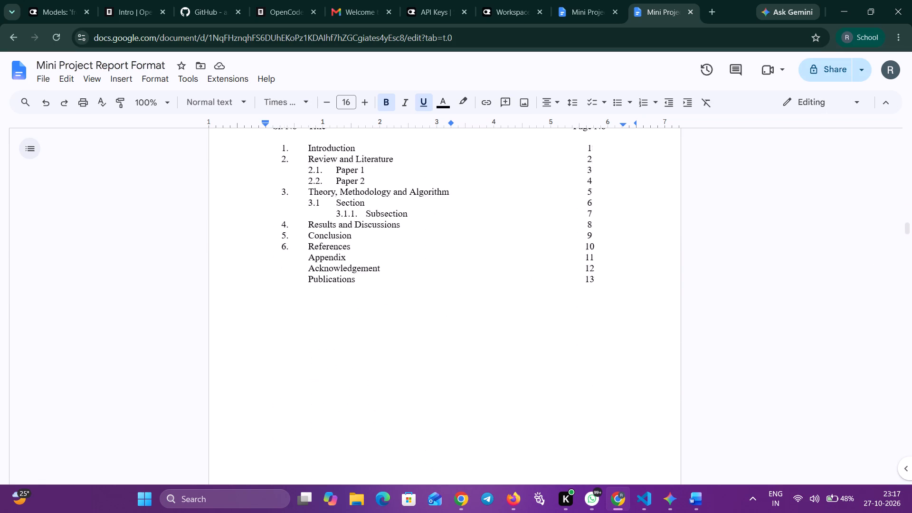
pyautogui.scroll(14, 380, 310)
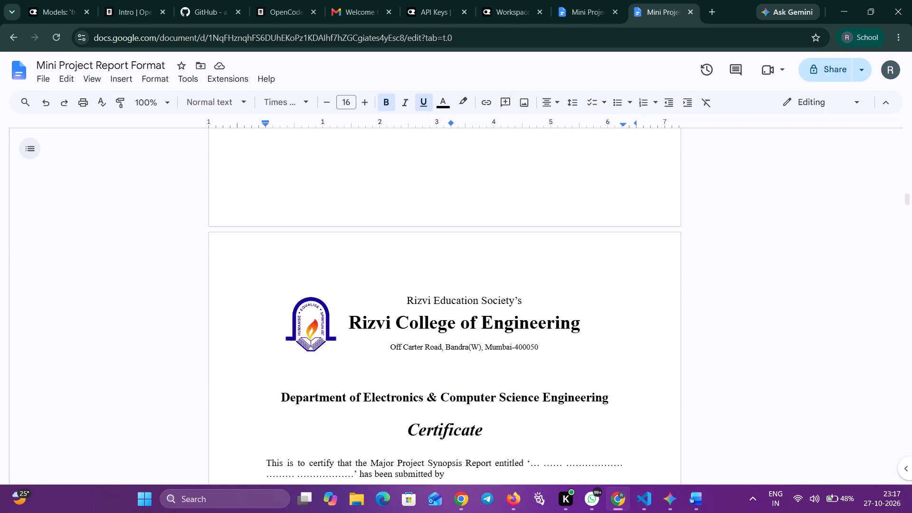
pyautogui.scroll(11, 380, 307)
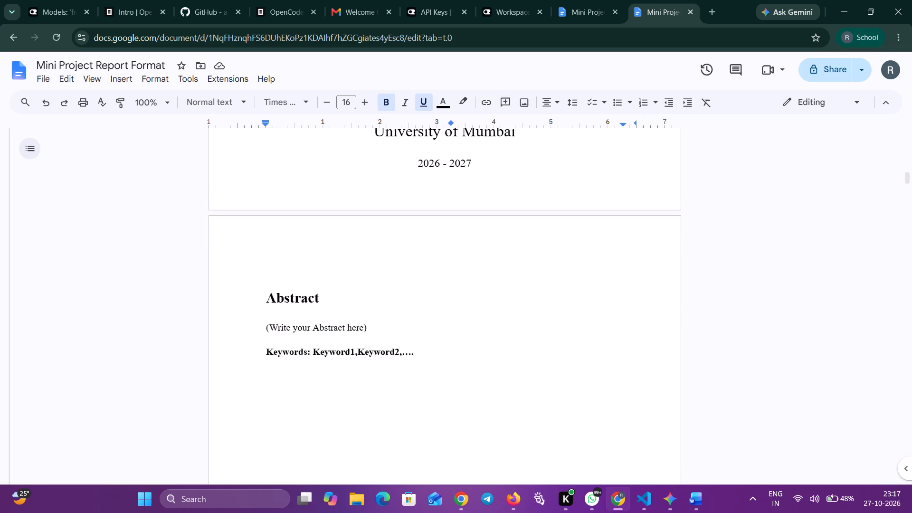
pyautogui.scroll(2, 380, 305)
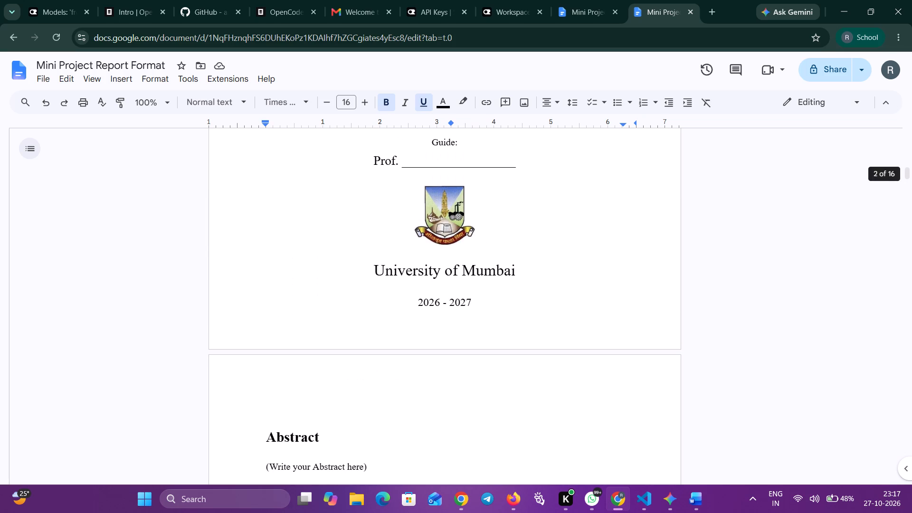
# In Editing mode, delete the blank underscore line after "Prof." under Guide on the title page.
pyautogui.click(821, 106)
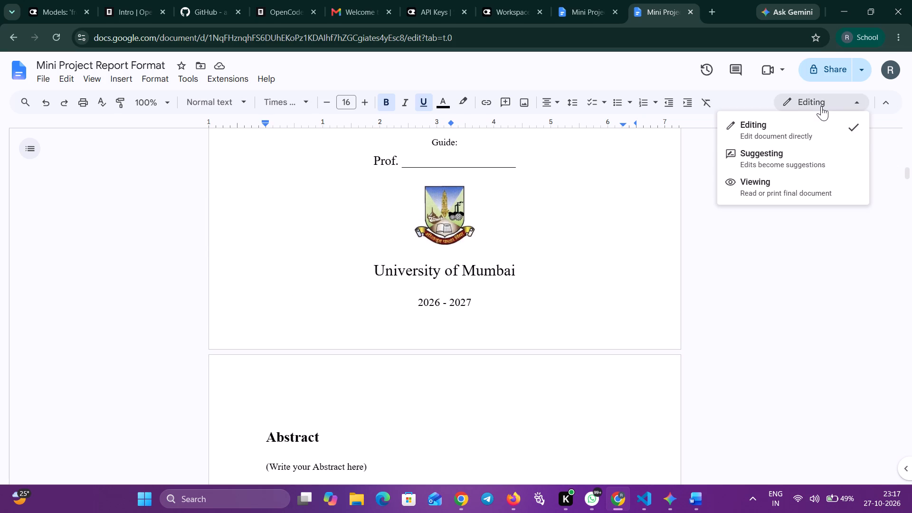
pyautogui.click(806, 128)
pyautogui.scroll(2, 666, 257)
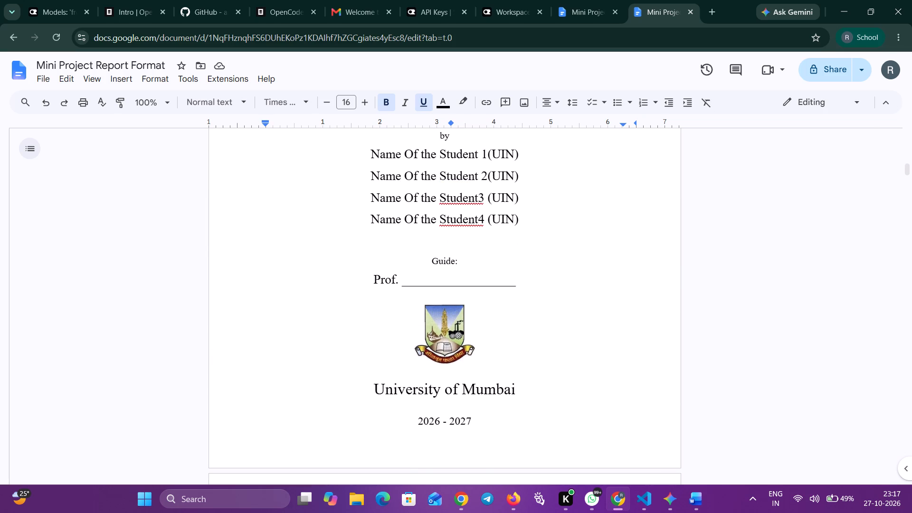
pyautogui.click(515, 285)
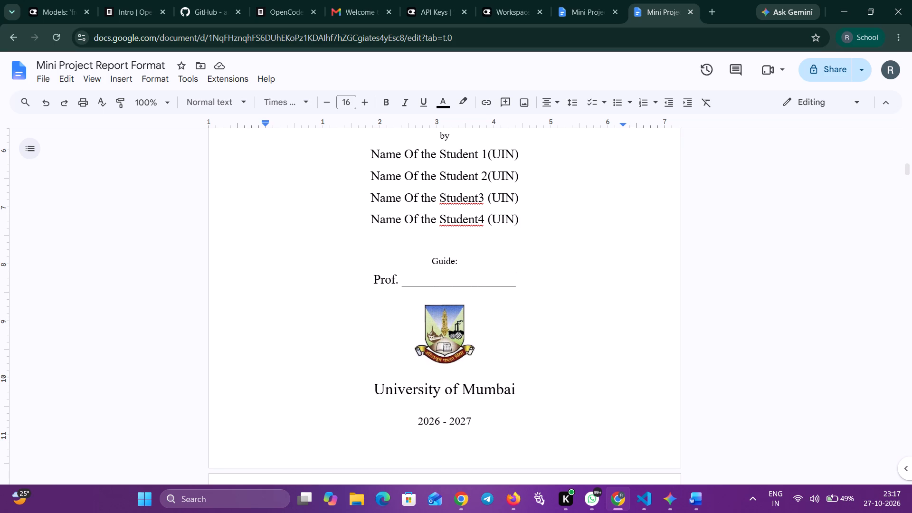
pyautogui.press('BackSpace')
pyautogui.press('BackSpace')
pyautogui.press('BackSpace')
pyautogui.press('BackSpace')
pyautogui.press('BackSpace')
pyautogui.press('BackSpace')
pyautogui.press('BackSpace')
pyautogui.press('BackSpace')
pyautogui.press('BackSpace')
pyautogui.press('BackSpace')
pyautogui.press('BackSpace')
pyautogui.press('BackSpace')
pyautogui.press('BackSpace')
pyautogui.press('BackSpace')
pyautogui.press('BackSpace')
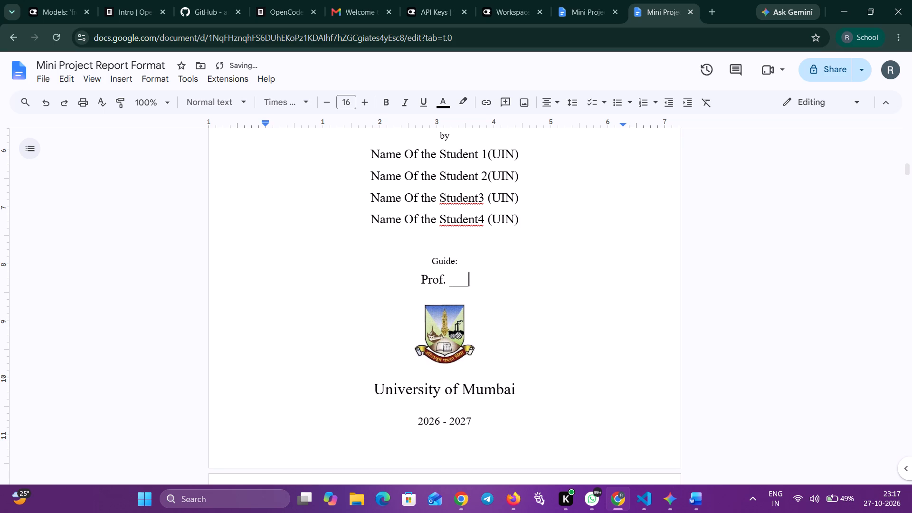
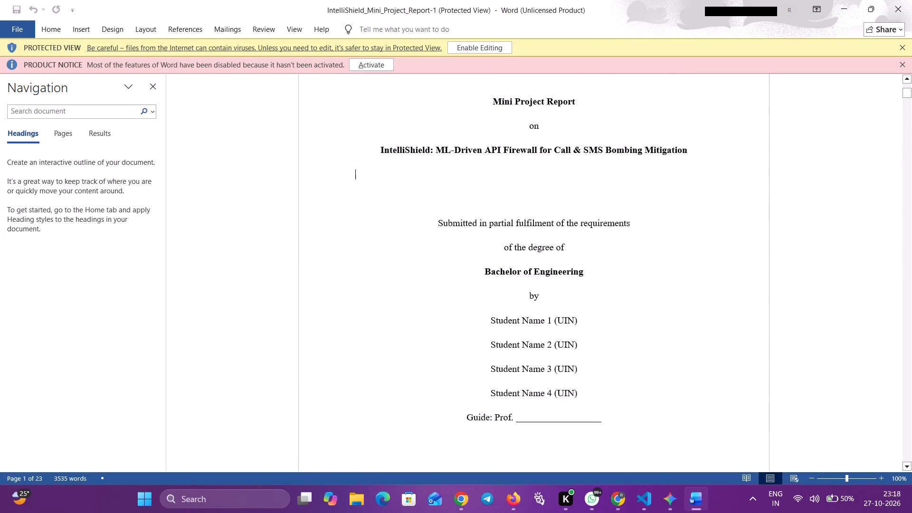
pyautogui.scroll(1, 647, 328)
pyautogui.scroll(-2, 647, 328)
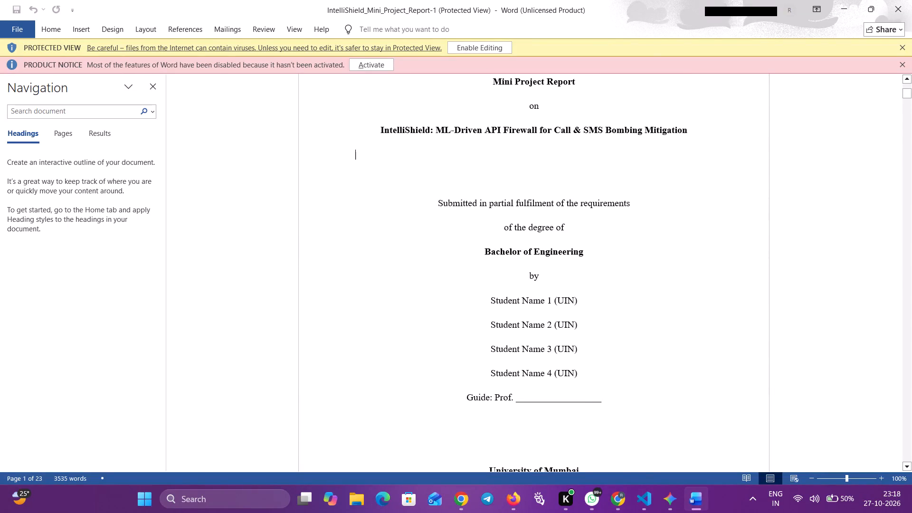
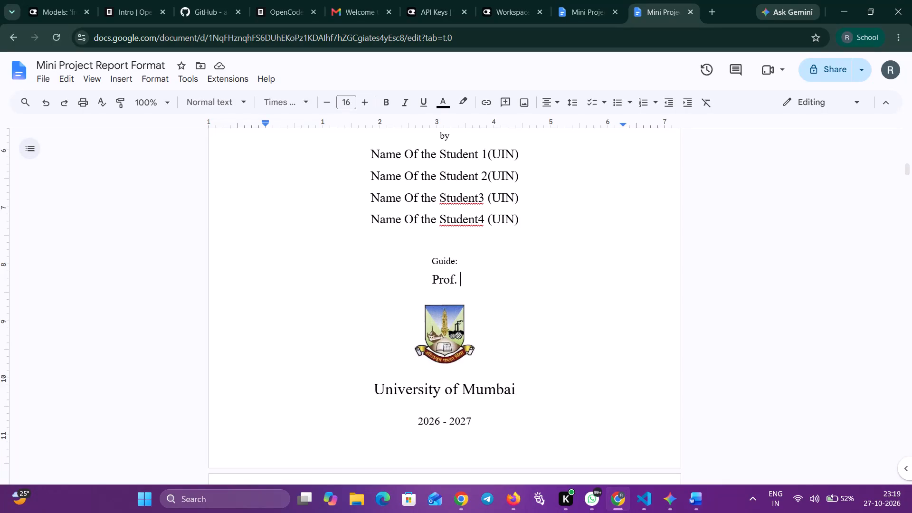
# Paste the copied guide's name after "Prof." under the Guide heading on the title page.
pyautogui.hotkey('ctrl', 'v')
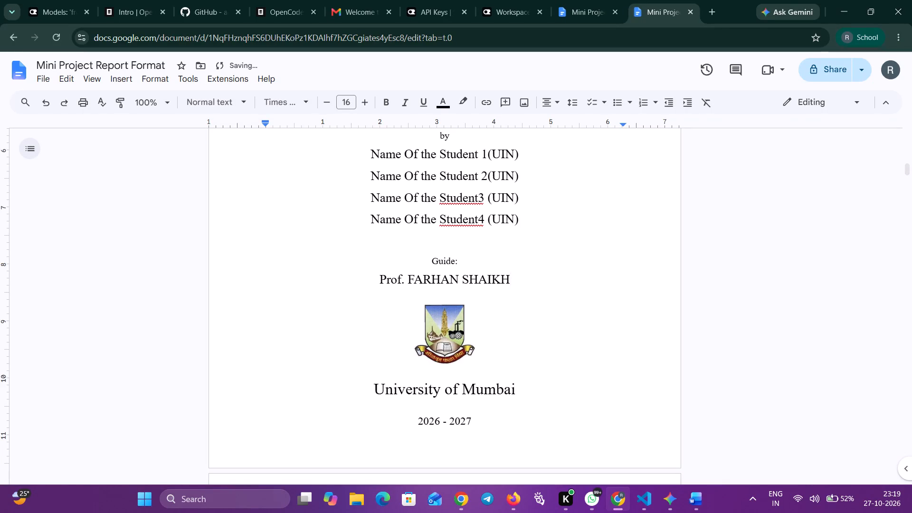
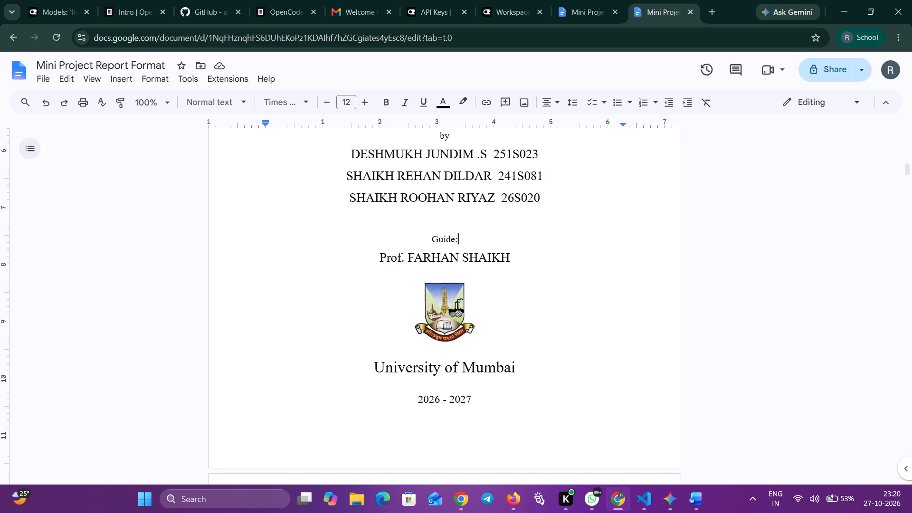
# Insert the missing digit 2 just before the letter S in the third student's roll number on the title page.
pyautogui.press('Up')
pyautogui.press('Up')
pyautogui.press('Right')
pyautogui.press('Right')
pyautogui.press('Right')
pyautogui.press('Right')
pyautogui.press('Right')
pyautogui.press('Right')
pyautogui.press('Right')
pyautogui.press('Right')
pyautogui.press('Right')
pyautogui.press('2')
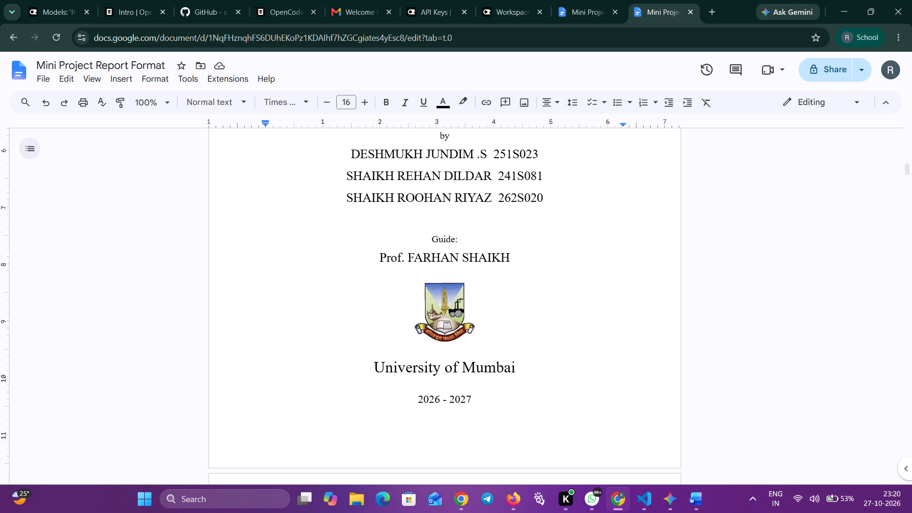
# Delete the "___Project Title___" placeholder below "Project Report on" on the title page.
pyautogui.scroll(-4, 186, 317)
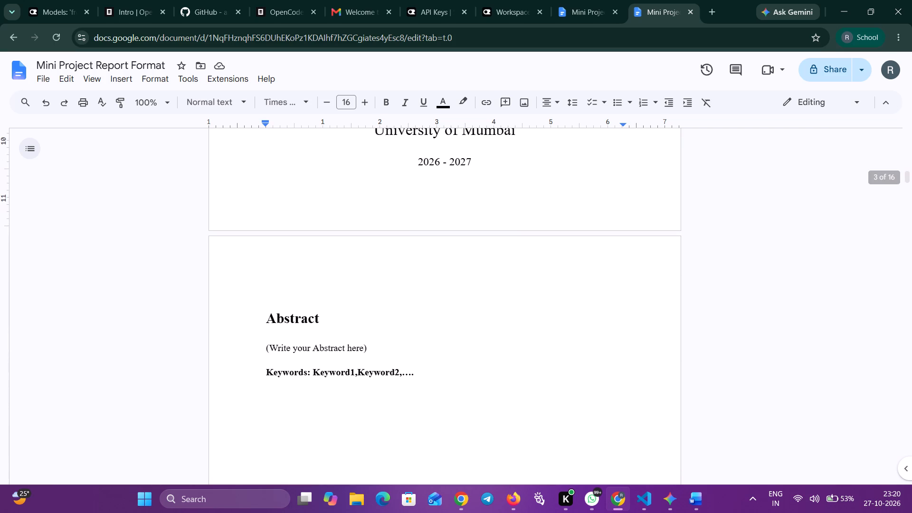
pyautogui.scroll(2, 269, 303)
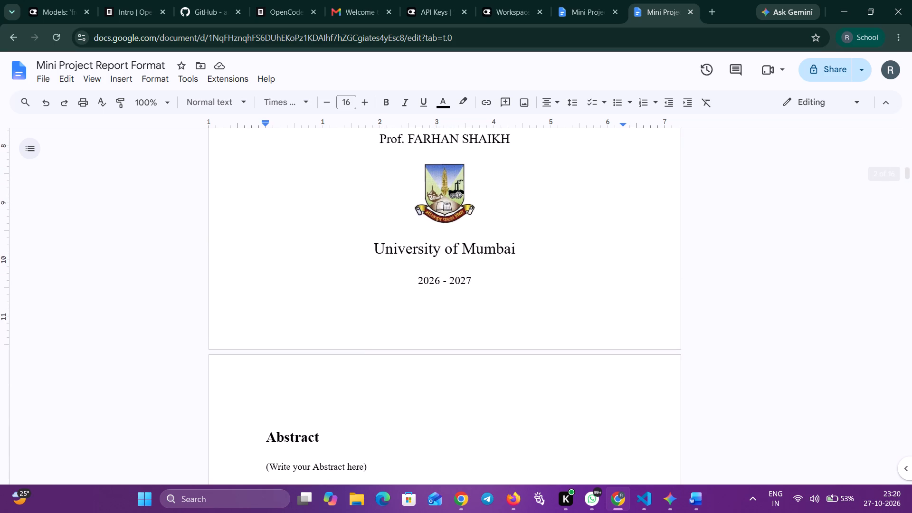
pyautogui.scroll(5, 275, 298)
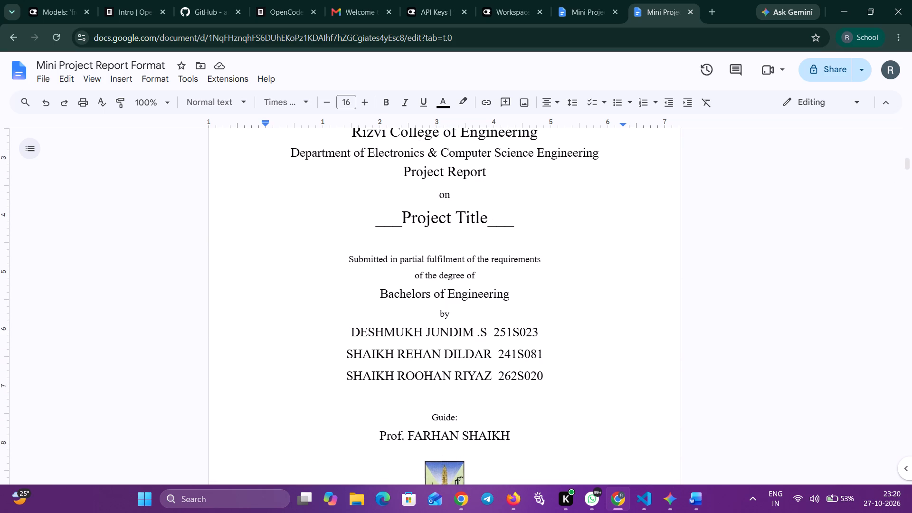
pyautogui.press('Up')
pyautogui.press('Up')
pyautogui.press('Up')
pyautogui.press('Up')
pyautogui.press('Up')
pyautogui.press('Up')
pyautogui.press('Up')
pyautogui.press('Up')
pyautogui.press('BackSpace')
pyautogui.press('BackSpace')
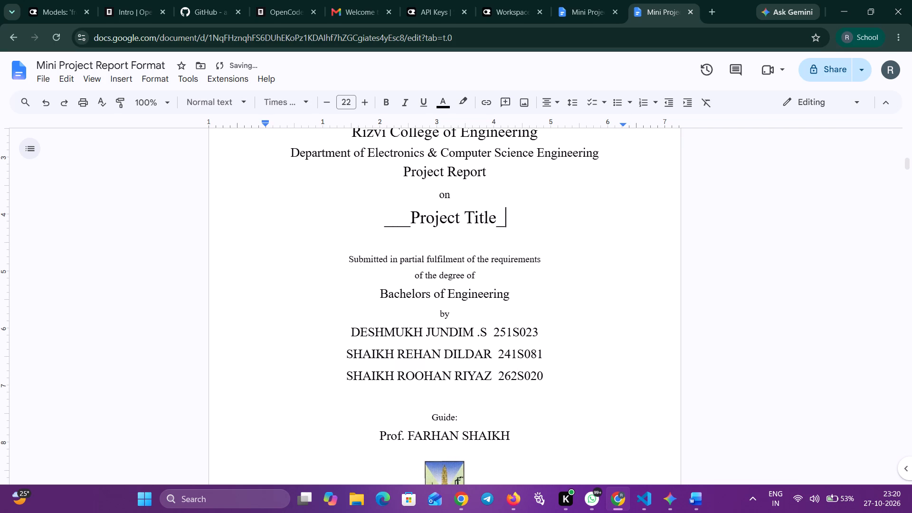
pyautogui.press('BackSpace')
pyautogui.press('BackSpace')
pyautogui.press('BackSpace')
pyautogui.press('BackSpace')
pyautogui.press('BackSpace')
pyautogui.press('BackSpace')
pyautogui.press('BackSpace')
pyautogui.press('BackSpace')
pyautogui.press('BackSpace')
pyautogui.press('BackSpace')
pyautogui.press('BackSpace')
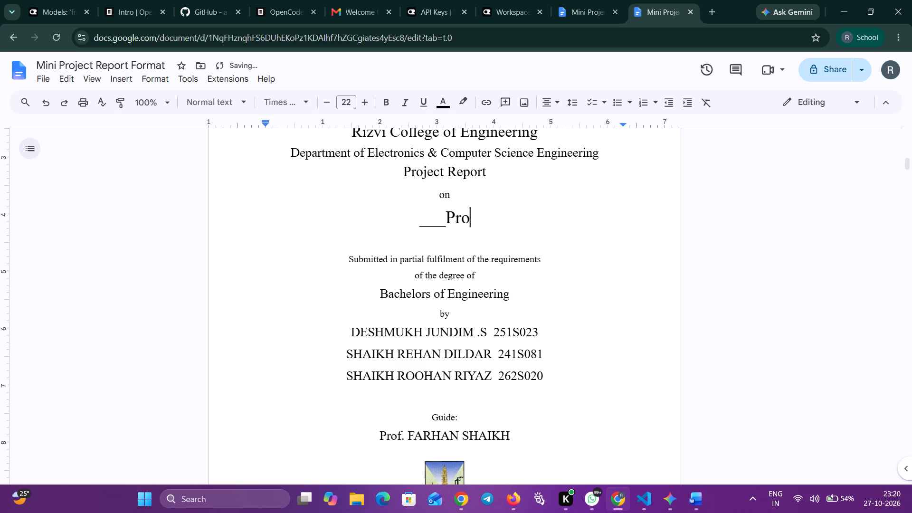
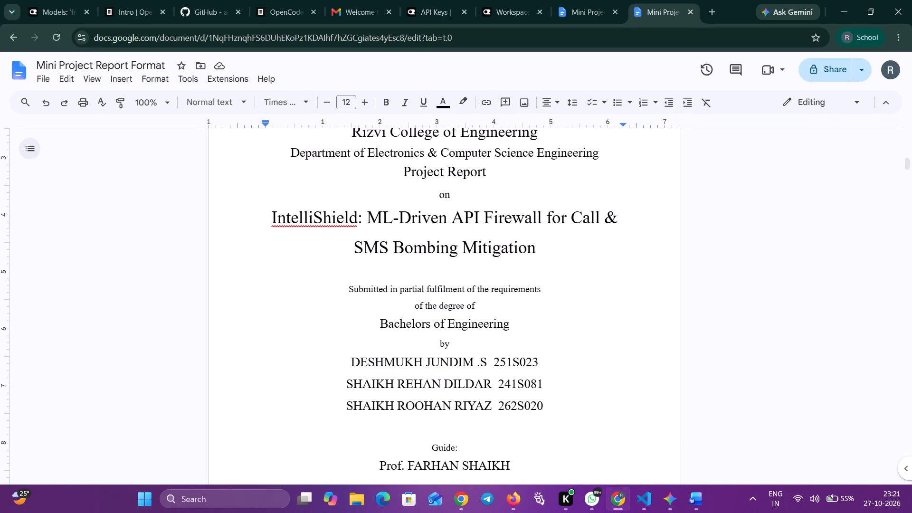
# Delete the "(Write your Abstract here)" and "Keywords: Keyword1,Keyword2,…." placeholders below the Abstract heading.
pyautogui.scroll(-8, 633, 351)
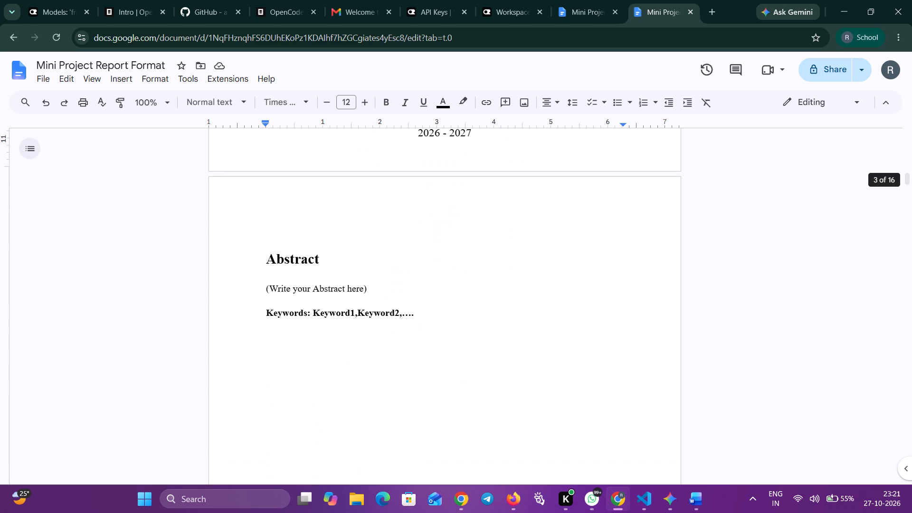
pyautogui.click(442, 319)
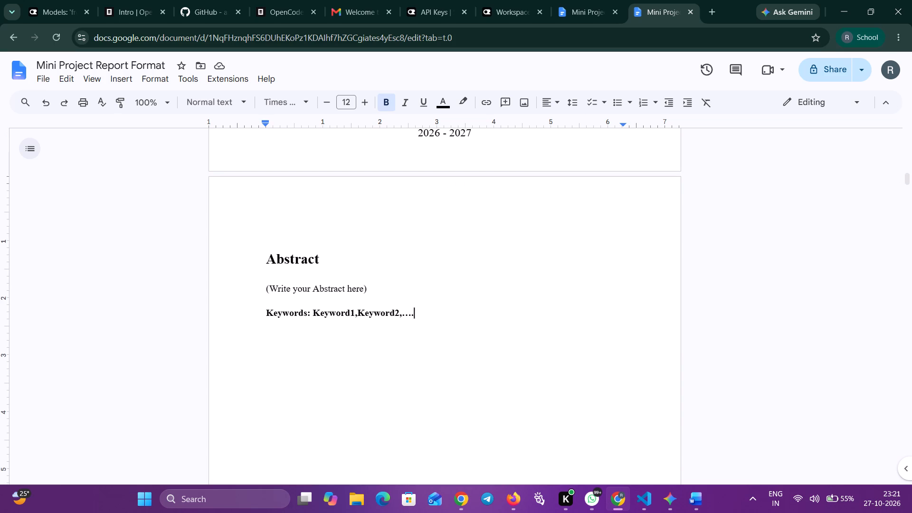
pyautogui.press('BackSpace')
pyautogui.press('BackSpace')
pyautogui.press('BackSpace')
pyautogui.press('BackSpace')
pyautogui.press('BackSpace')
pyautogui.press('BackSpace')
pyautogui.press('BackSpace')
pyautogui.press('BackSpace')
pyautogui.press('BackSpace')
pyautogui.press('BackSpace')
pyautogui.press('BackSpace')
pyautogui.press('BackSpace')
pyautogui.press('BackSpace')
pyautogui.press('BackSpace')
pyautogui.press('BackSpace')
pyautogui.press('BackSpace')
pyautogui.press('BackSpace')
pyautogui.press('BackSpace')
pyautogui.press('BackSpace')
pyautogui.press('BackSpace')
pyautogui.press('BackSpace')
pyautogui.press('BackSpace')
pyautogui.press('BackSpace')
pyautogui.press('BackSpace')
pyautogui.press('BackSpace')
pyautogui.press('BackSpace')
pyautogui.press('BackSpace')
pyautogui.press('BackSpace')
pyautogui.press('BackSpace')
pyautogui.press('BackSpace')
pyautogui.press('BackSpace')
pyautogui.press('BackSpace')
pyautogui.press('BackSpace')
pyautogui.press('BackSpace')
pyautogui.press('BackSpace')
pyautogui.press('BackSpace')
pyautogui.press('BackSpace')
pyautogui.press('BackSpace')
pyautogui.press('BackSpace')
pyautogui.press('BackSpace')
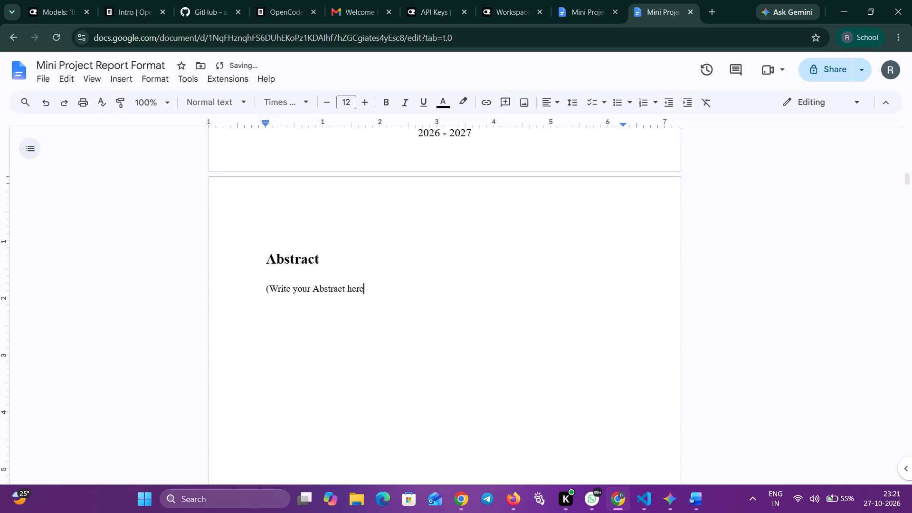
pyautogui.press('BackSpace')
pyautogui.press('BackSpace')
pyautogui.press('BackSpace')
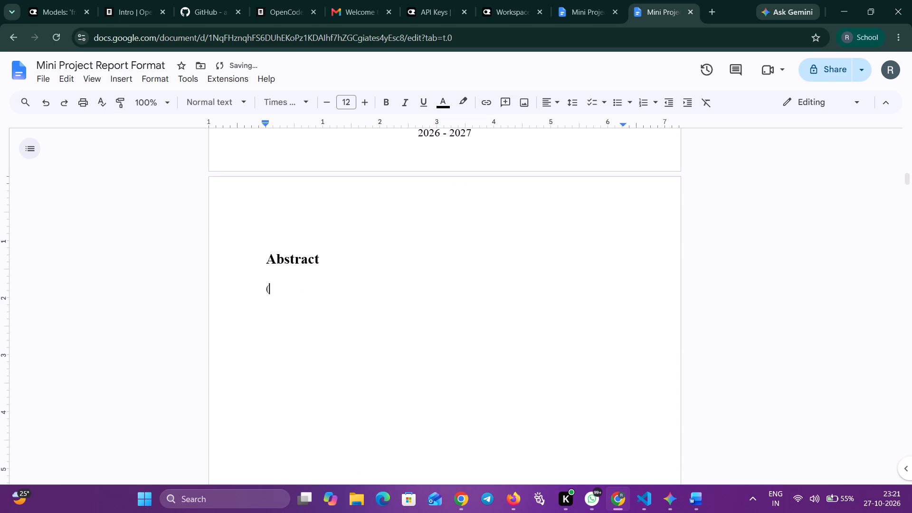
pyautogui.press('BackSpace')
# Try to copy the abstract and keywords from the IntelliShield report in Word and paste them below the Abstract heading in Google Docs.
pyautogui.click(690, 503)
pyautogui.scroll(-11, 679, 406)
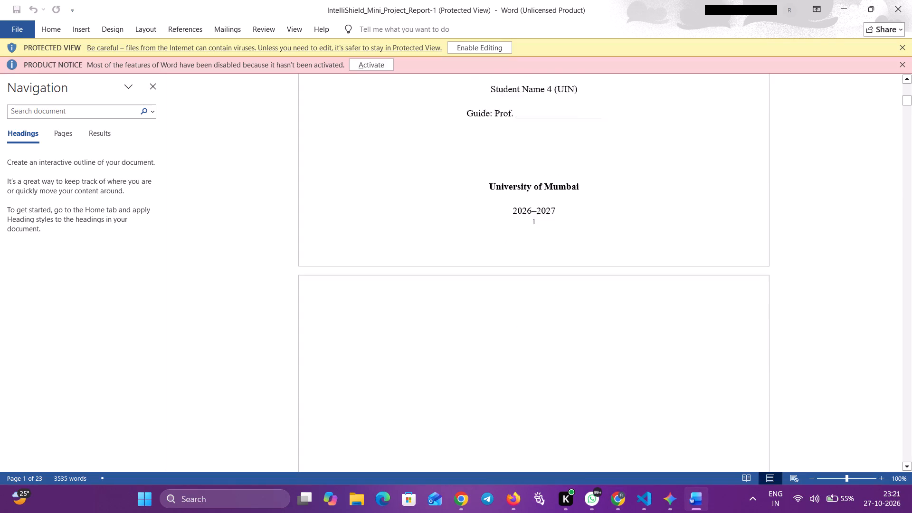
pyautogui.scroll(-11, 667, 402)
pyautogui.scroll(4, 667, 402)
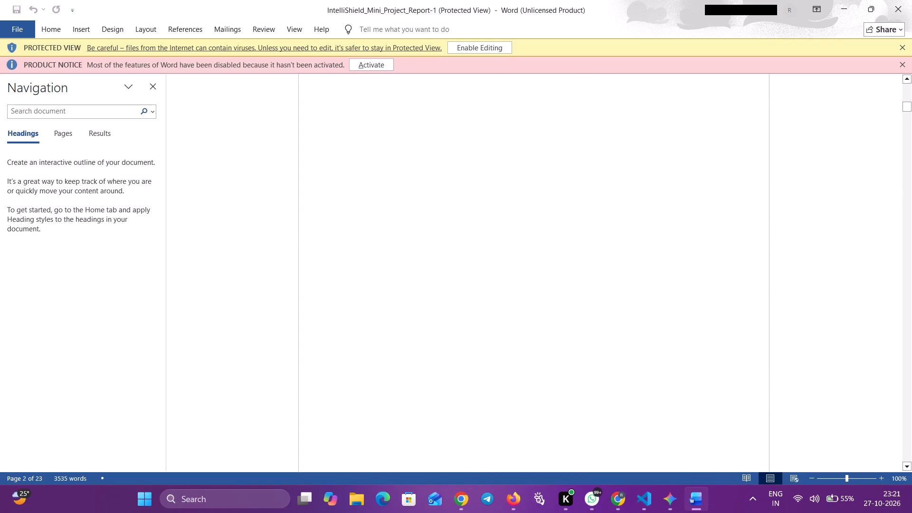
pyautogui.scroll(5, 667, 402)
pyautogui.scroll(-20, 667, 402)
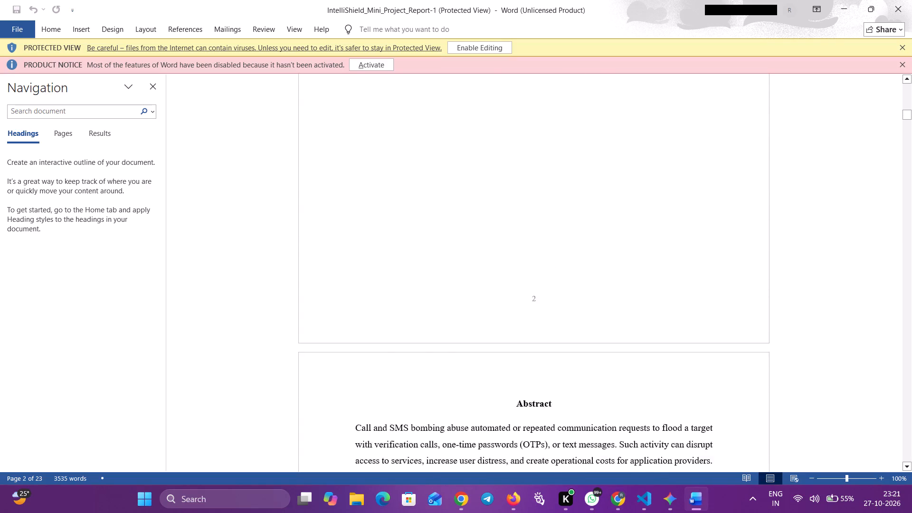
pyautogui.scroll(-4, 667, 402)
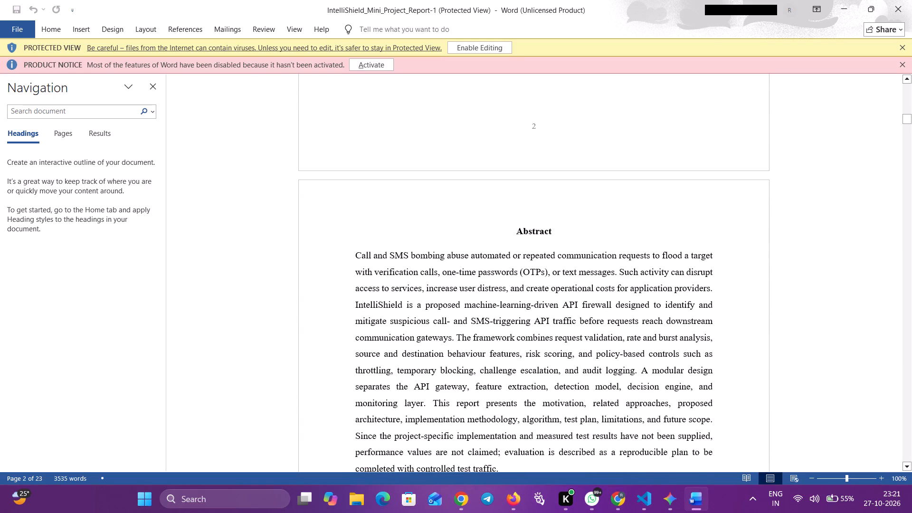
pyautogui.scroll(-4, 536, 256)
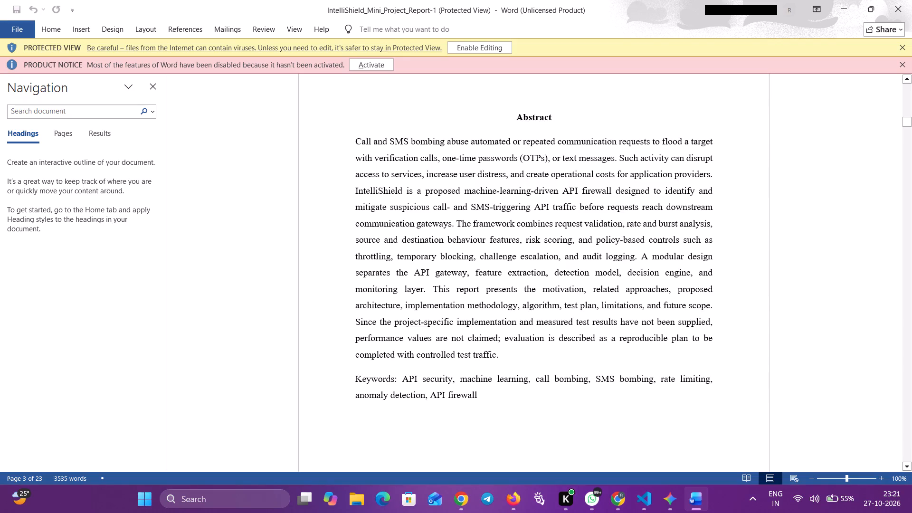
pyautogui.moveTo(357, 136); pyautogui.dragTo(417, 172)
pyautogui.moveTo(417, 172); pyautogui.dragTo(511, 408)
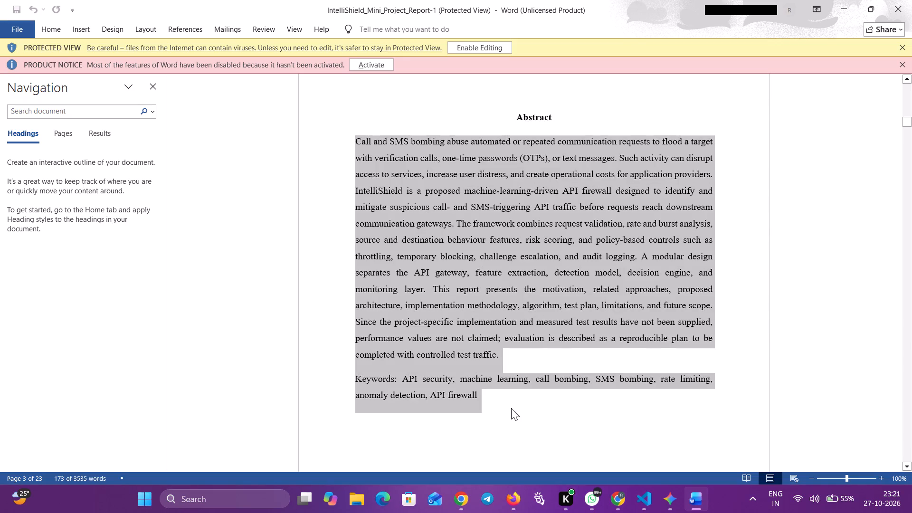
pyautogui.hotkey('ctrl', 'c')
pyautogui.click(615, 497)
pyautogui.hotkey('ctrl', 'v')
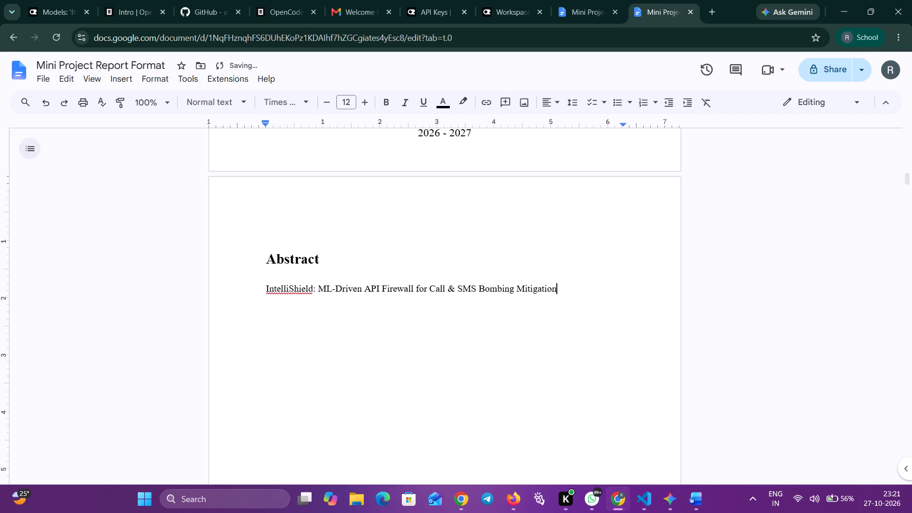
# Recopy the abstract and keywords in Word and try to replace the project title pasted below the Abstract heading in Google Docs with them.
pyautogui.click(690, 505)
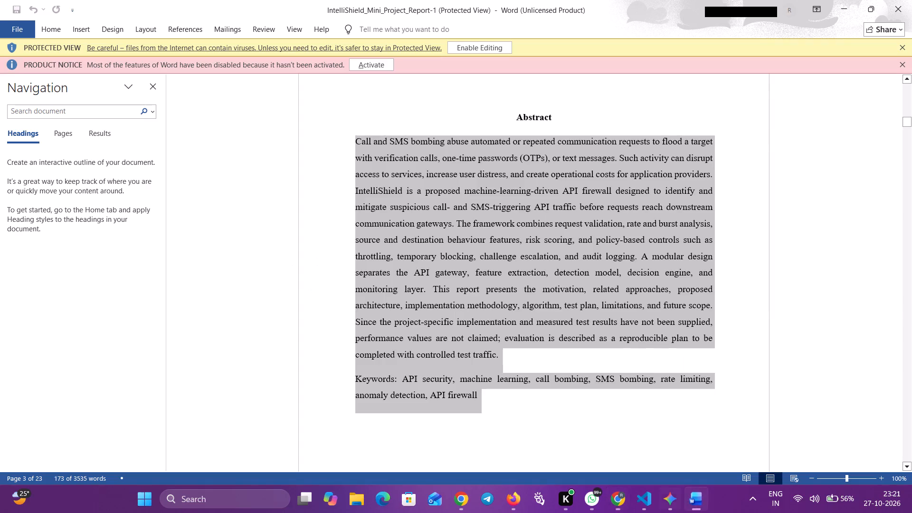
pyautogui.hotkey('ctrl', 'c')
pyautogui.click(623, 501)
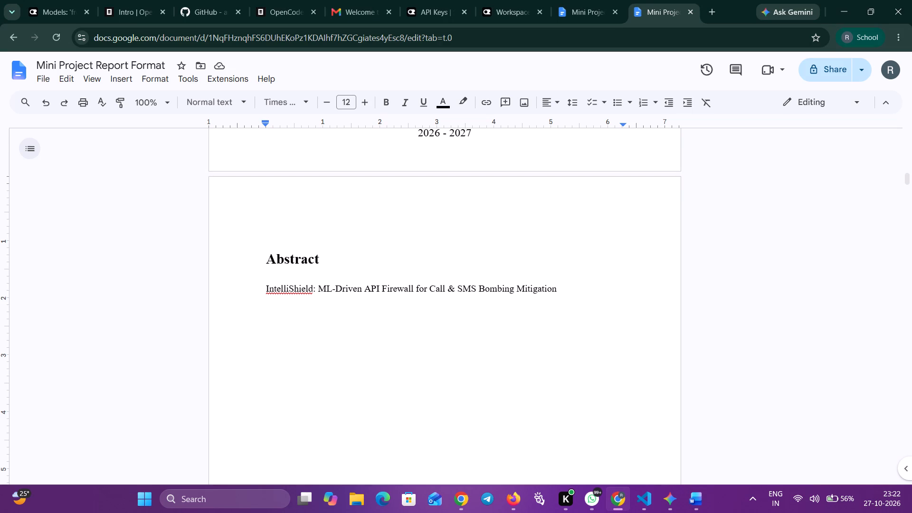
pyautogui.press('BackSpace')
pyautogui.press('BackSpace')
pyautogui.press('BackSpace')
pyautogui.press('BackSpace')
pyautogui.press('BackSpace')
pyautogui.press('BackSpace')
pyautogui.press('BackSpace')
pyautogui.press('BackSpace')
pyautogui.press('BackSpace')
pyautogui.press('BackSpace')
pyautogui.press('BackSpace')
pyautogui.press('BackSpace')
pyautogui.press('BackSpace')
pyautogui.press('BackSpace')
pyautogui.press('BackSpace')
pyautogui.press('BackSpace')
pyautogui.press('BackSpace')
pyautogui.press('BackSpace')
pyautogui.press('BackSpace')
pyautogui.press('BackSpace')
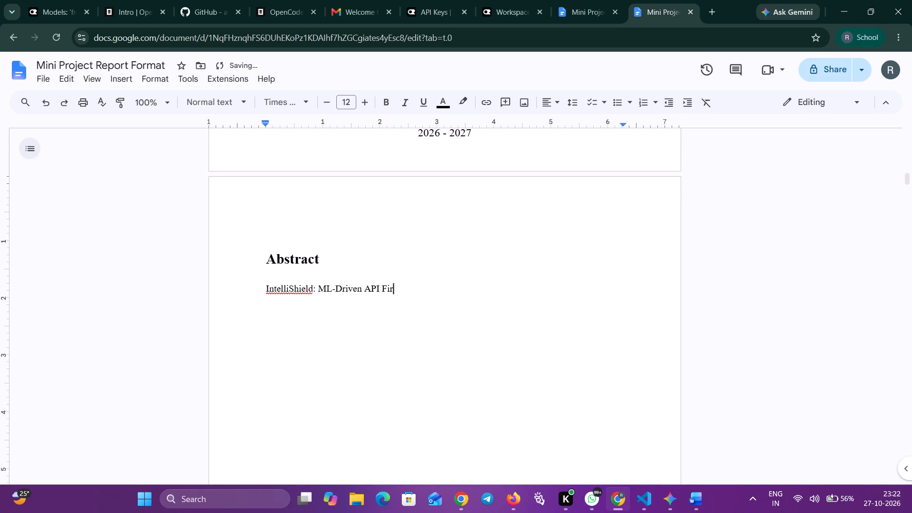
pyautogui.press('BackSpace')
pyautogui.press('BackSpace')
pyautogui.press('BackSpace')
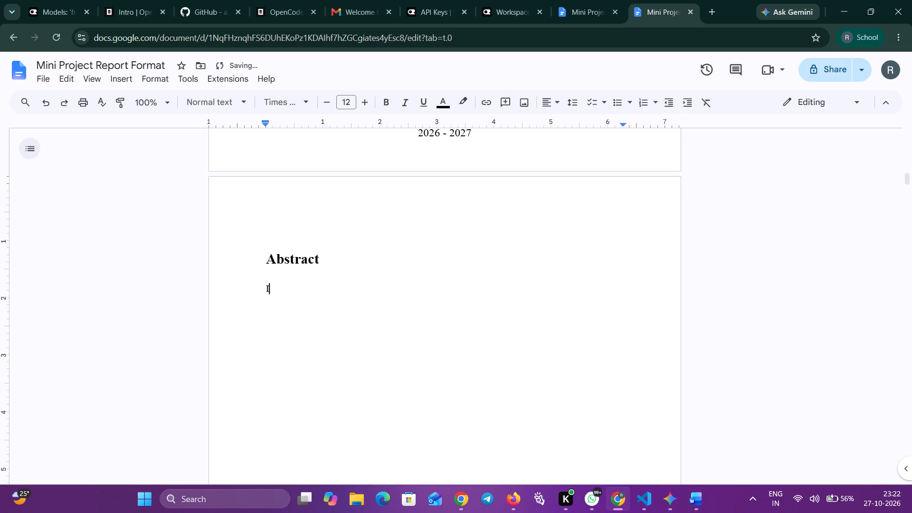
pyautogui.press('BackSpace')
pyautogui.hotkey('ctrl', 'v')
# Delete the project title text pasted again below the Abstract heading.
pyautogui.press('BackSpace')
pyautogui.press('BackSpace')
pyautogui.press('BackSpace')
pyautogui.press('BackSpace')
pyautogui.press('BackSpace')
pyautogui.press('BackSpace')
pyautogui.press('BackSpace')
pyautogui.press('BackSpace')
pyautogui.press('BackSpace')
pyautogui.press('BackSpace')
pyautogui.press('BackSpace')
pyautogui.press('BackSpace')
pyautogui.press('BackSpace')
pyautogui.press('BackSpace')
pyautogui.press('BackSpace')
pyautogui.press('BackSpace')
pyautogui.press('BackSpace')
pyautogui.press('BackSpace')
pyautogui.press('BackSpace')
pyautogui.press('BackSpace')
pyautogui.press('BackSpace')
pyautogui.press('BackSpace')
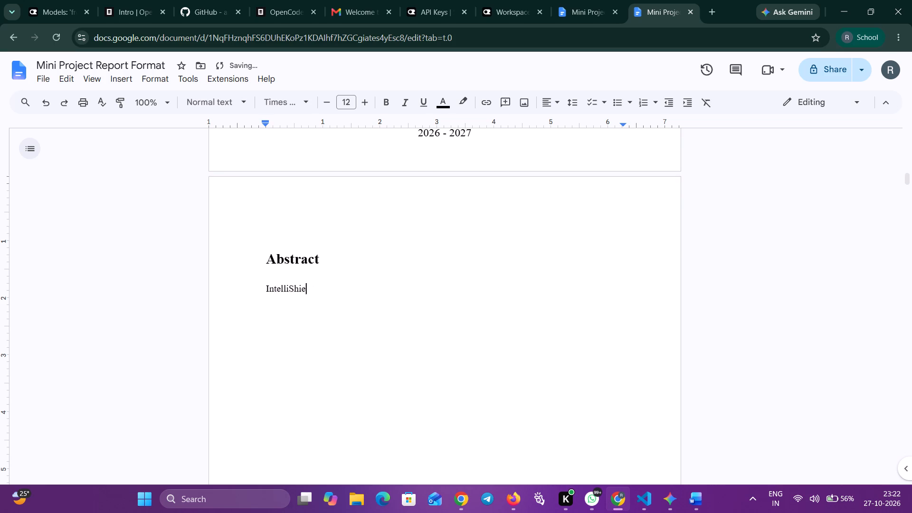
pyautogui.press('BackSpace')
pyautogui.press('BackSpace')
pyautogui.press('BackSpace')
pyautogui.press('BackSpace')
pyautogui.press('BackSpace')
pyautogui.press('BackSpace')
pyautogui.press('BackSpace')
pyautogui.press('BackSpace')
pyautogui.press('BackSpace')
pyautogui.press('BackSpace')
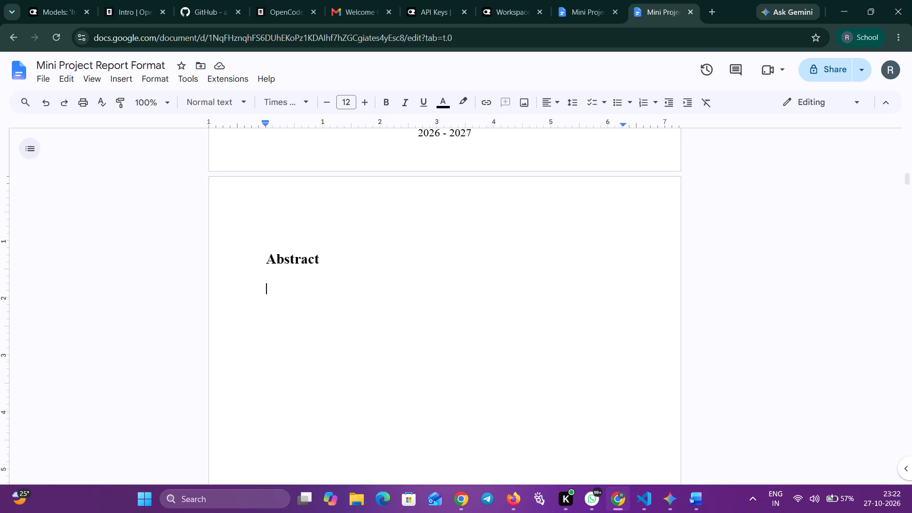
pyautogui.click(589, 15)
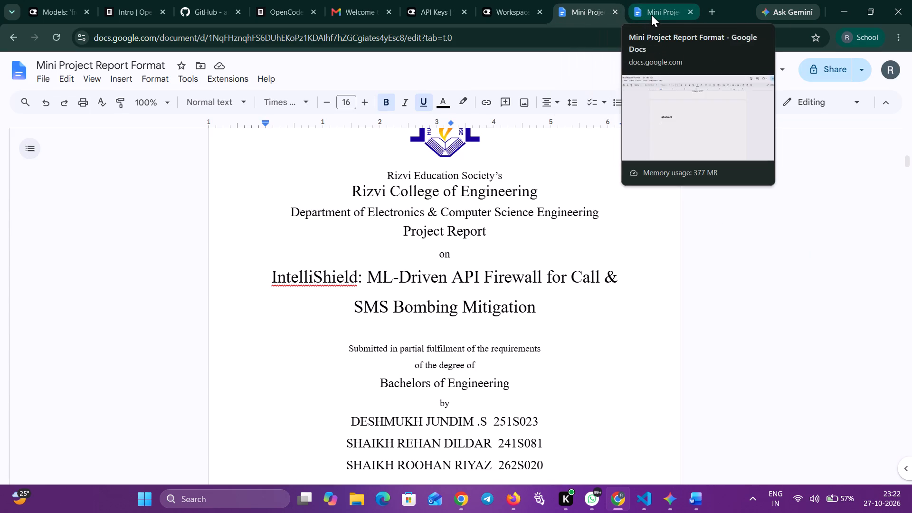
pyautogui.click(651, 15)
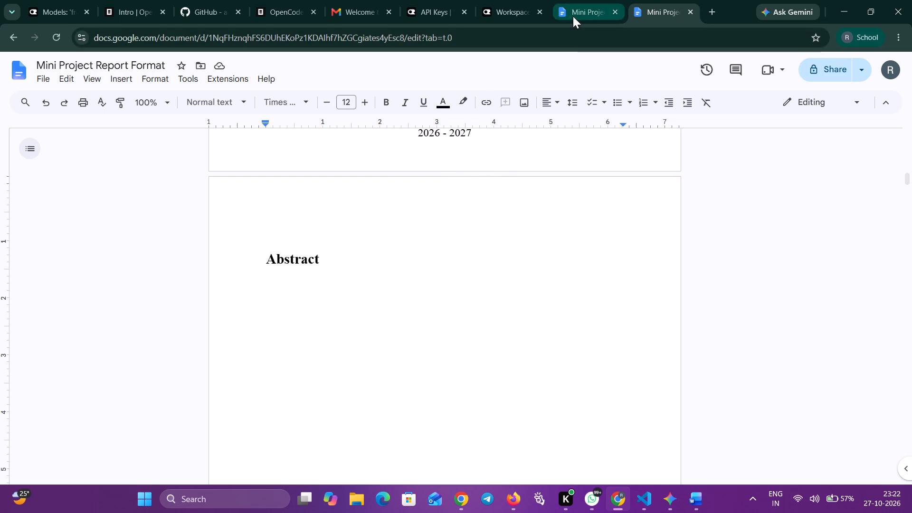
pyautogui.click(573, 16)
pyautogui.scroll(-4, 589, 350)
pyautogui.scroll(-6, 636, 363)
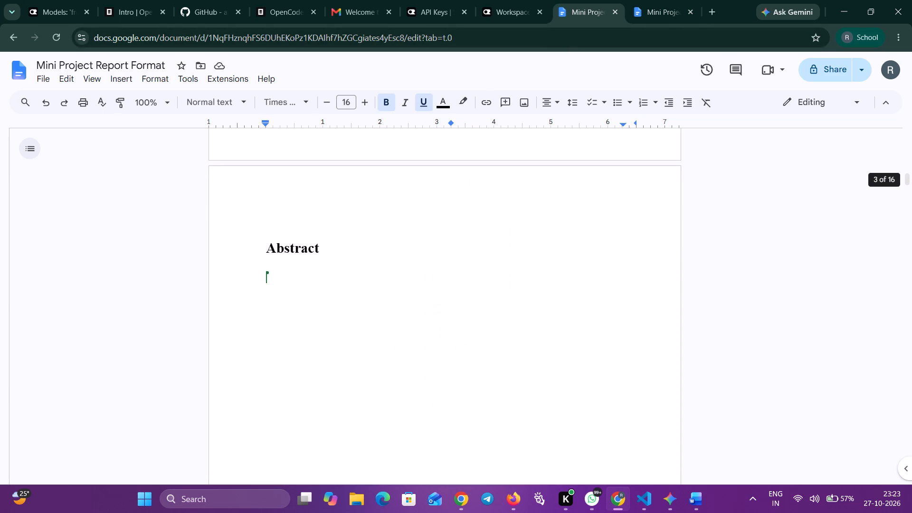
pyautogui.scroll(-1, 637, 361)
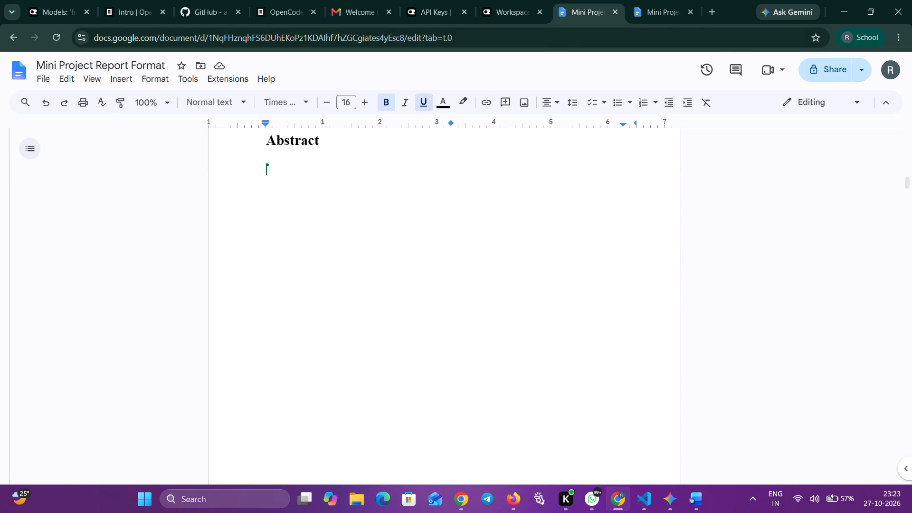
# Open the IntelliShield_Mini_Project_Report-1 document in Google Docs in a new browser tab.
pyautogui.click(719, 14)
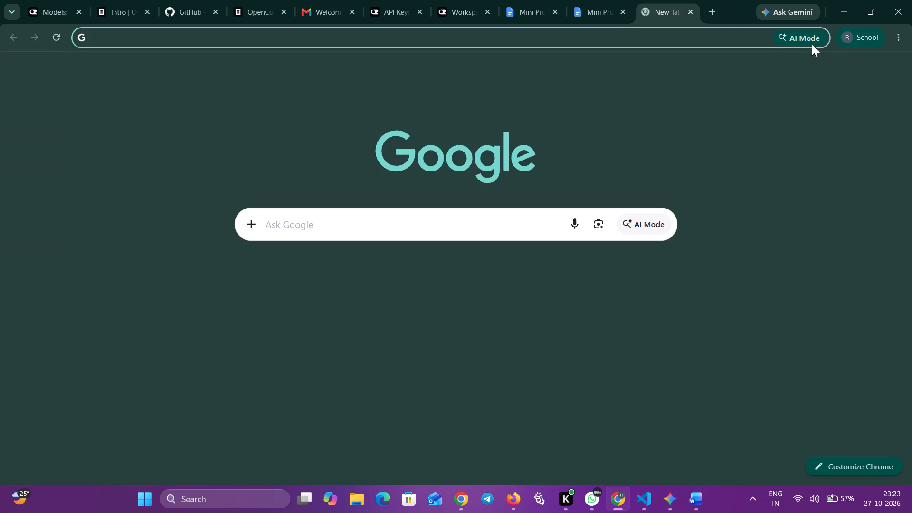
pyautogui.click(859, 69)
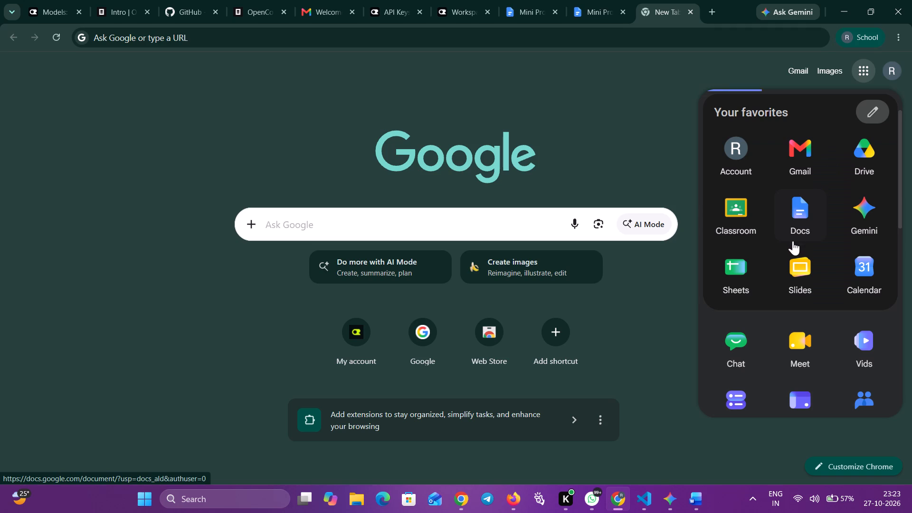
pyautogui.click(807, 215)
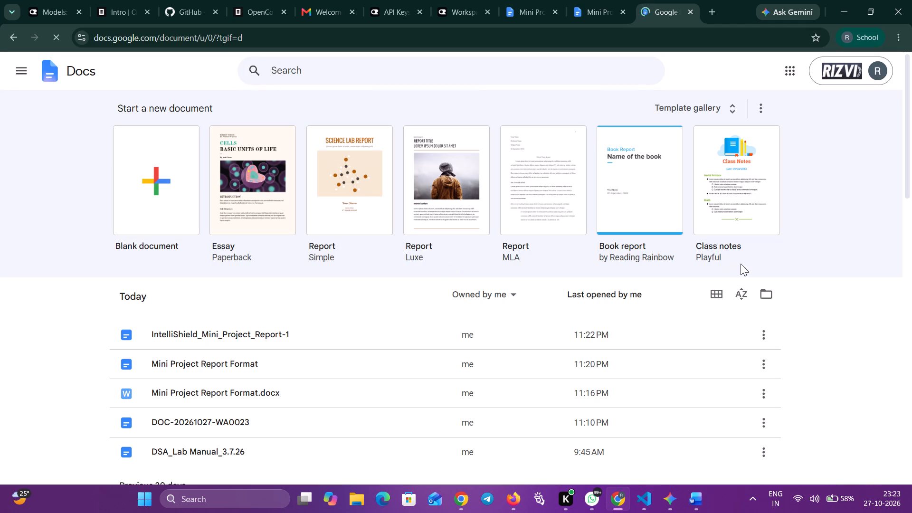
pyautogui.click(375, 326)
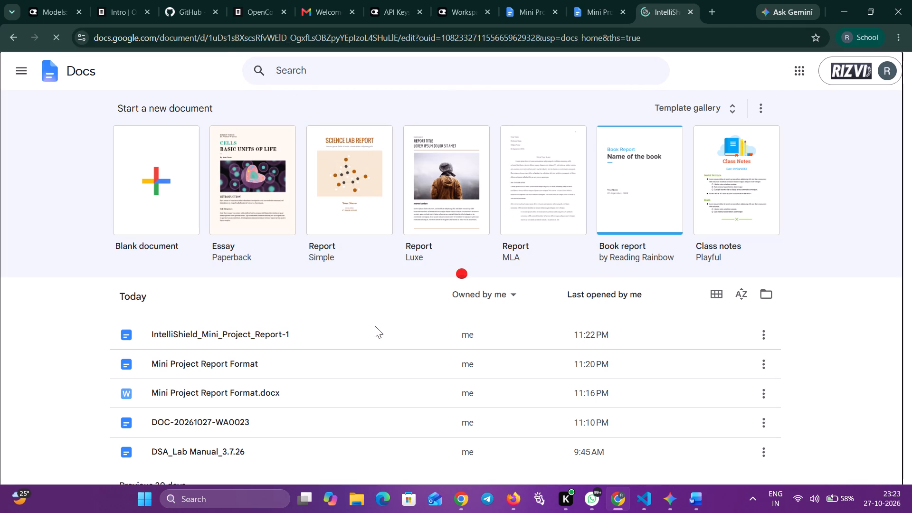
# Copy the full abstract paragraph and the keywords line below the Abstract heading in the IntelliShield report.
pyautogui.scroll(-4, 400, 294)
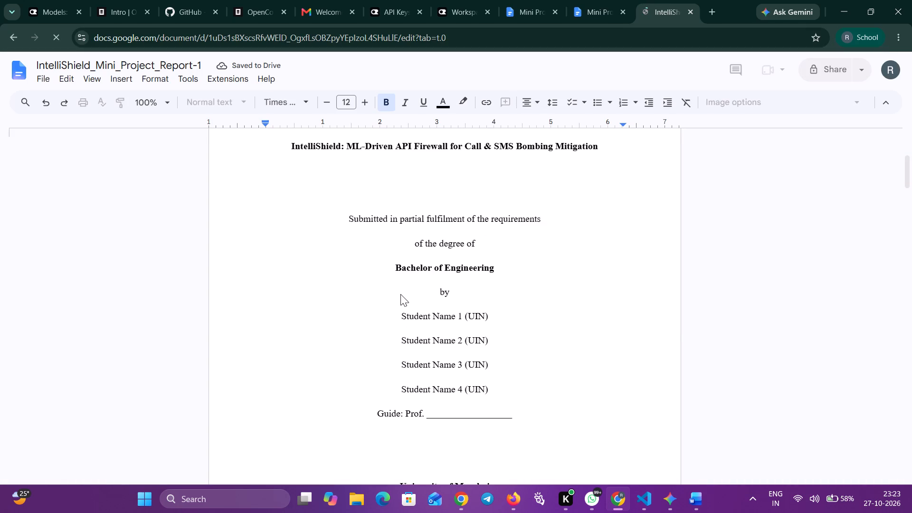
pyautogui.scroll(-9, 400, 294)
pyautogui.scroll(1, 400, 294)
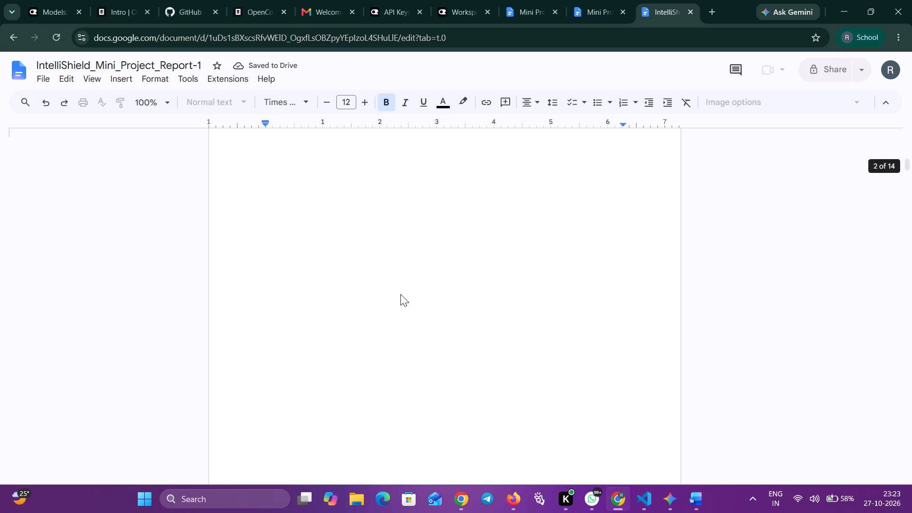
pyautogui.scroll(-12, 400, 294)
pyautogui.scroll(5, 400, 294)
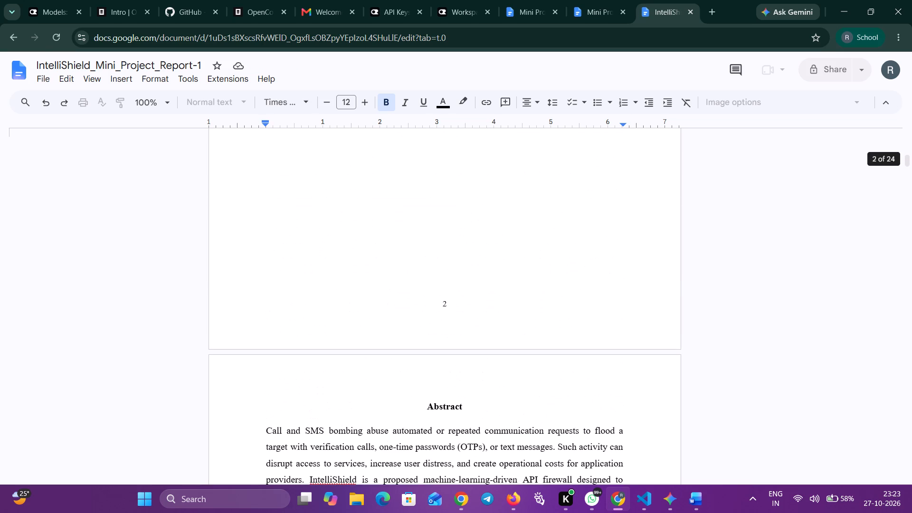
pyautogui.scroll(8, 400, 294)
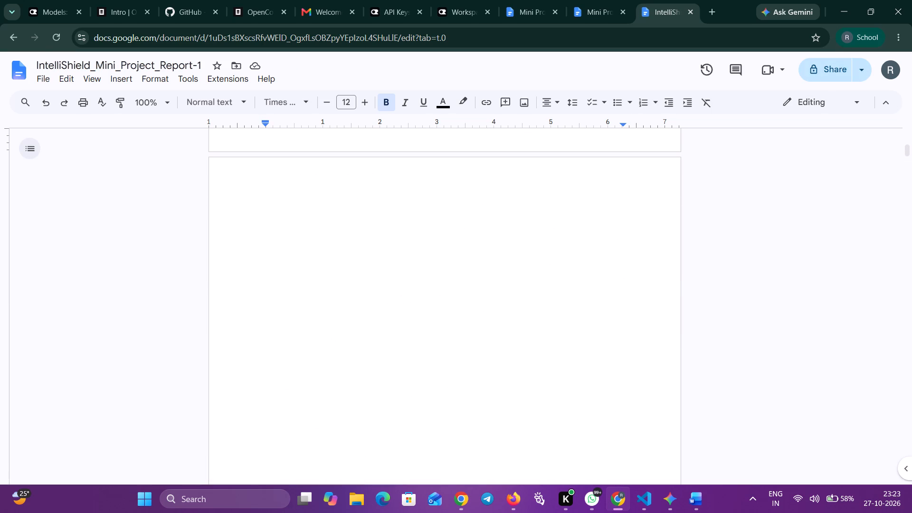
pyautogui.scroll(-2, 400, 294)
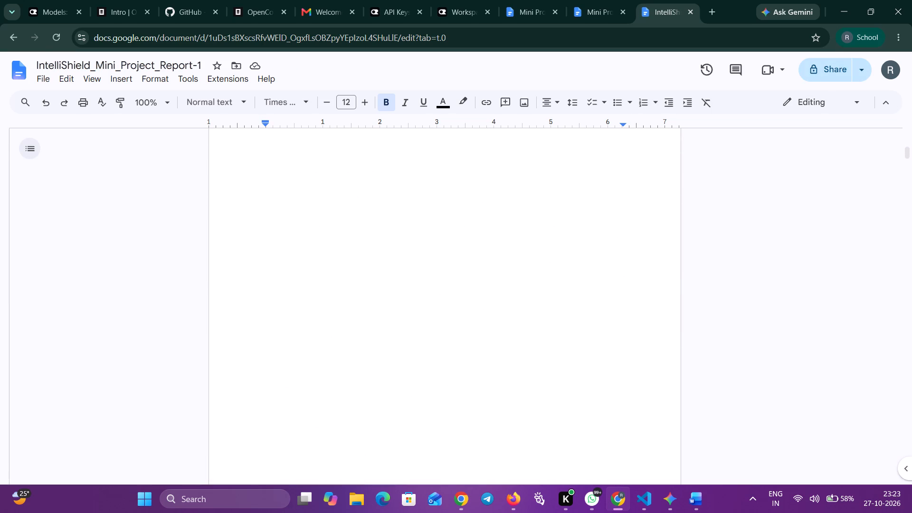
pyautogui.scroll(-8, 148, 302)
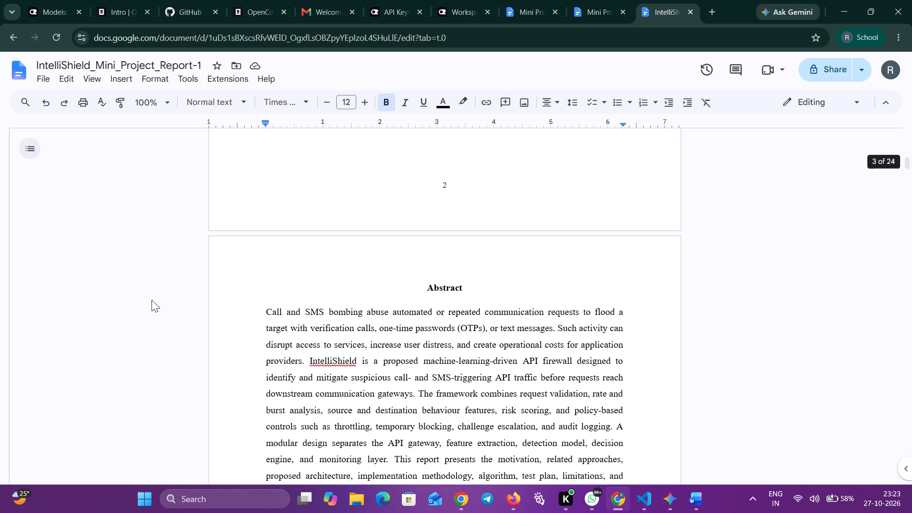
pyautogui.click(341, 306)
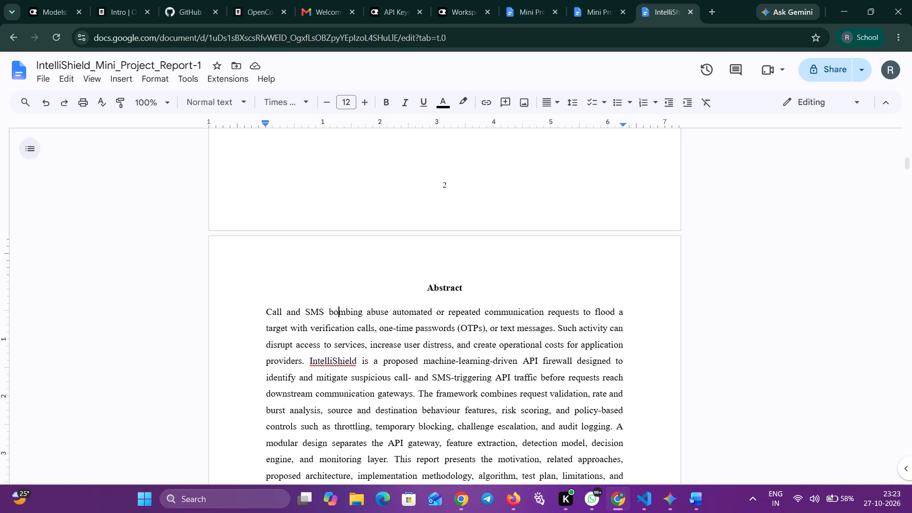
pyautogui.scroll(-2, 326, 310)
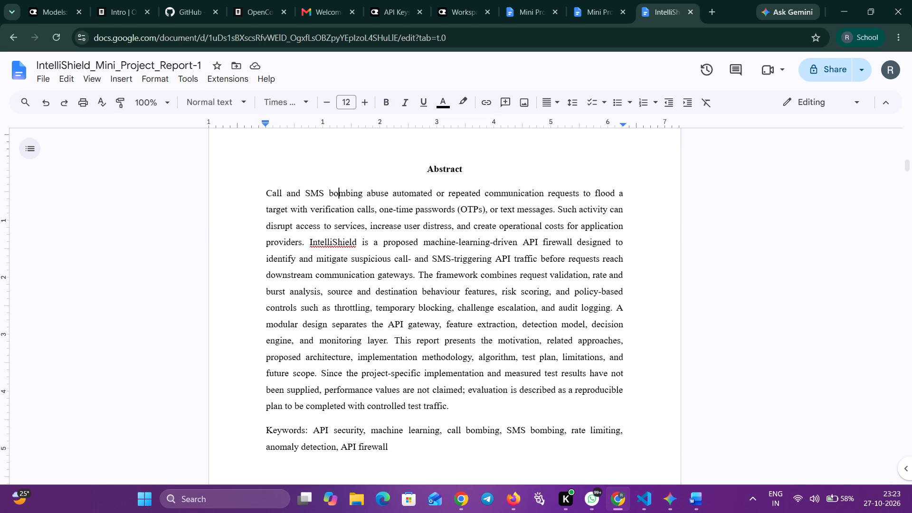
pyautogui.moveTo(256, 180); pyautogui.dragTo(279, 182)
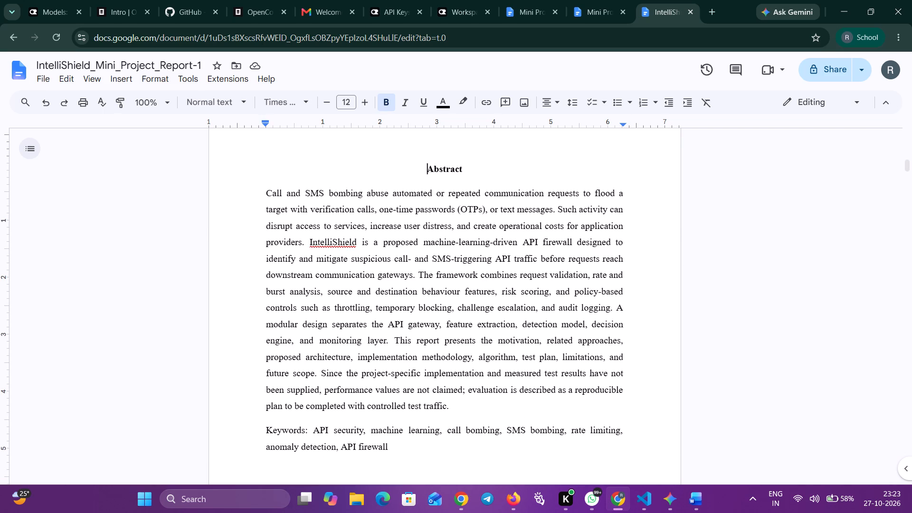
pyautogui.click(214, 236)
pyautogui.click(212, 215)
pyautogui.click(212, 214)
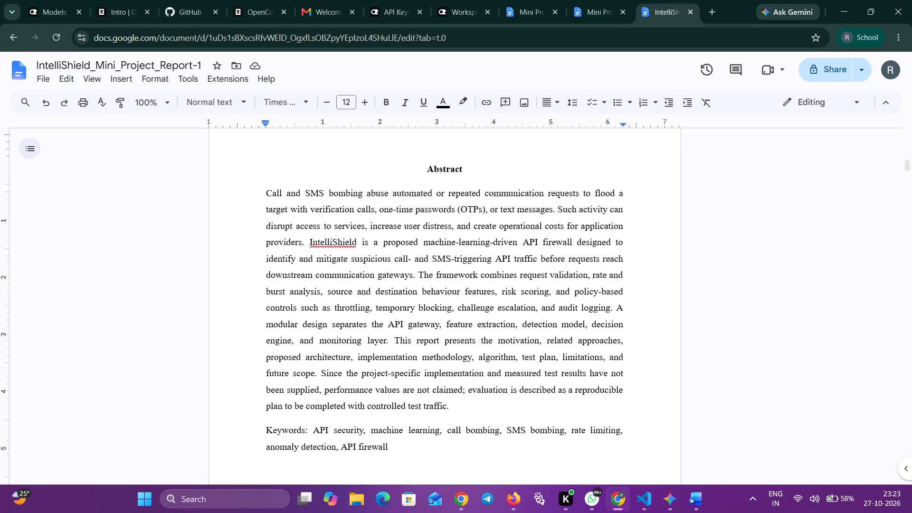
pyautogui.click(264, 190)
pyautogui.moveTo(264, 190); pyautogui.dragTo(265, 190)
pyautogui.moveTo(265, 190); pyautogui.dragTo(374, 415)
pyautogui.scroll(-1, 367, 404)
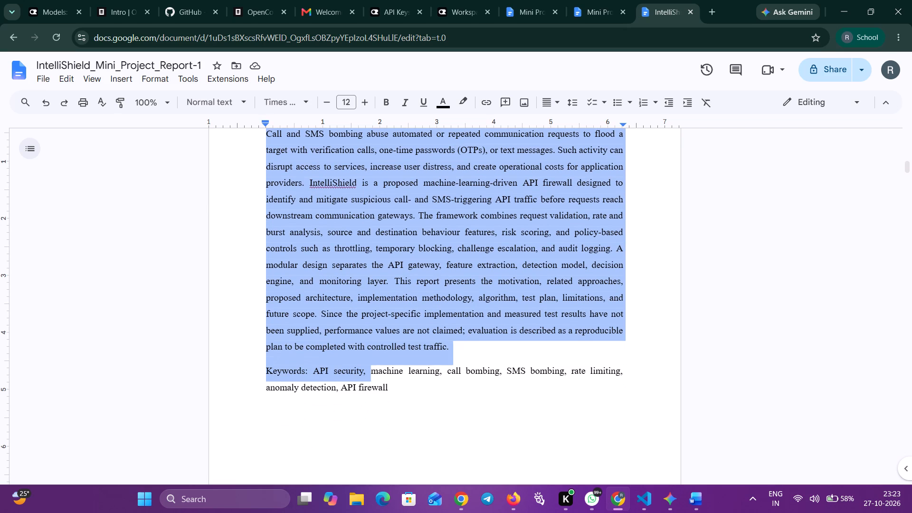
pyautogui.moveTo(374, 415); pyautogui.dragTo(389, 406)
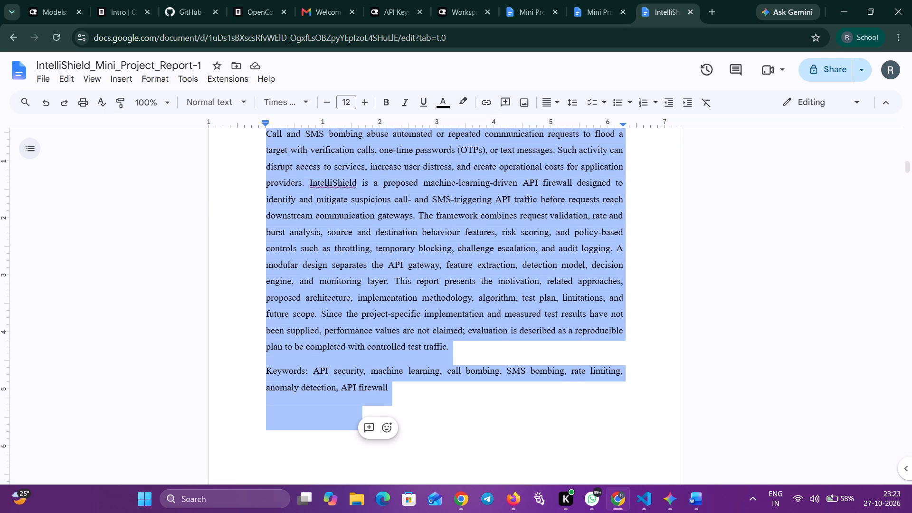
pyautogui.hotkey('ctrl', 'c')
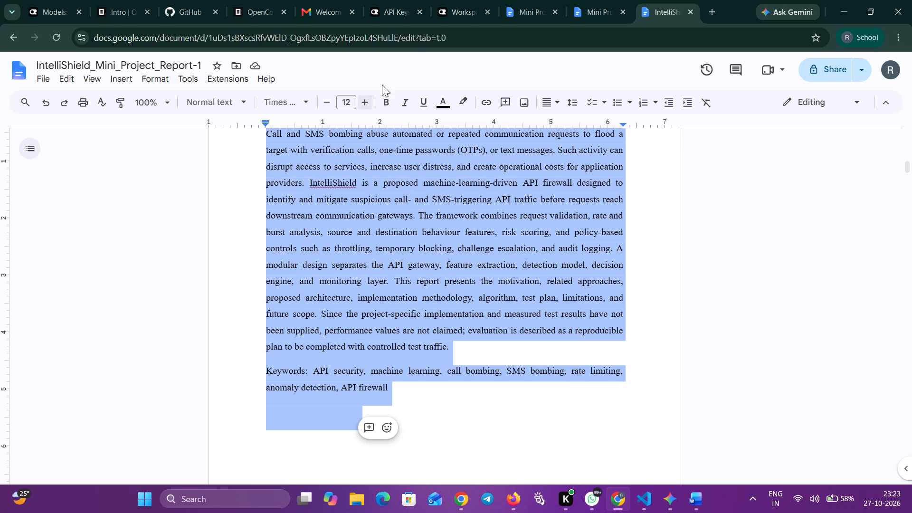
# Paste the copied abstract and keywords on a new line below the Abstract heading in the Mini Project Report Format document.
pyautogui.click(507, 12)
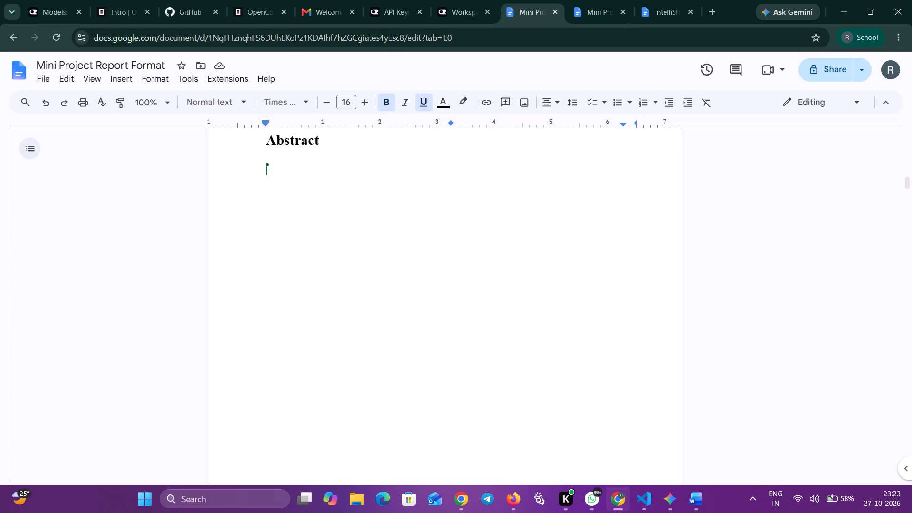
pyautogui.keyDown('ctrl'); pyautogui.click(346, 175); pyautogui.keyUp('ctrl')
pyautogui.moveTo(305, 157); pyautogui.dragTo(297, 156)
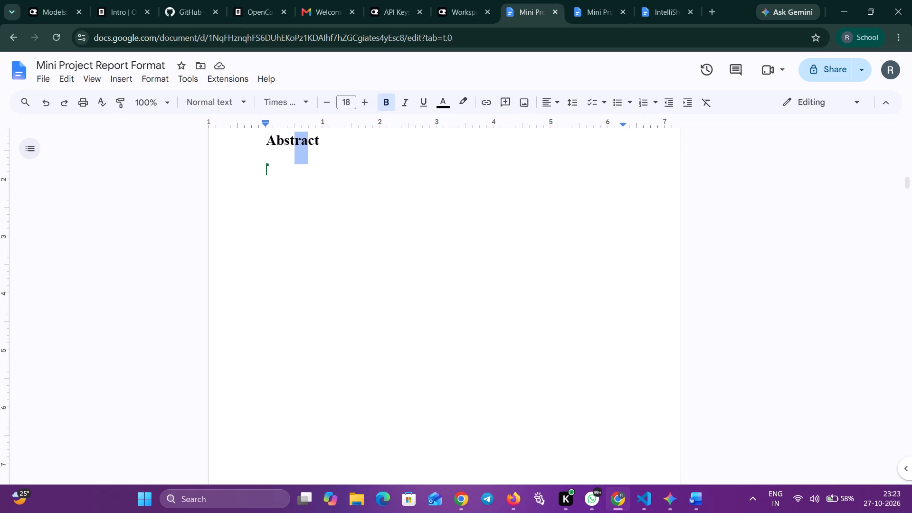
pyautogui.click(254, 199)
pyautogui.click(275, 182)
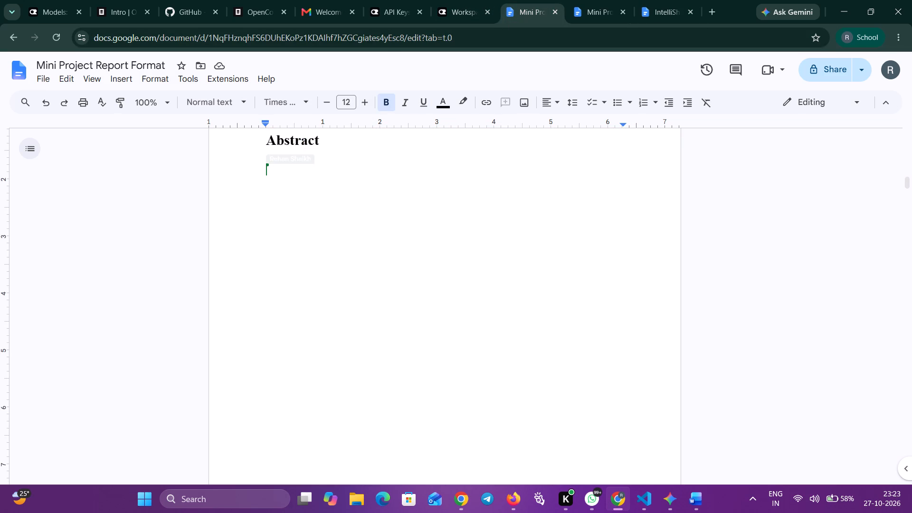
pyautogui.press('Up')
pyautogui.press('Down')
pyautogui.press('Right')
pyautogui.press('Up')
pyautogui.press('BackSpace')
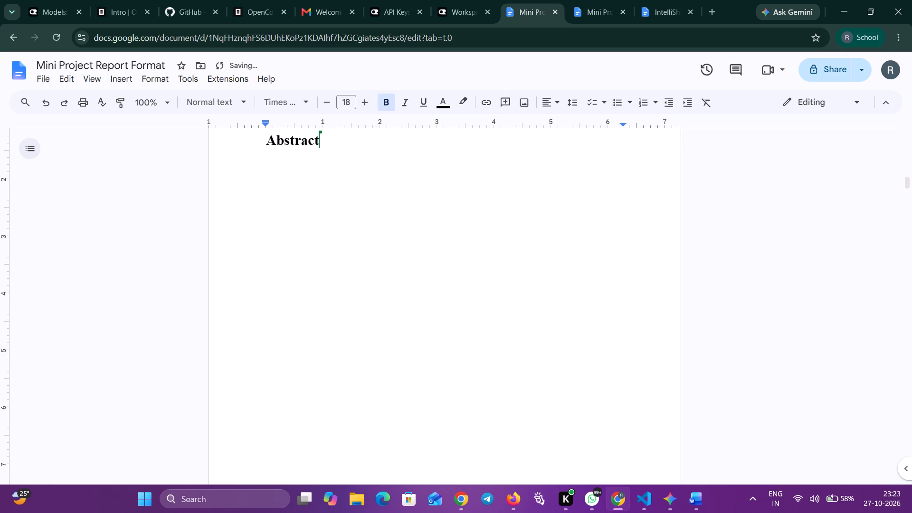
pyautogui.press('Return')
pyautogui.hotkey('ctrl', 'v')
# Delete the dotted project title placeholder between the quotation marks after "Report entitled" on the Certificate page.
pyautogui.scroll(3, 355, 138)
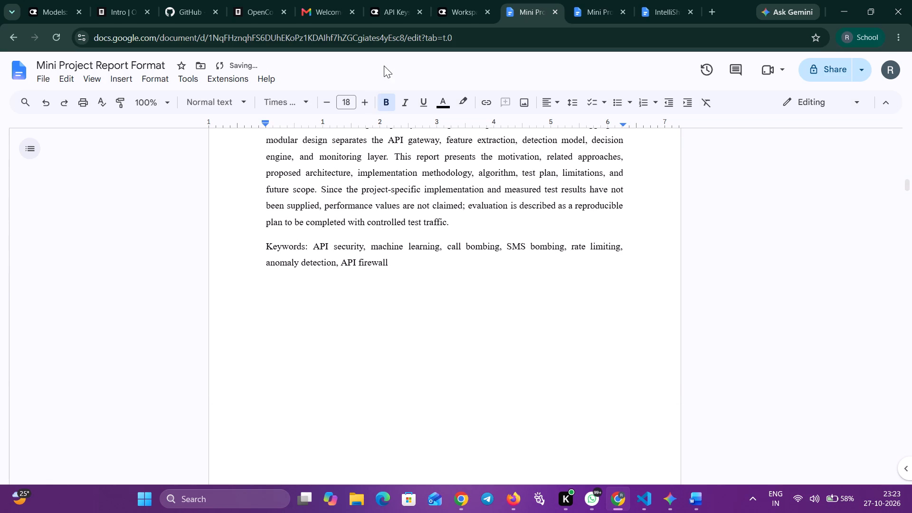
pyautogui.scroll(4, 399, 316)
pyautogui.scroll(-6, 399, 316)
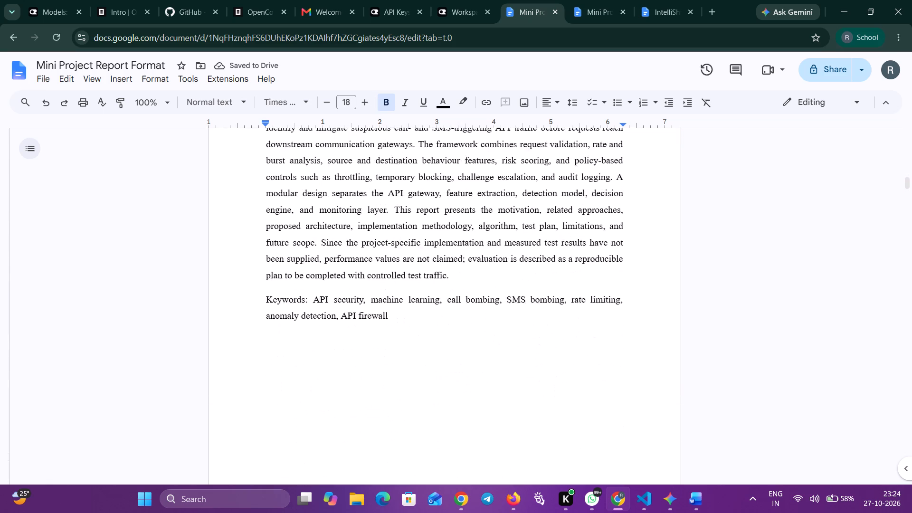
pyautogui.scroll(-15, 399, 316)
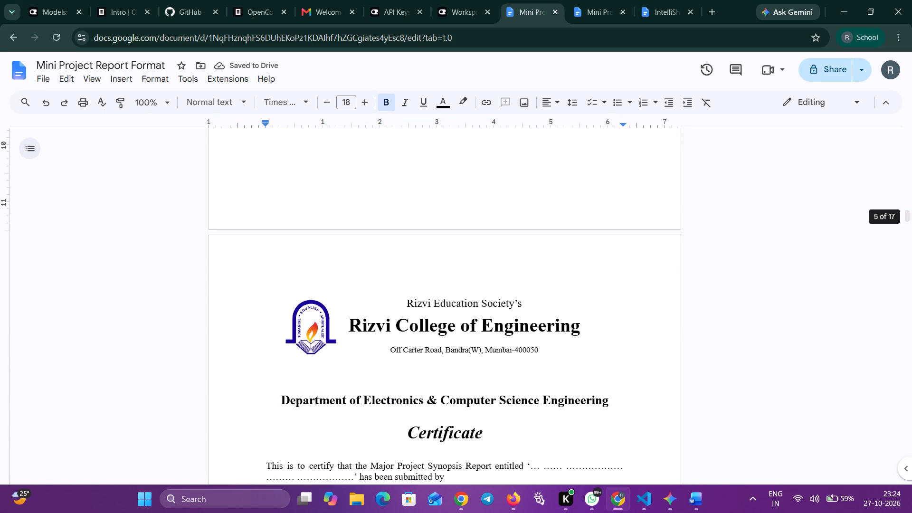
pyautogui.scroll(14, 399, 316)
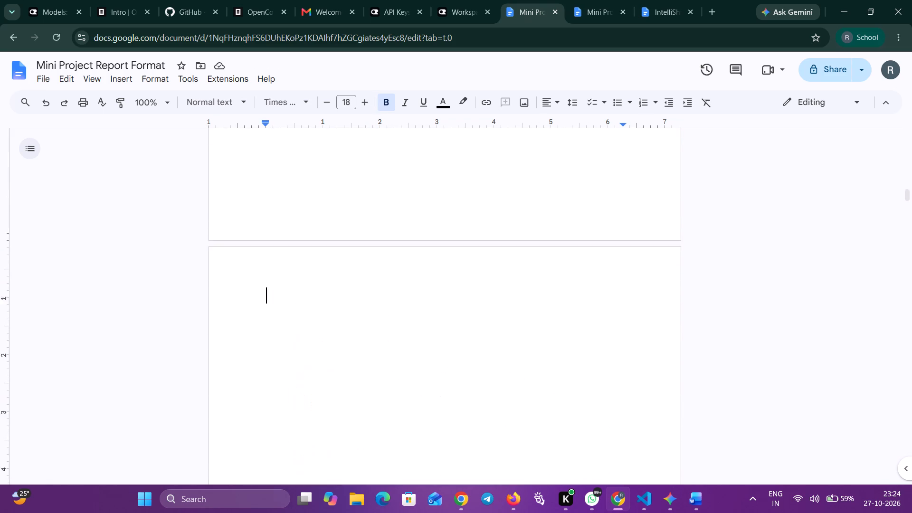
pyautogui.scroll(-12, 399, 316)
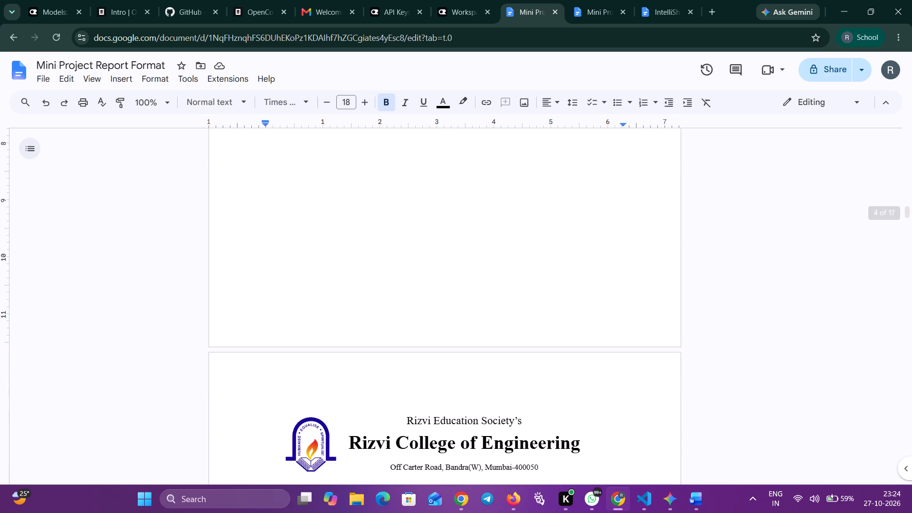
pyautogui.scroll(-6, 399, 316)
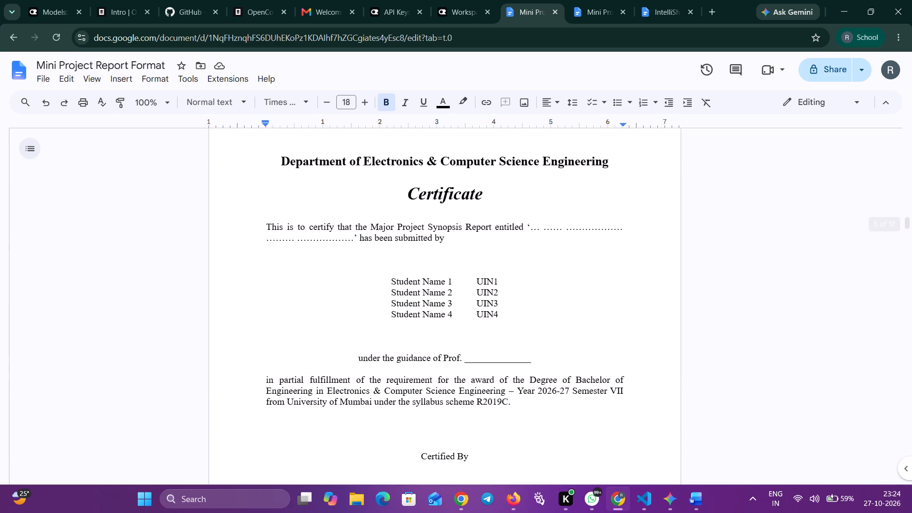
pyautogui.click(456, 311)
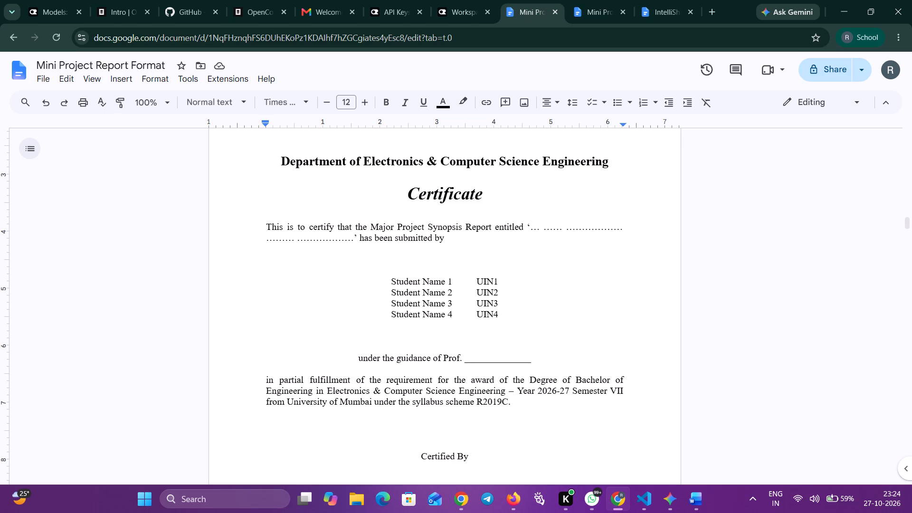
pyautogui.click(356, 239)
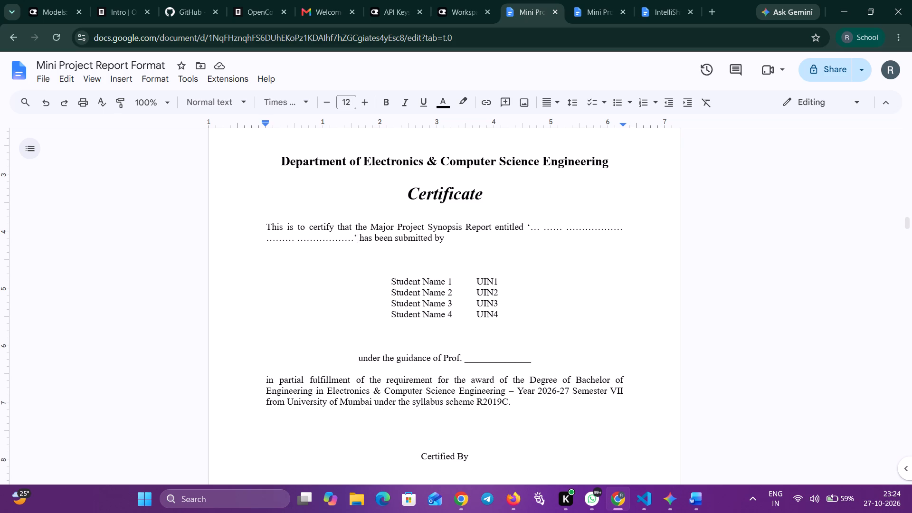
pyautogui.click(350, 238)
pyautogui.press('BackSpace')
pyautogui.press('BackSpace')
pyautogui.press('BackSpace')
pyautogui.press('BackSpace')
pyautogui.press('BackSpace')
pyautogui.press('BackSpace')
pyautogui.press('BackSpace')
pyautogui.press('BackSpace')
pyautogui.press('BackSpace')
pyautogui.press('BackSpace')
pyautogui.press('BackSpace')
pyautogui.press('BackSpace')
pyautogui.press('BackSpace')
pyautogui.press('BackSpace')
pyautogui.press('BackSpace')
pyautogui.press('BackSpace')
pyautogui.press('BackSpace')
pyautogui.press('BackSpace')
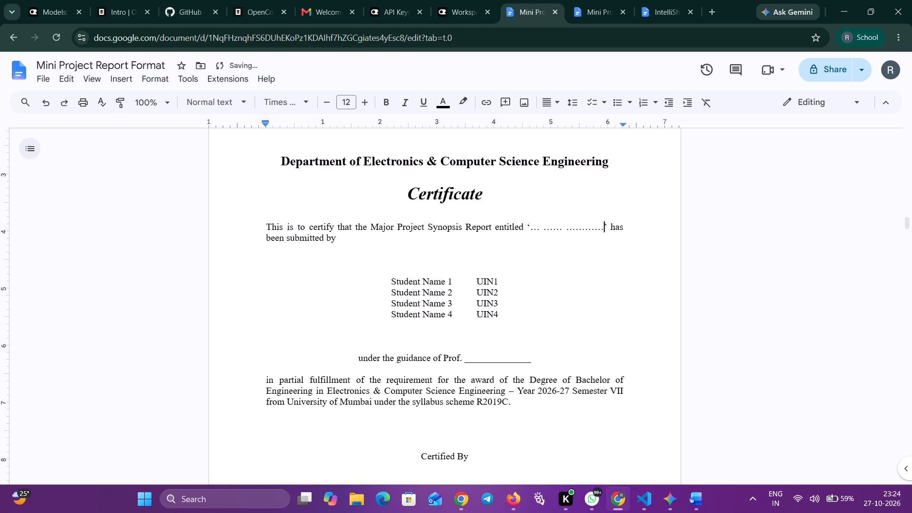
pyautogui.press('BackSpace')
pyautogui.press('BackSpace')
pyautogui.press('BackSpace')
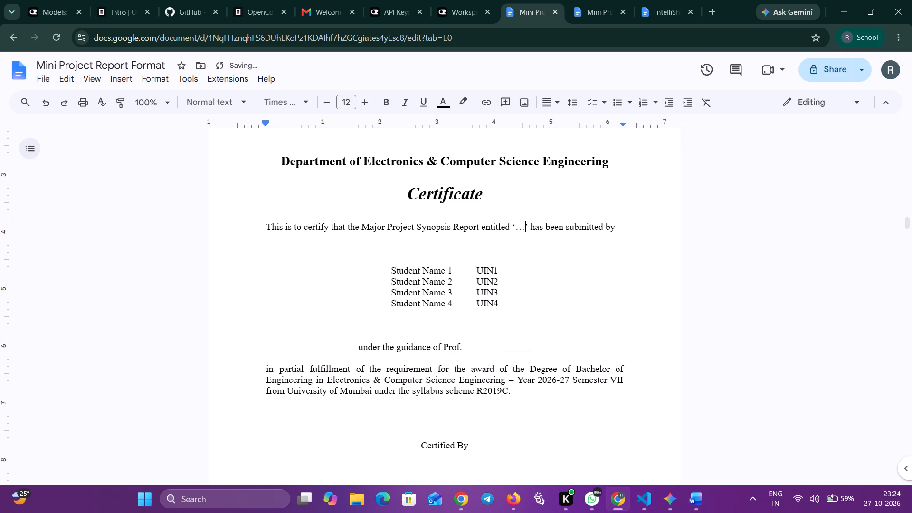
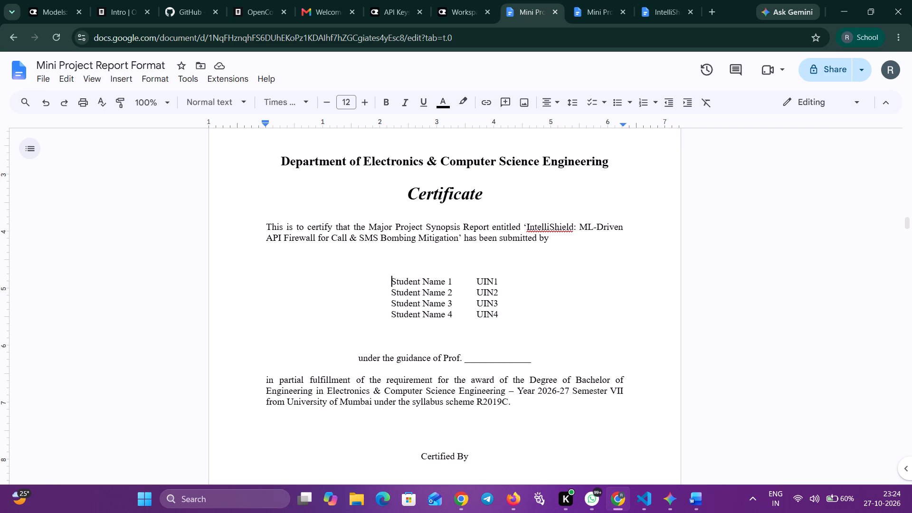
# Select the four placeholder lines, Student Name 1 to 4 with UIN1 to UIN4, on the Certificate page.
pyautogui.moveTo(363, 285); pyautogui.dragTo(401, 323)
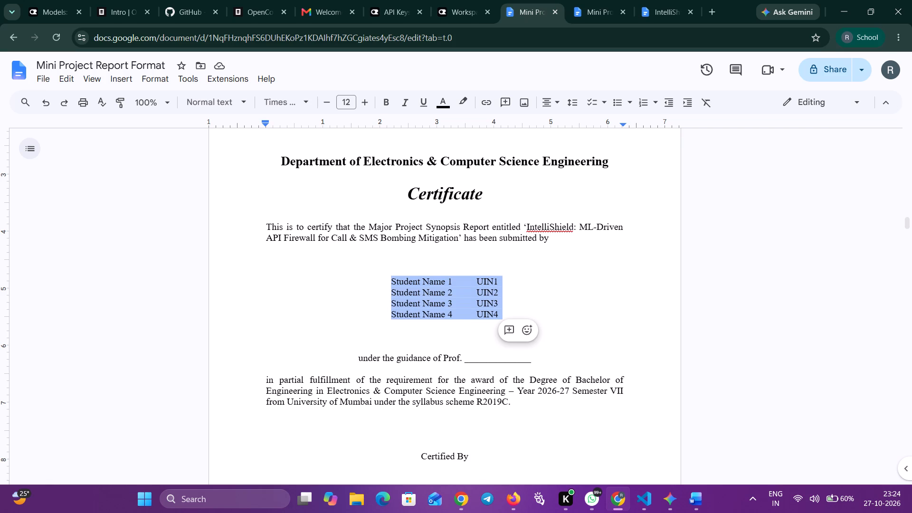
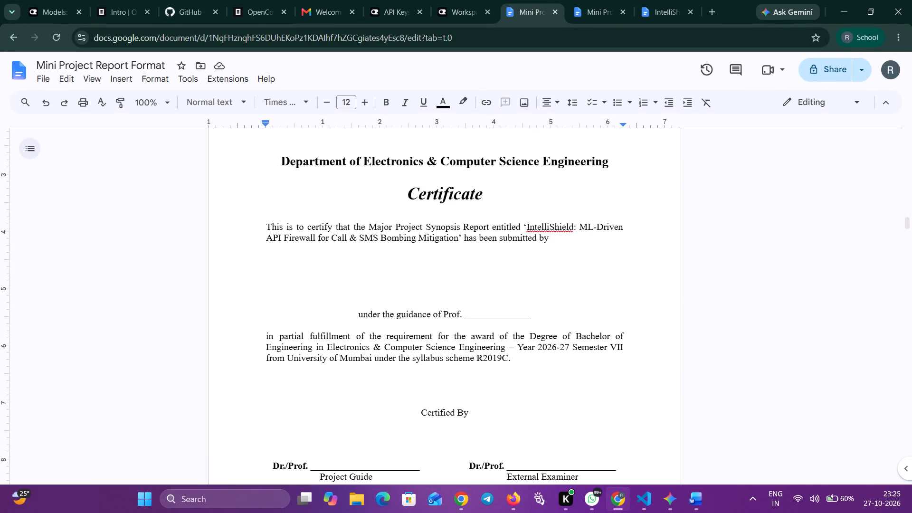
# Paste the copied list of three student names with their ID numbers below "has been submitted by" on the Certificate page.
pyautogui.hotkey('ctrl', 'v')
pyautogui.click(562, 338)
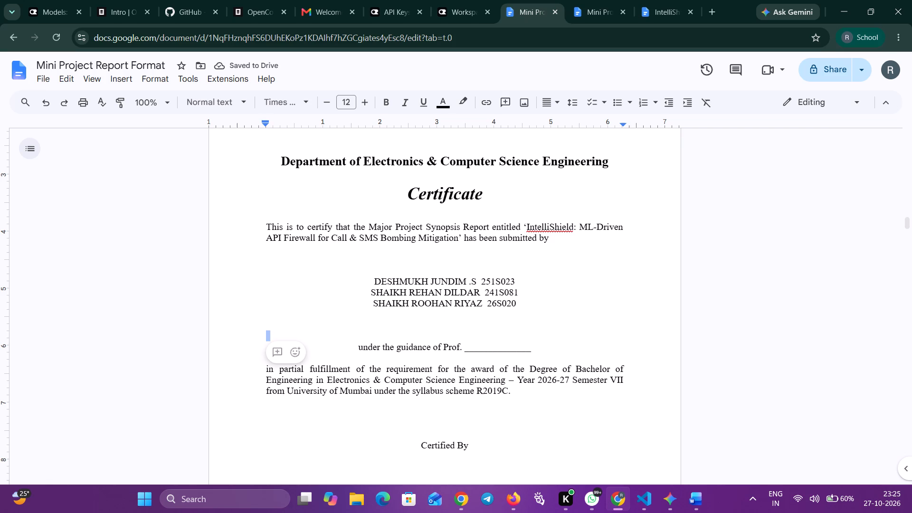
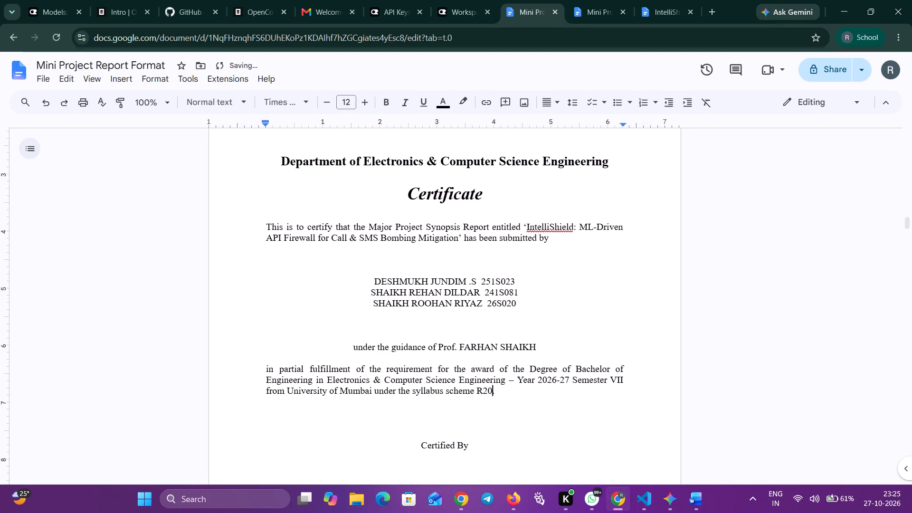
# Change the syllabus scheme at the end of the partial fulfillment paragraph on the Certificate page to NEP-2020.
pyautogui.press('BackSpace')
pyautogui.press('BackSpace')
pyautogui.press('BackSpace')
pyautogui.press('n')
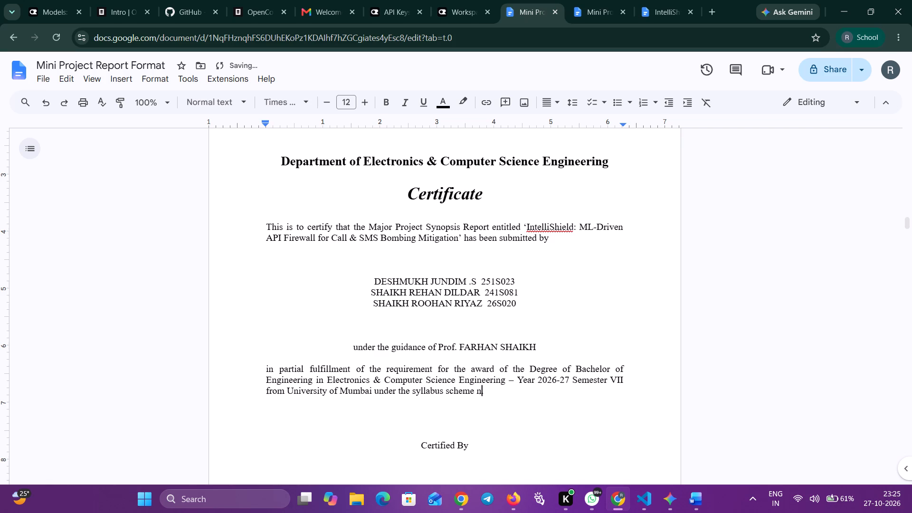
pyautogui.press('BackSpace')
# Enter NEP-2020 as the syllabus scheme at the end of the Certificate's fulfillment paragraph.
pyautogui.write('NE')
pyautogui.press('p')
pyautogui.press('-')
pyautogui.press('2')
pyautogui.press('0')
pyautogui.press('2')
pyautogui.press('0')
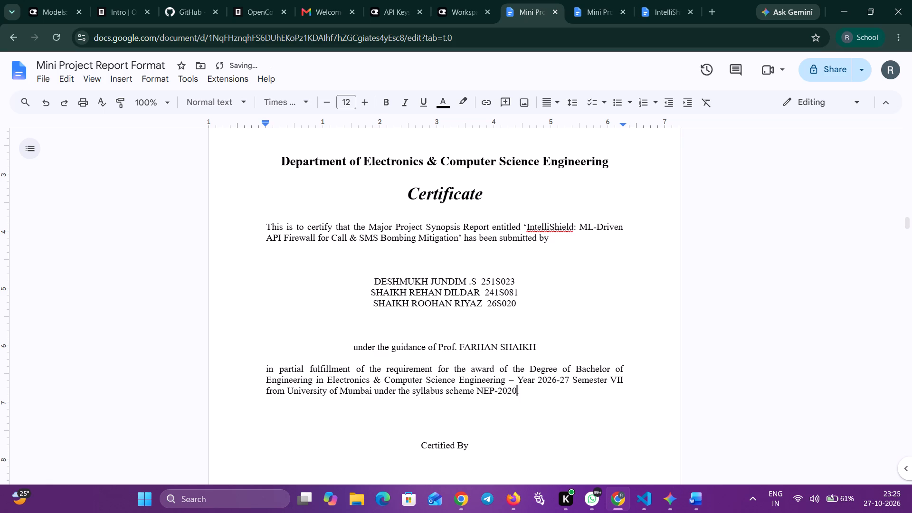
# Replace the blank line after Dr./Prof. above Project Guide on the Certificate page with the copied guide's name.
pyautogui.scroll(-1, 492, 335)
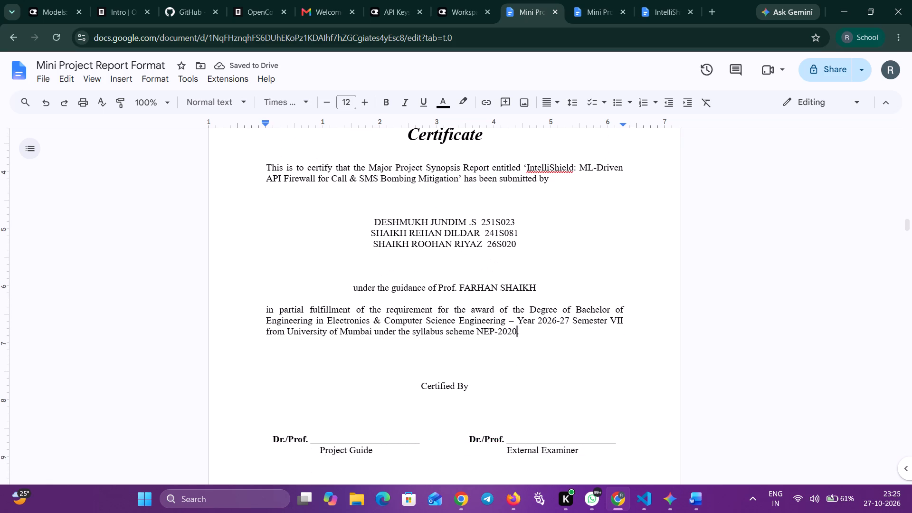
pyautogui.scroll(-1, 493, 335)
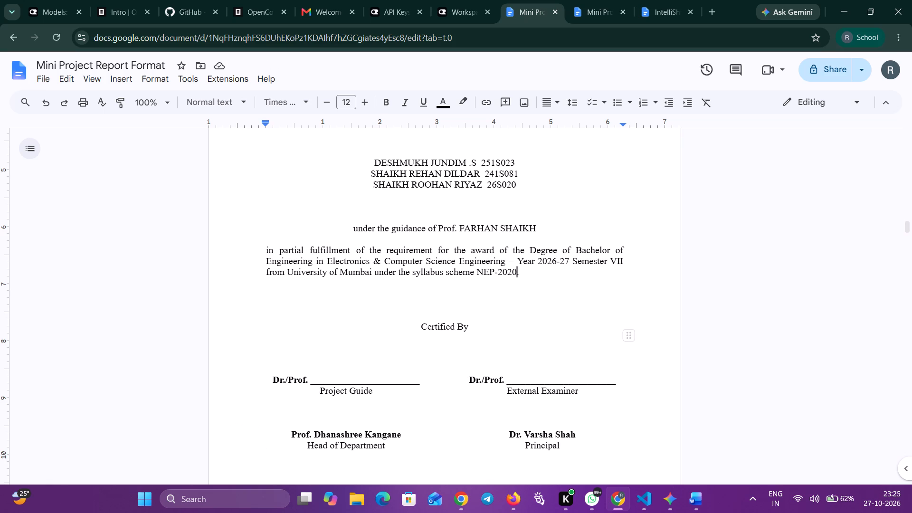
pyautogui.click(455, 372)
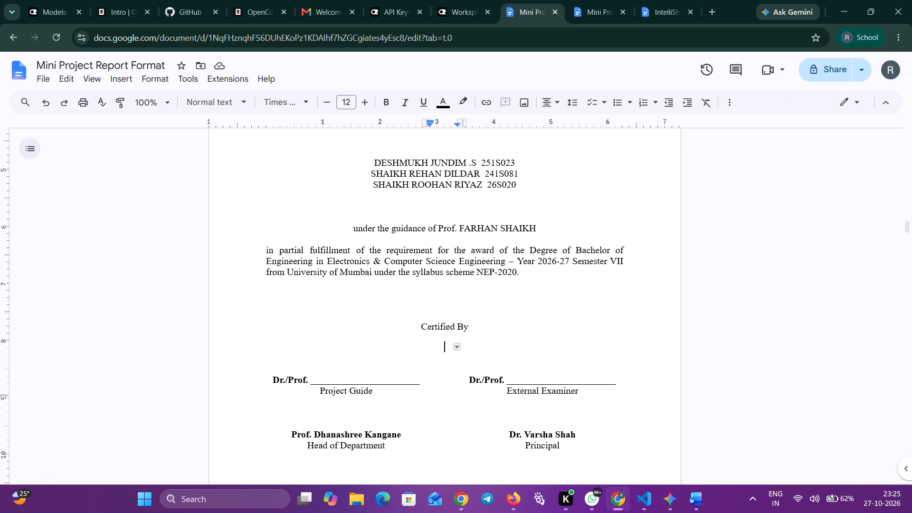
pyautogui.click(426, 395)
pyautogui.click(408, 400)
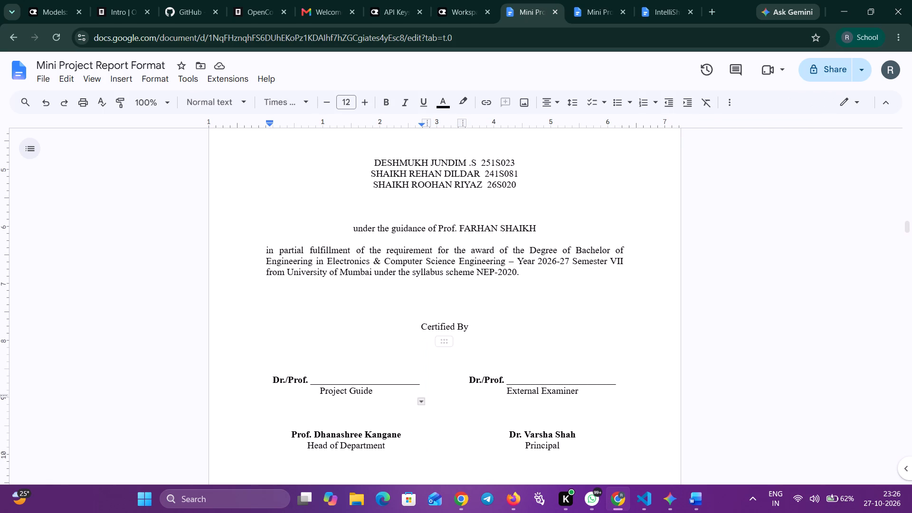
pyautogui.click(444, 380)
pyautogui.click(418, 397)
pyautogui.click(417, 389)
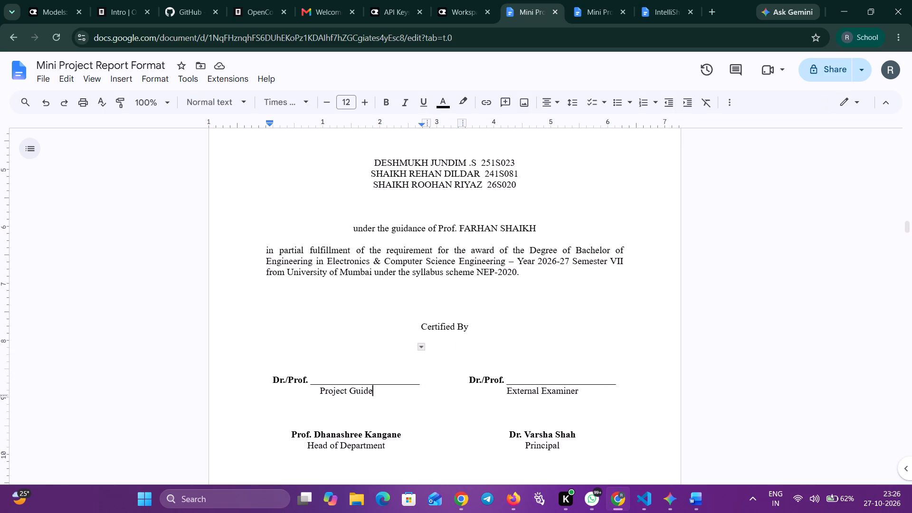
pyautogui.click(417, 389)
pyautogui.click(429, 389)
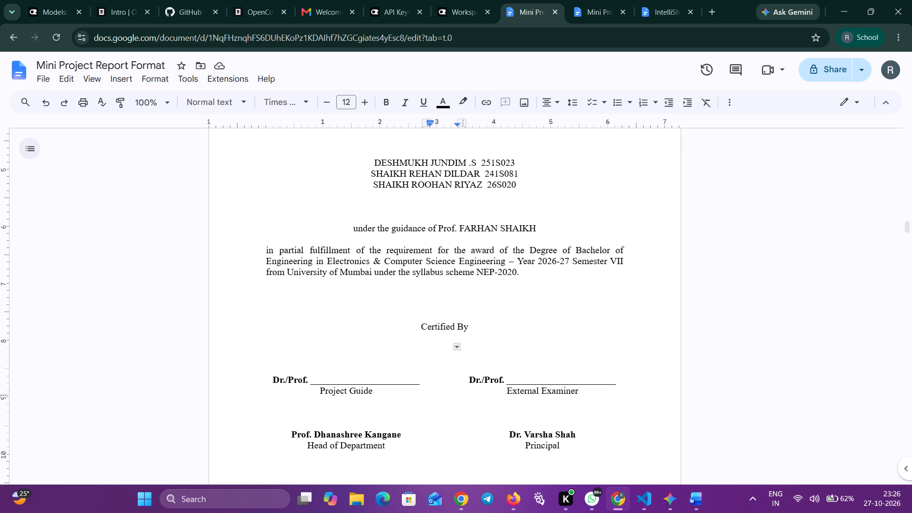
pyautogui.click(420, 403)
pyautogui.click(420, 391)
pyautogui.press('Up')
pyautogui.press('Right')
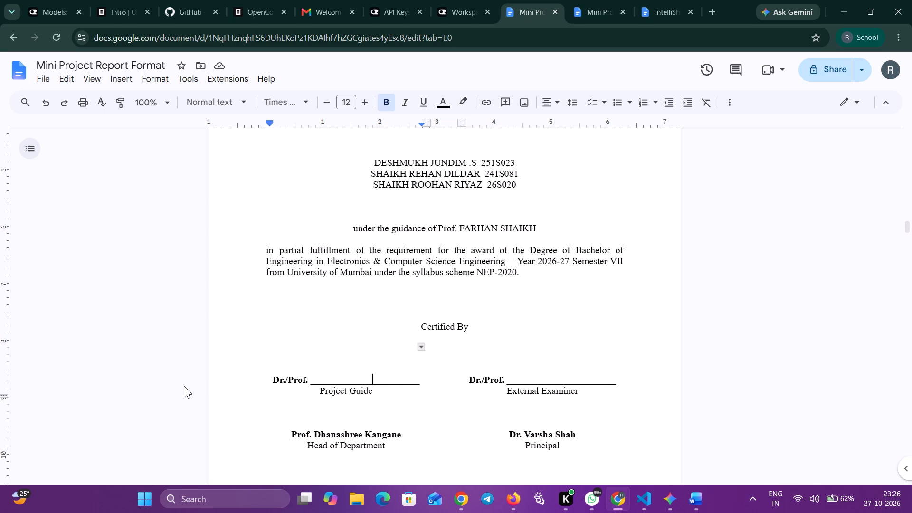
pyautogui.press('Right')
pyautogui.press('Right')
pyautogui.press('Right')
pyautogui.press('Right')
pyautogui.press('Right')
pyautogui.press('Right')
pyautogui.press('Right')
pyautogui.press('Right')
pyautogui.press('Right')
pyautogui.press('BackSpace')
pyautogui.press('BackSpace')
pyautogui.press('BackSpace')
pyautogui.press('BackSpace')
pyautogui.press('BackSpace')
pyautogui.press('BackSpace')
pyautogui.press('BackSpace')
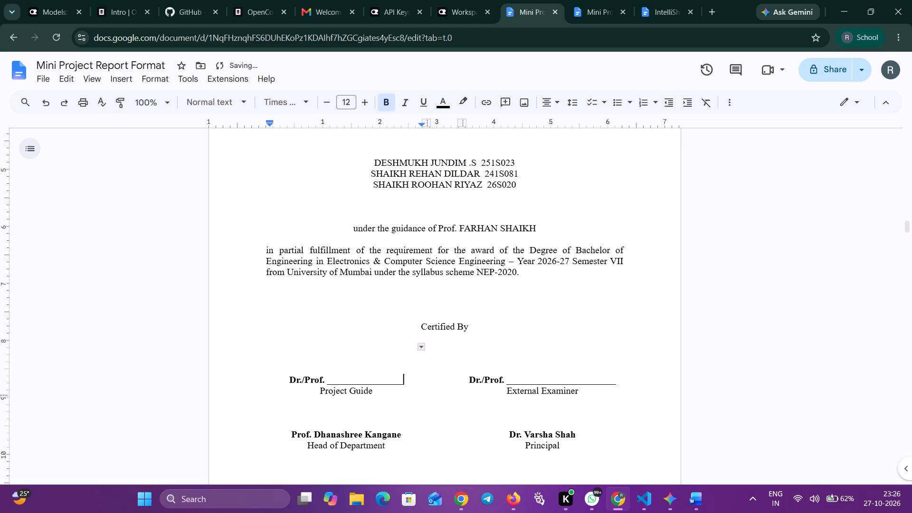
pyautogui.press('BackSpace')
pyautogui.press('BackSpace')
pyautogui.press('BackSpace')
pyautogui.press('BackSpace')
pyautogui.press('BackSpace')
pyautogui.press('BackSpace')
pyautogui.press('BackSpace')
pyautogui.press('BackSpace')
pyautogui.press('BackSpace')
pyautogui.press('BackSpace')
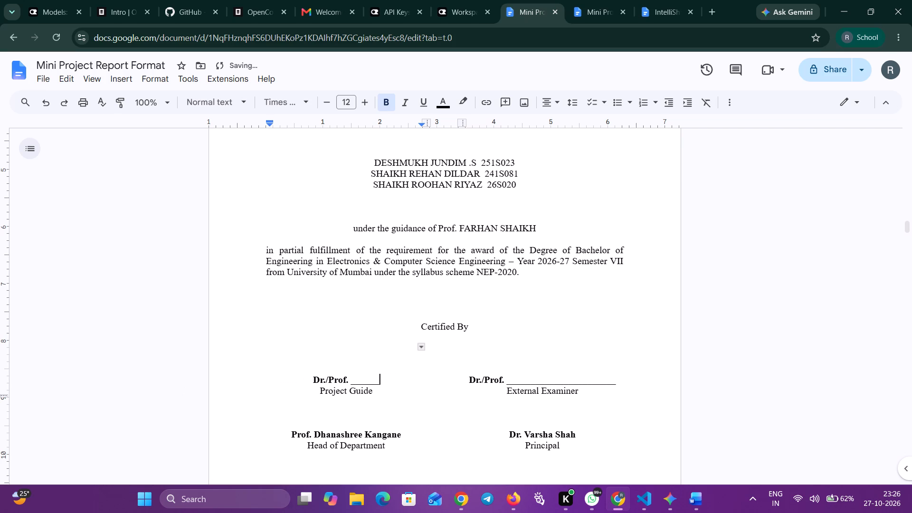
pyautogui.press('BackSpace')
pyautogui.press('BackSpace')
pyautogui.press('BackSpace')
pyautogui.press('BackSpace')
pyautogui.press('BackSpace')
pyautogui.press('BackSpace')
pyautogui.hotkey('ctrl', 'v')
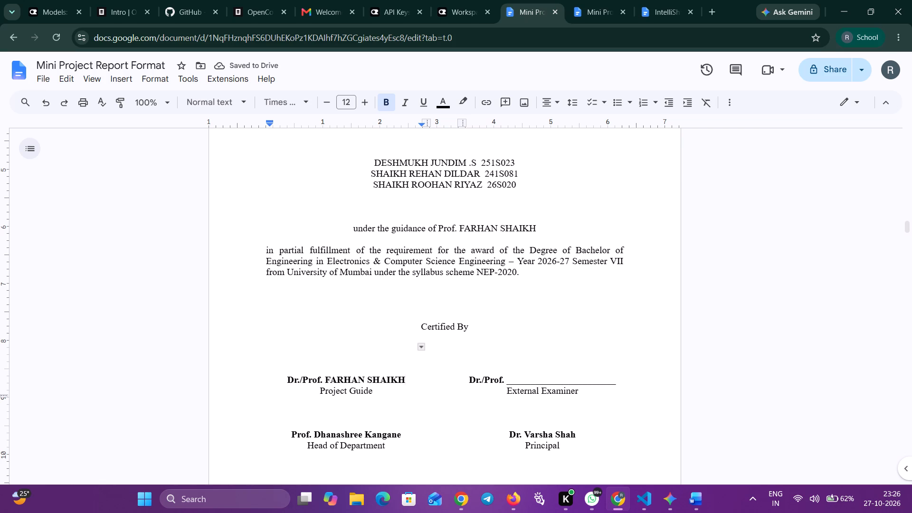
# Examine the template's Index page and the Index table in the IntelliShield_Mini_Project_Report-1 document.
pyautogui.scroll(-1, 219, 404)
pyautogui.scroll(-5, 298, 418)
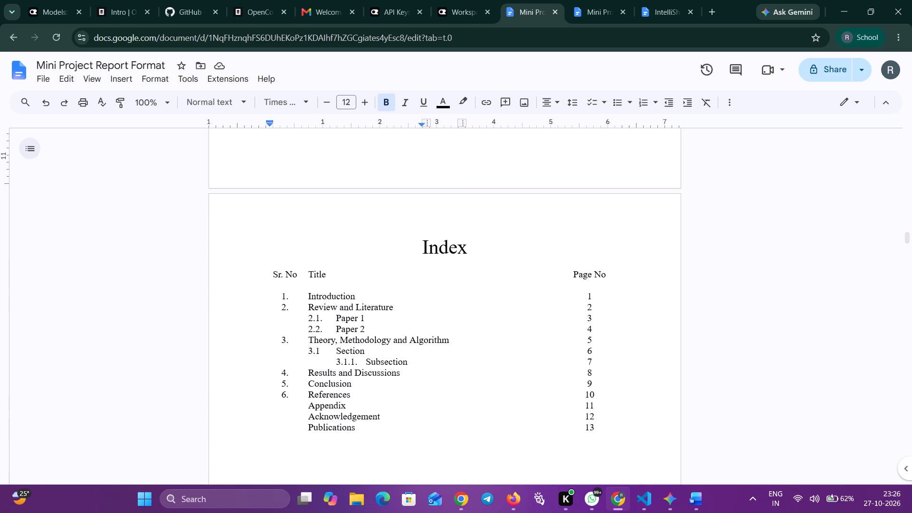
pyautogui.scroll(-4, 298, 418)
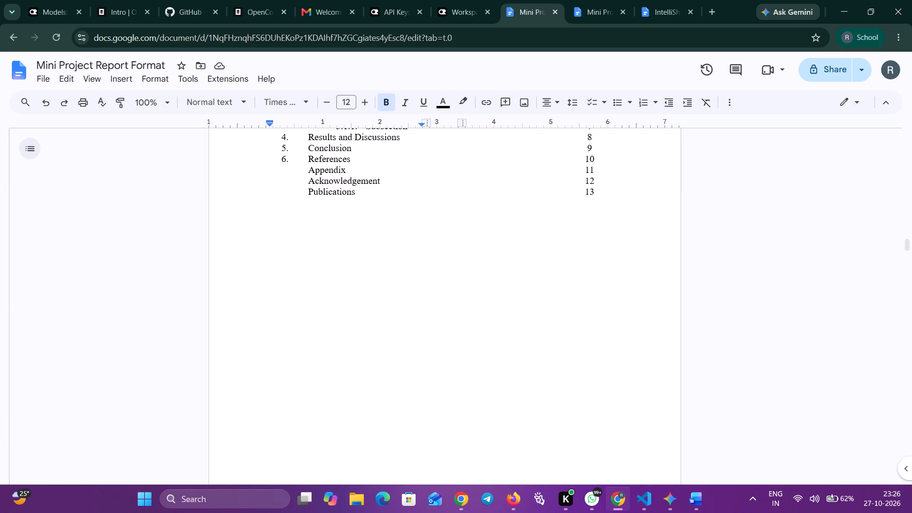
pyautogui.scroll(3, 298, 418)
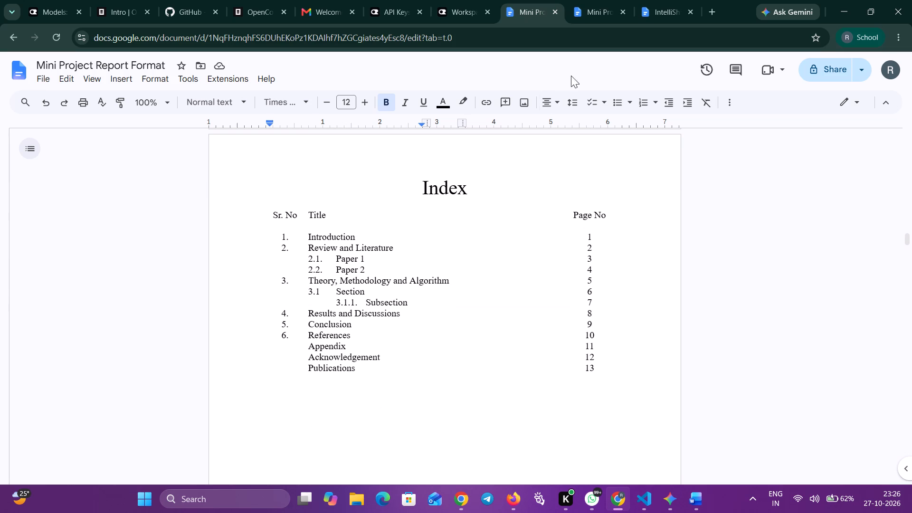
pyautogui.click(648, 15)
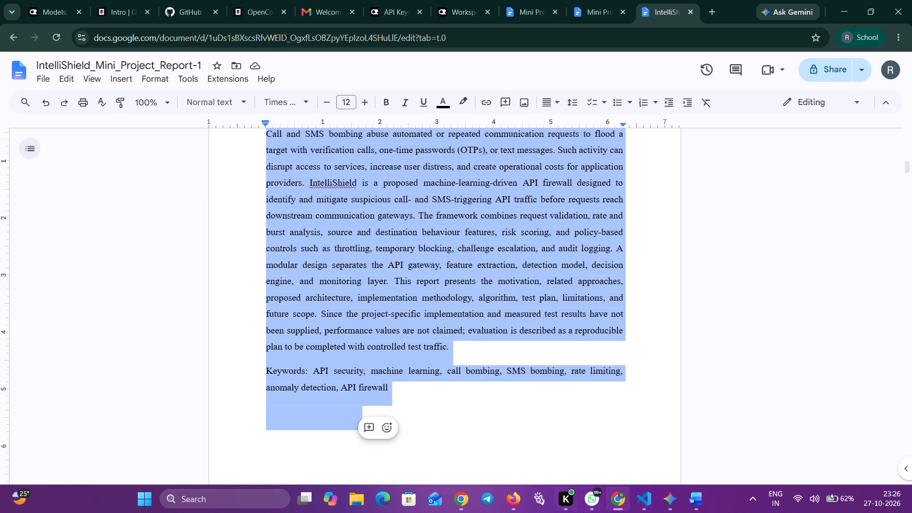
pyautogui.click(600, 403)
pyautogui.scroll(-9, 600, 403)
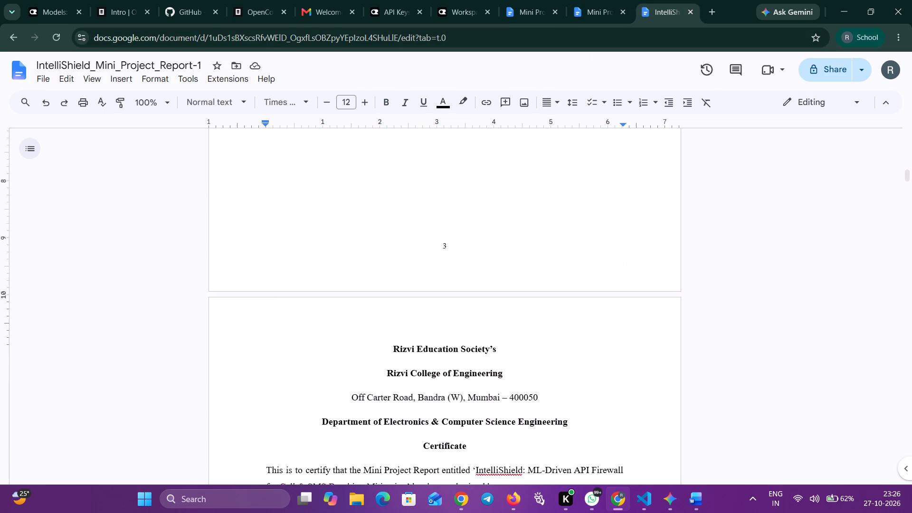
pyautogui.scroll(-8, 600, 403)
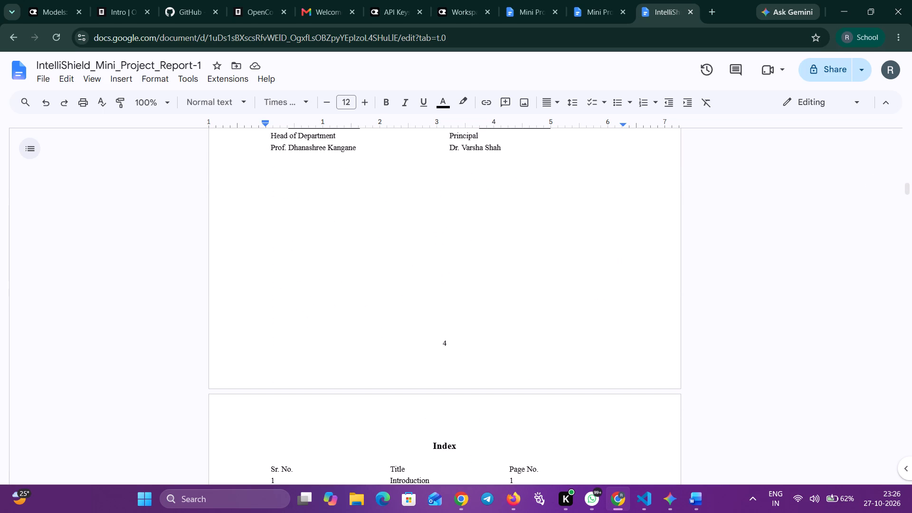
pyautogui.scroll(-5, 600, 403)
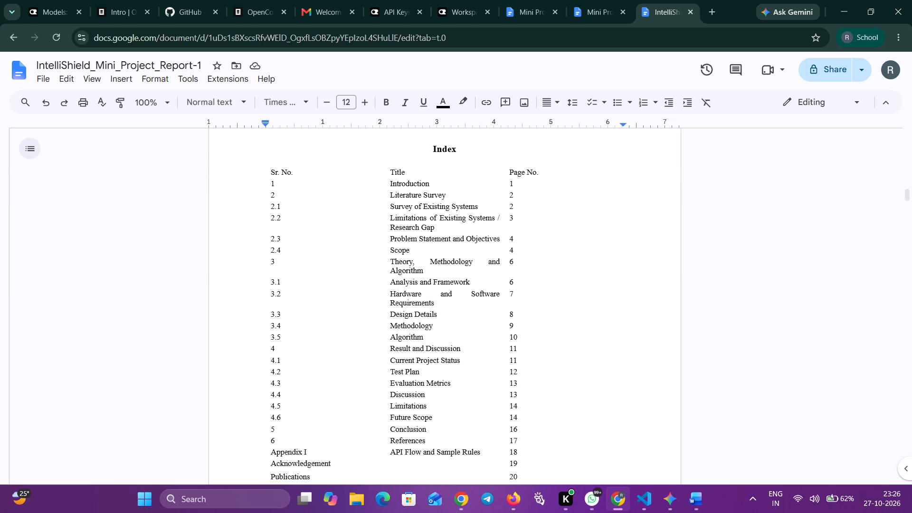
pyautogui.scroll(-1, 600, 403)
pyautogui.scroll(1, 579, 381)
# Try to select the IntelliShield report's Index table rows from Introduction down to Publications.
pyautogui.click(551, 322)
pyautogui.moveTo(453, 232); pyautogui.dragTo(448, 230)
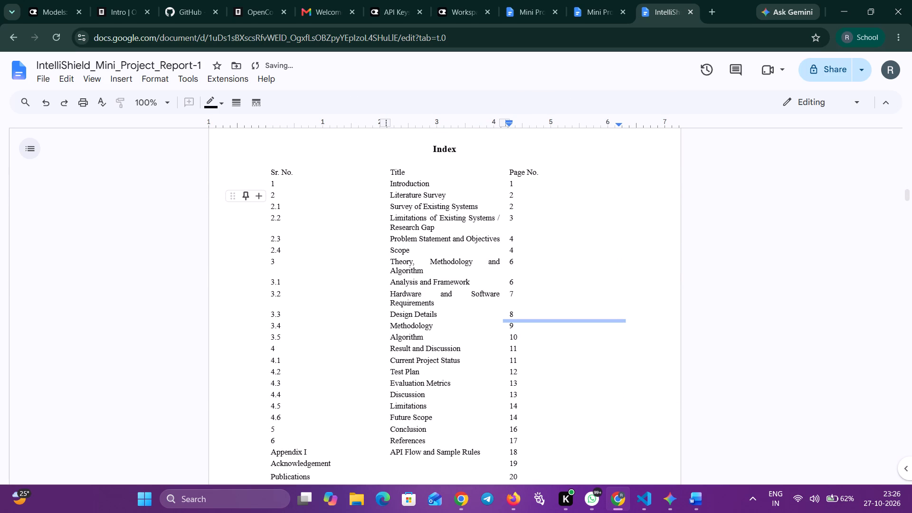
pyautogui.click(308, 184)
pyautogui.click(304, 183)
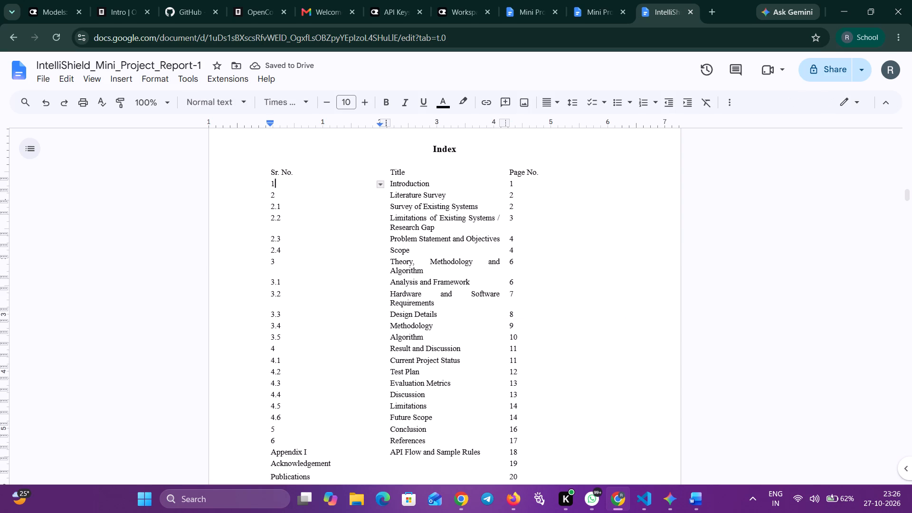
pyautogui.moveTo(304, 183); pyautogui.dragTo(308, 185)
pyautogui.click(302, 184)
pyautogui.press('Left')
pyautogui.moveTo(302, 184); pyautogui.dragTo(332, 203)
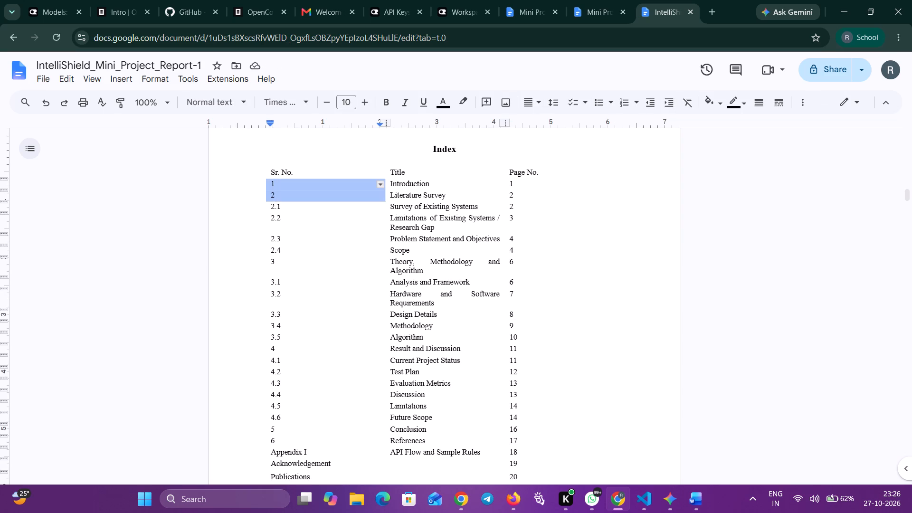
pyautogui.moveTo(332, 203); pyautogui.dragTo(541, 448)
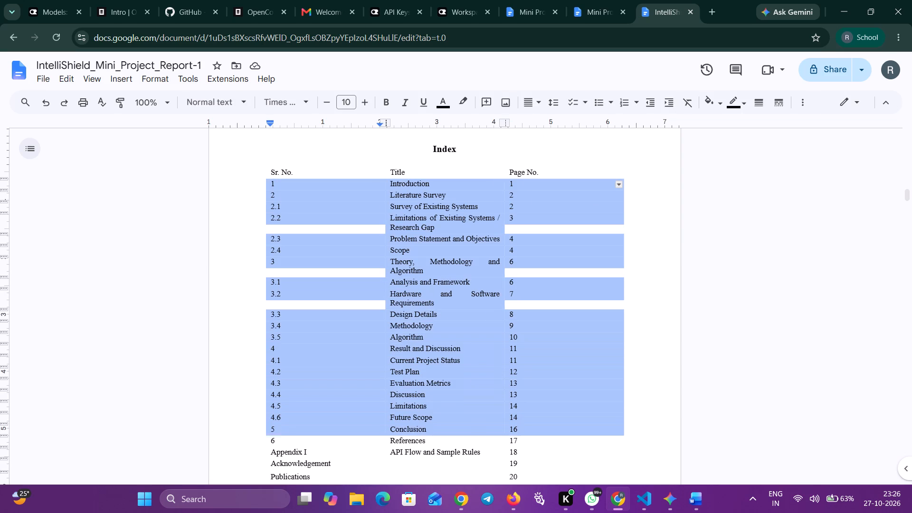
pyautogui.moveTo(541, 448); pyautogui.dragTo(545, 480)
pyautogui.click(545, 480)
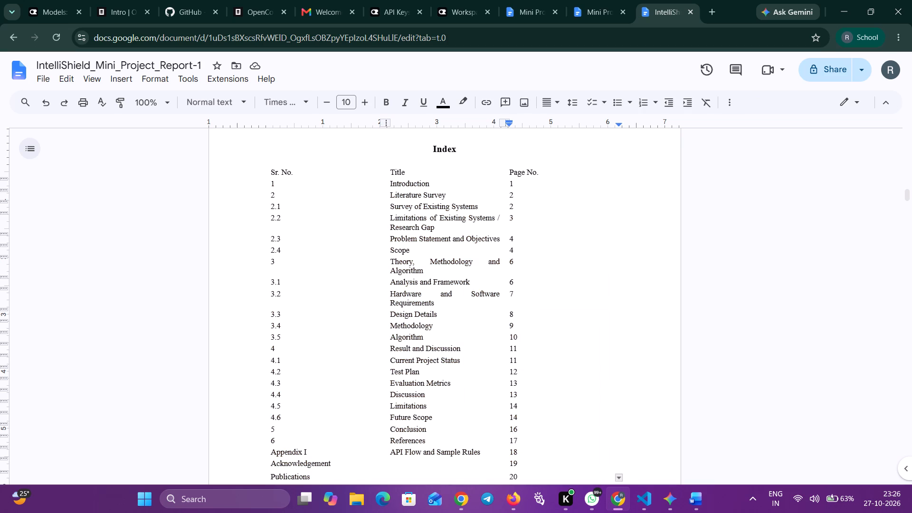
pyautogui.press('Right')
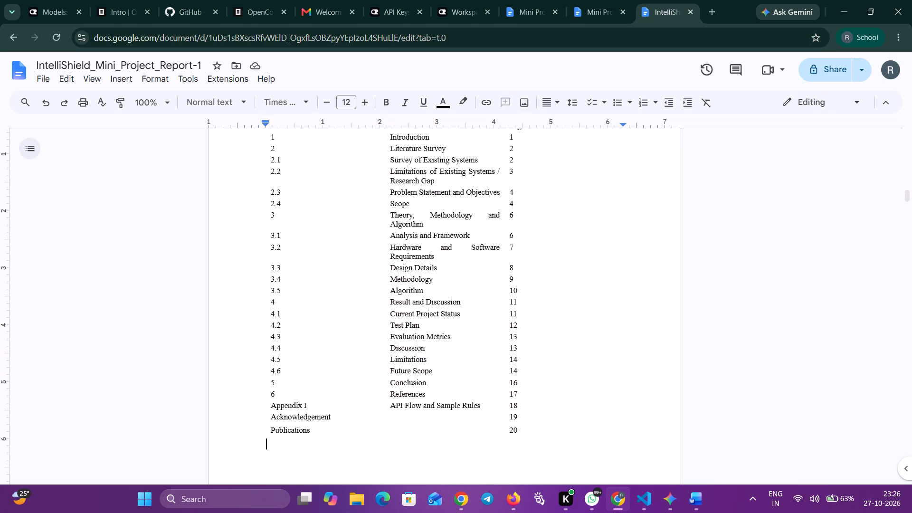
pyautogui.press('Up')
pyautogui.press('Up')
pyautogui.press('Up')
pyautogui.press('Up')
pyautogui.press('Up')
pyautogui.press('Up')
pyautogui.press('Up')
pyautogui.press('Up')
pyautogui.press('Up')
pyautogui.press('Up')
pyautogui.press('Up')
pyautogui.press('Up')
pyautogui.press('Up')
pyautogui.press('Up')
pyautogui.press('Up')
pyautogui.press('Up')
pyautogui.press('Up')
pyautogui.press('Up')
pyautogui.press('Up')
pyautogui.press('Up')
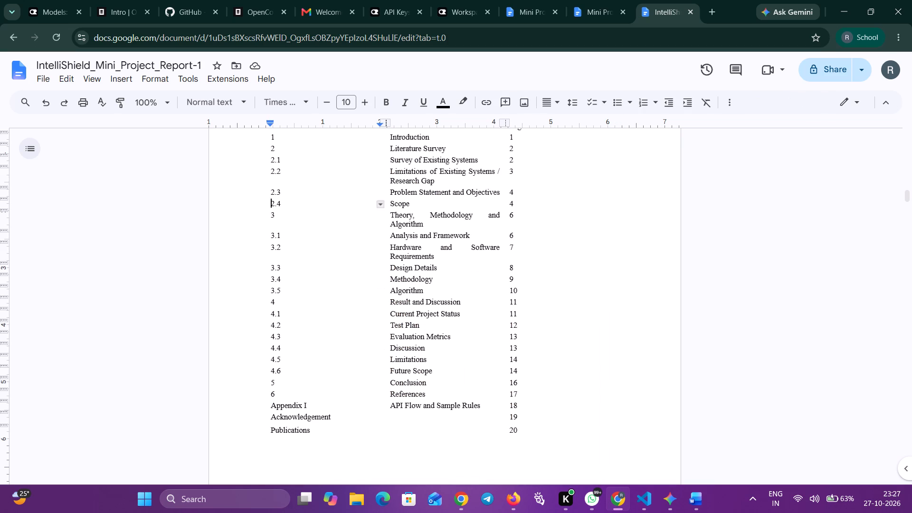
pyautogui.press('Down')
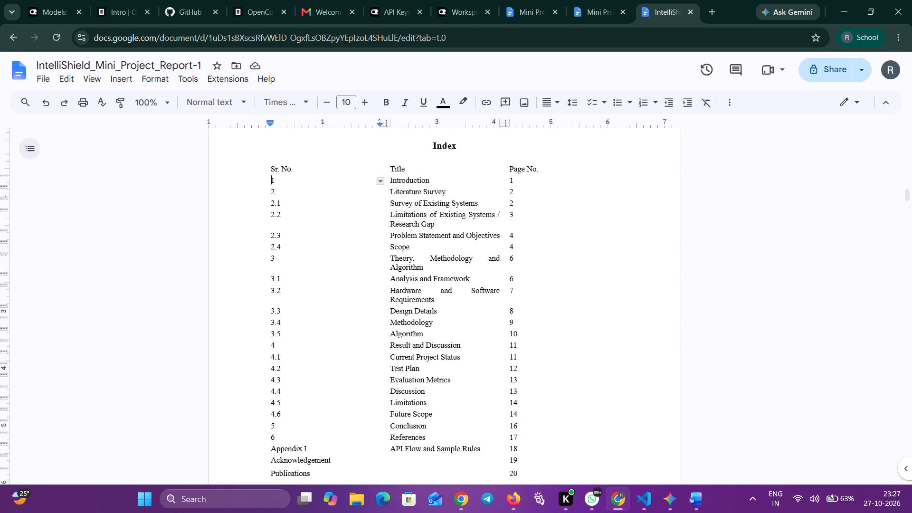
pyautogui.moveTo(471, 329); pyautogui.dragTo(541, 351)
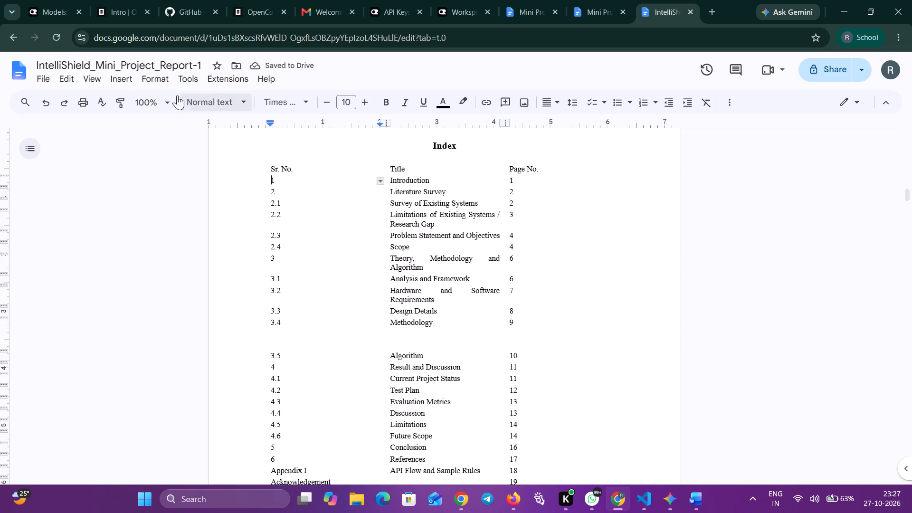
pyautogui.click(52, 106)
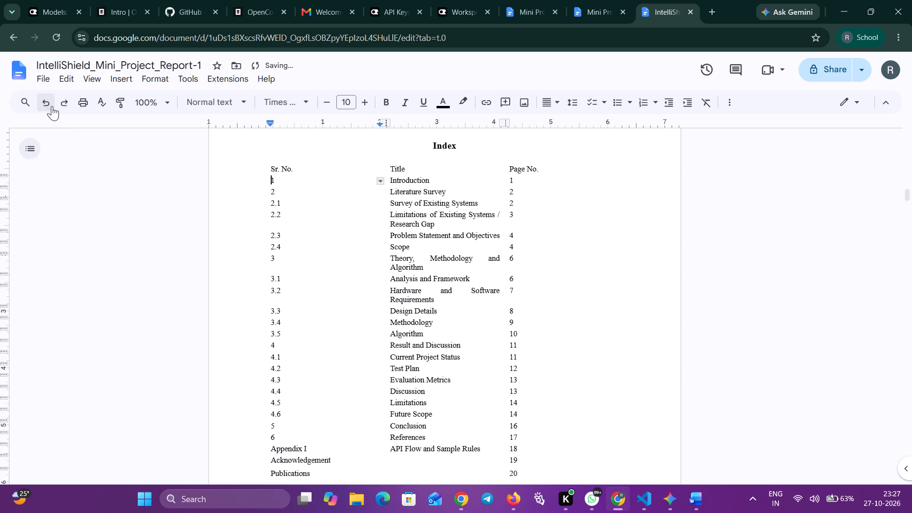
# Copy the IntelliShield report's Index table rows from Introduction down to Publications, leaving out the header row.
pyautogui.moveTo(244, 174); pyautogui.dragTo(275, 180)
pyautogui.click(270, 181)
pyautogui.moveTo(270, 181); pyautogui.dragTo(532, 461)
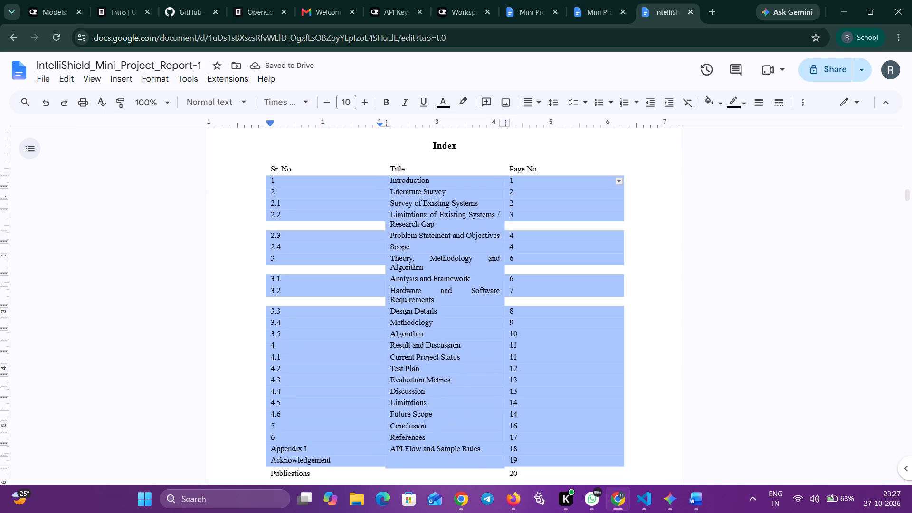
pyautogui.moveTo(532, 461); pyautogui.dragTo(534, 474)
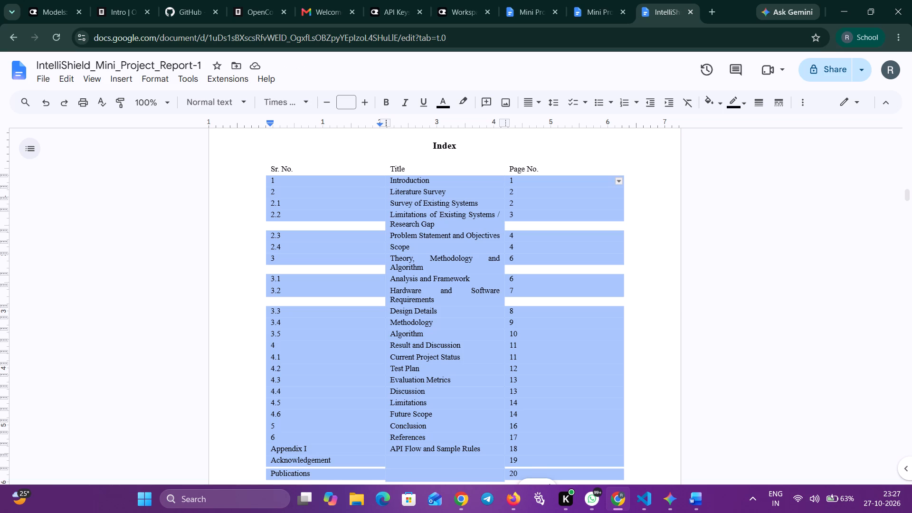
pyautogui.hotkey('ctrl', 'c')
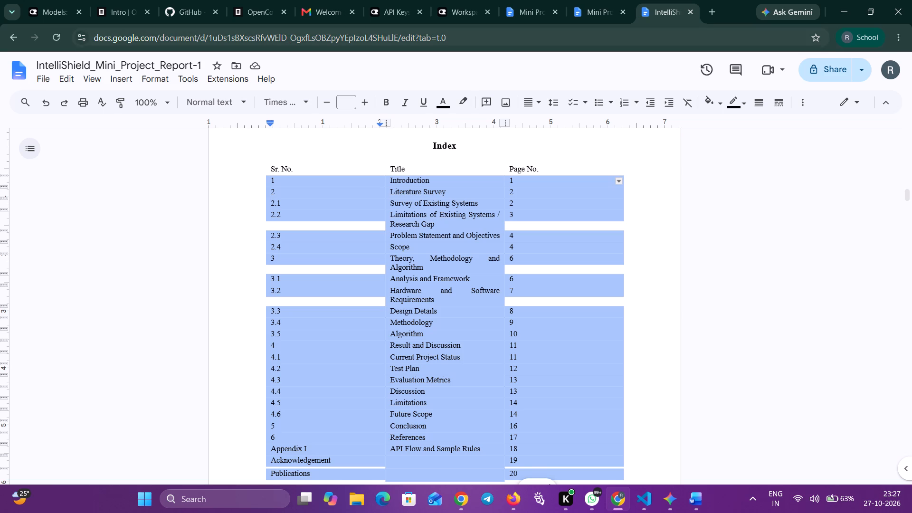
# Switch to the Mini Project Report Format document and try to select and delete its Index rows from Introduction to Publications.
pyautogui.click(512, 15)
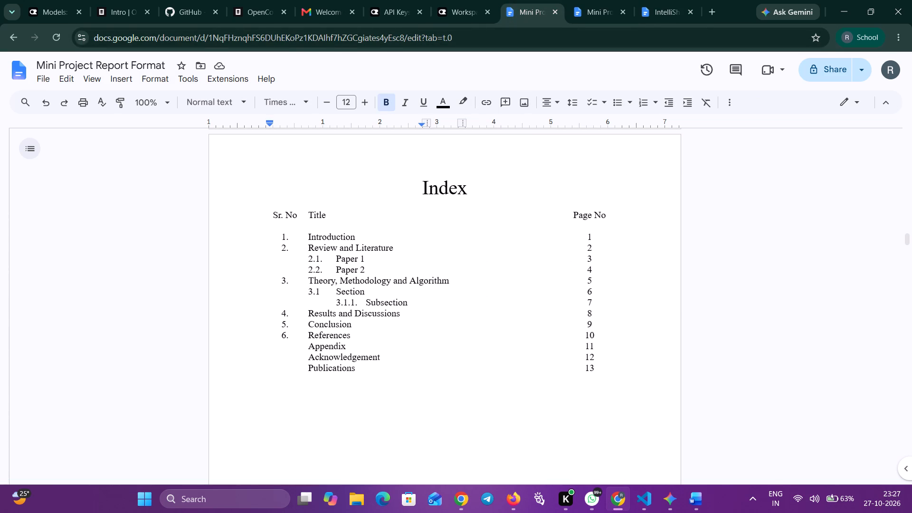
pyautogui.moveTo(285, 239); pyautogui.dragTo(452, 298)
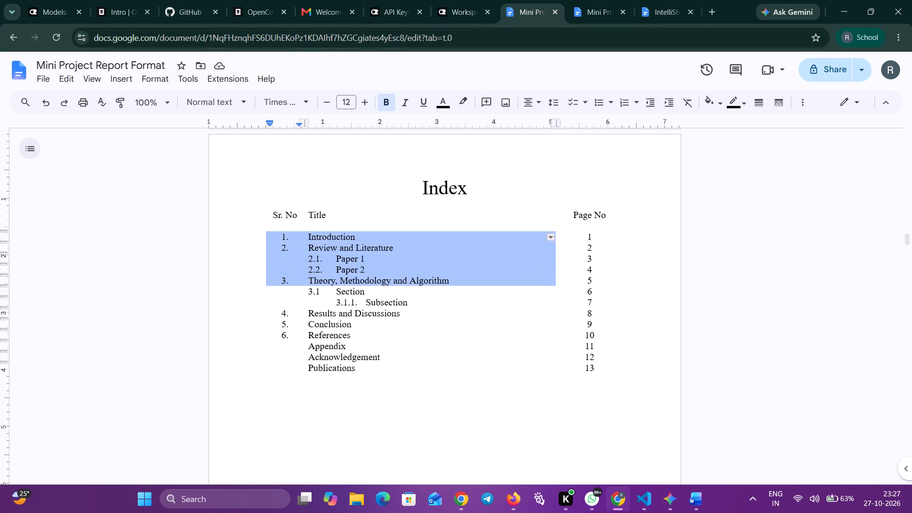
pyautogui.moveTo(452, 298); pyautogui.dragTo(623, 378)
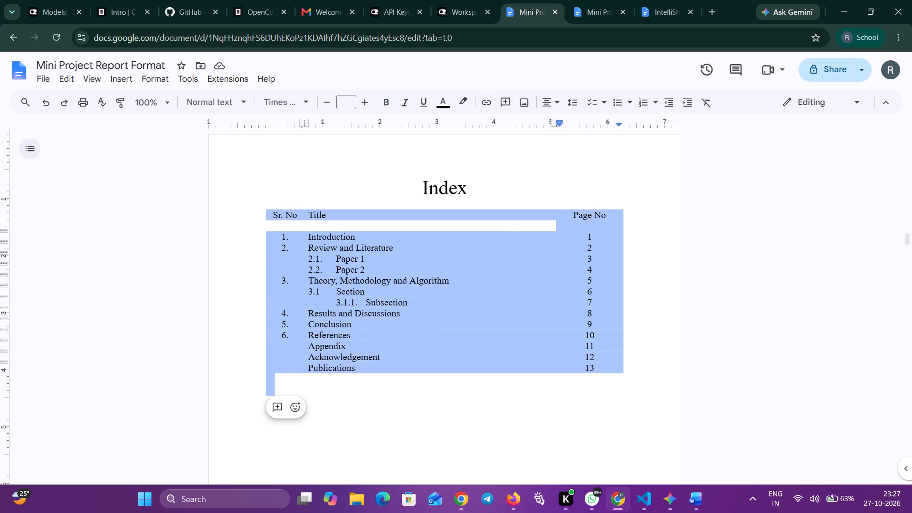
pyautogui.click(623, 378)
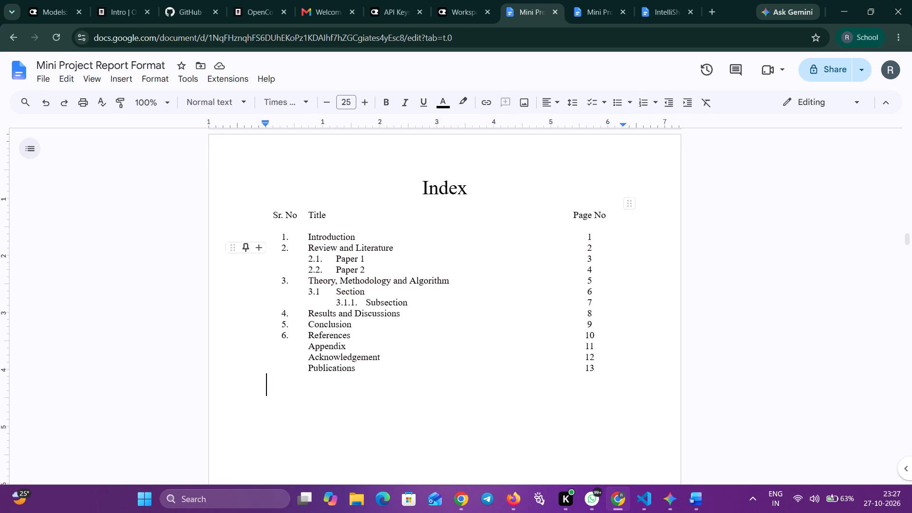
pyautogui.moveTo(281, 237); pyautogui.dragTo(581, 377)
pyautogui.click(581, 377)
pyautogui.moveTo(280, 242); pyautogui.dragTo(309, 248)
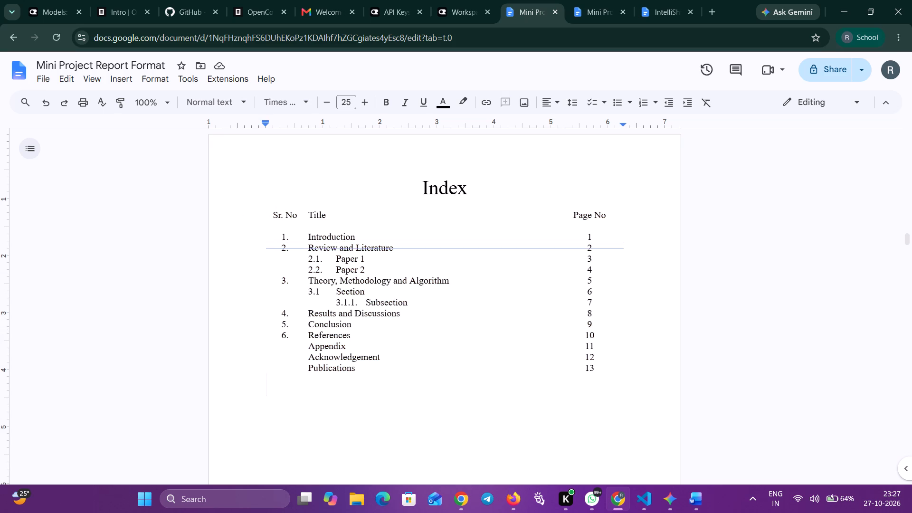
pyautogui.moveTo(309, 248); pyautogui.dragTo(310, 246)
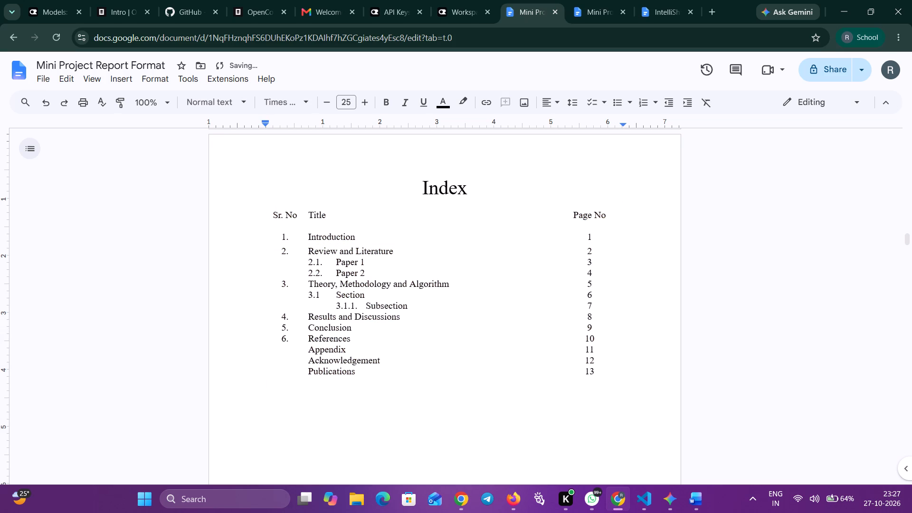
pyautogui.press('BackSpace')
pyautogui.press('BackSpace')
pyautogui.press('BackSpace')
pyautogui.press('BackSpace')
pyautogui.press('BackSpace')
pyautogui.press('Up')
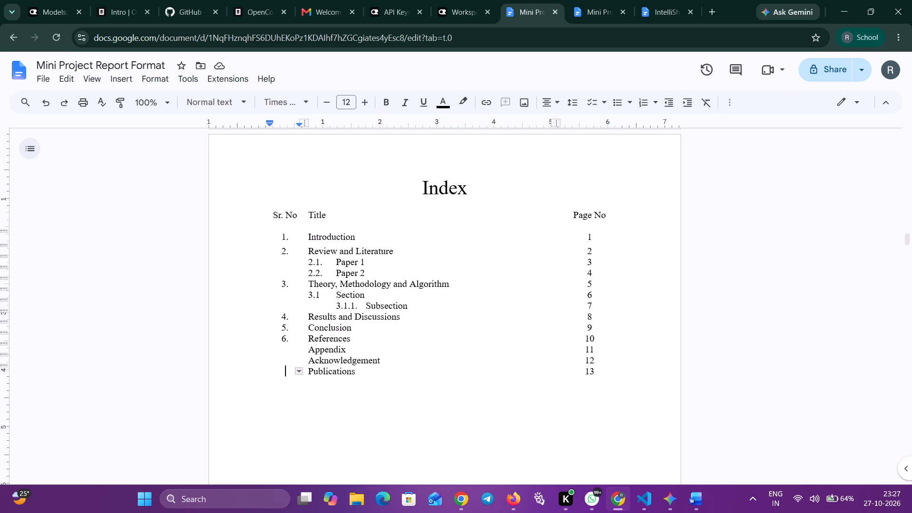
pyautogui.press('BackSpace')
# Remove the page break between the Index table and the List of Figures heading.
pyautogui.press('Right')
pyautogui.press('Right')
pyautogui.press('Right')
pyautogui.press('Right')
pyautogui.press('Right')
pyautogui.press('Right')
pyautogui.press('Right')
pyautogui.press('Right')
pyautogui.press('Right')
pyautogui.press('Right')
pyautogui.press('Right')
pyautogui.press('Right')
pyautogui.press('Right')
pyautogui.press('Right')
pyautogui.press('Right')
pyautogui.press('Right')
pyautogui.press('Right')
pyautogui.press('Right')
pyautogui.press('Right')
pyautogui.press('Right')
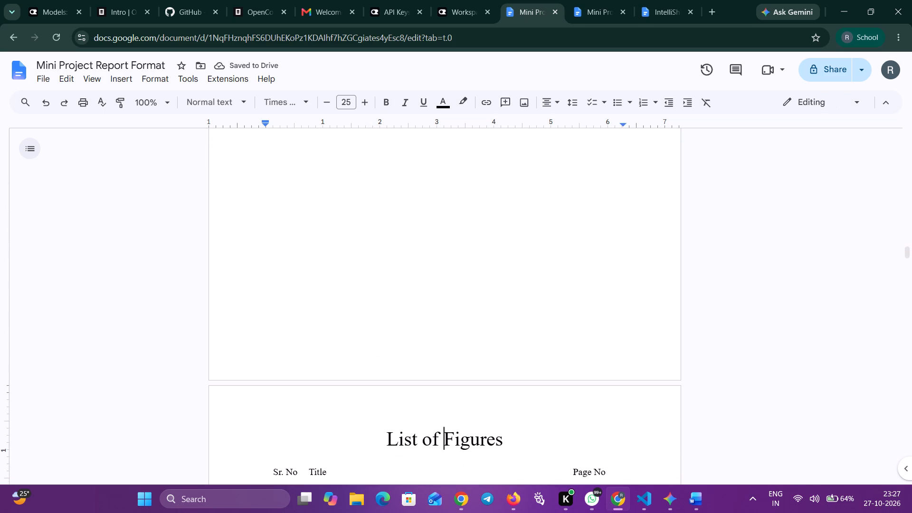
pyautogui.press('Up')
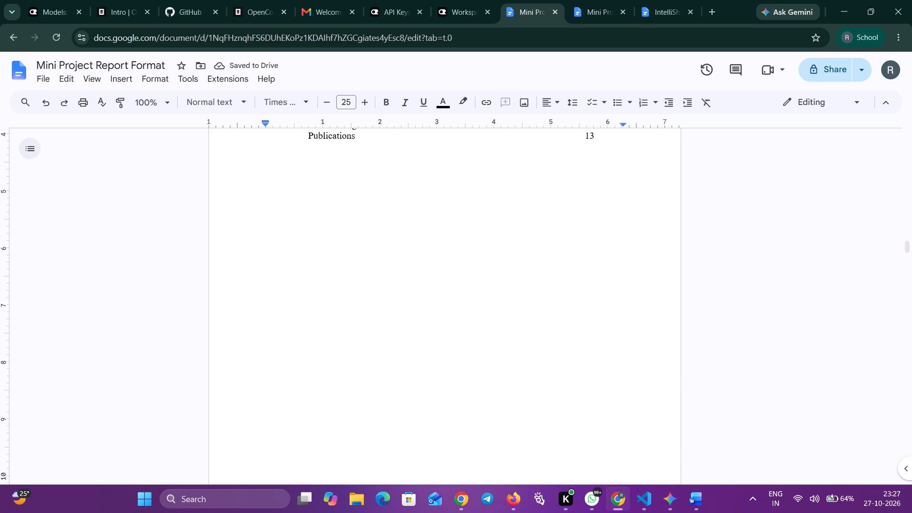
pyautogui.scroll(6, 467, 433)
pyautogui.scroll(-6, 467, 434)
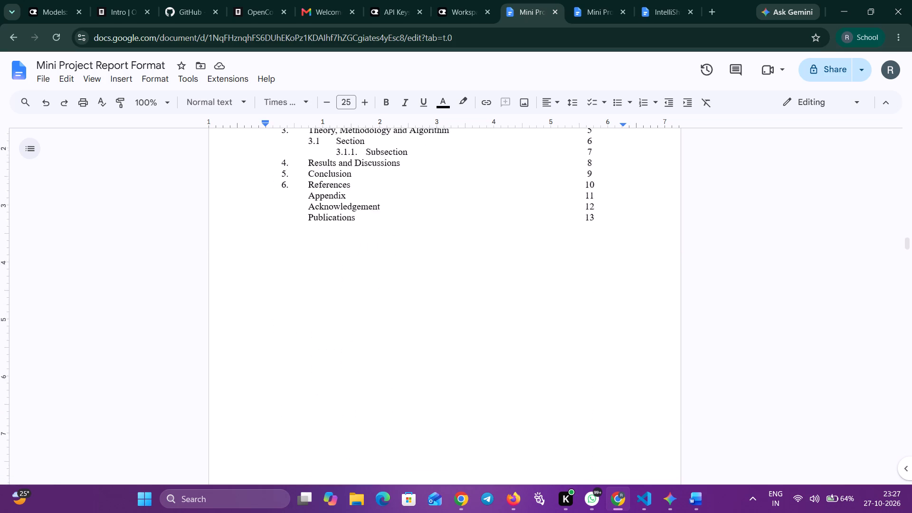
pyautogui.scroll(-6, 467, 434)
pyautogui.scroll(9, 467, 434)
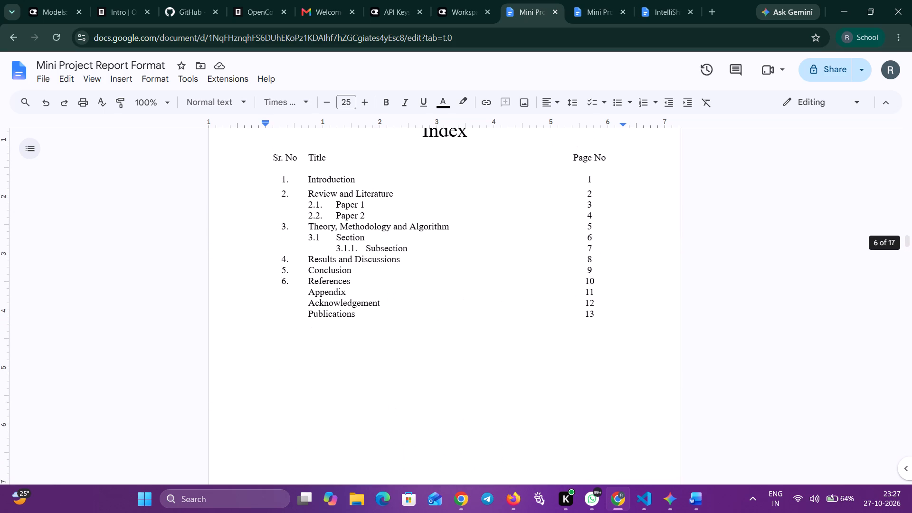
pyautogui.press('BackSpace')
pyautogui.press('BackSpace')
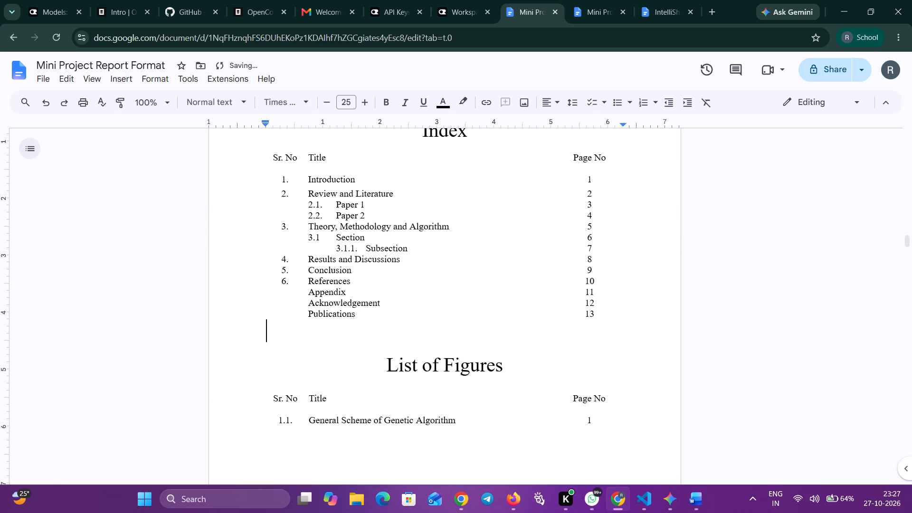
# Insert blank lines below the Index table to push the List of Figures heading onto the following page.
pyautogui.press('Return')
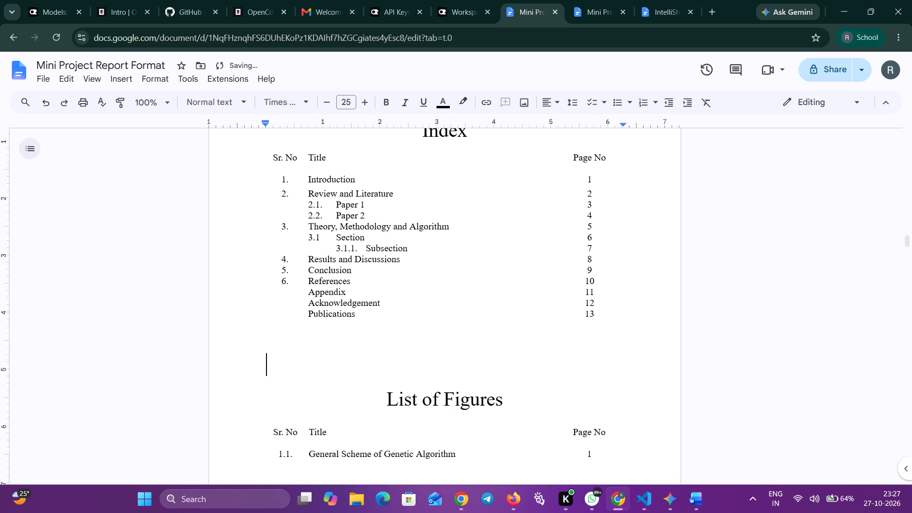
pyautogui.press('Return')
pyautogui.press('Return')
pyautogui.press('Return')
pyautogui.press('Return')
pyautogui.scroll(-2, 467, 434)
pyautogui.press('Return')
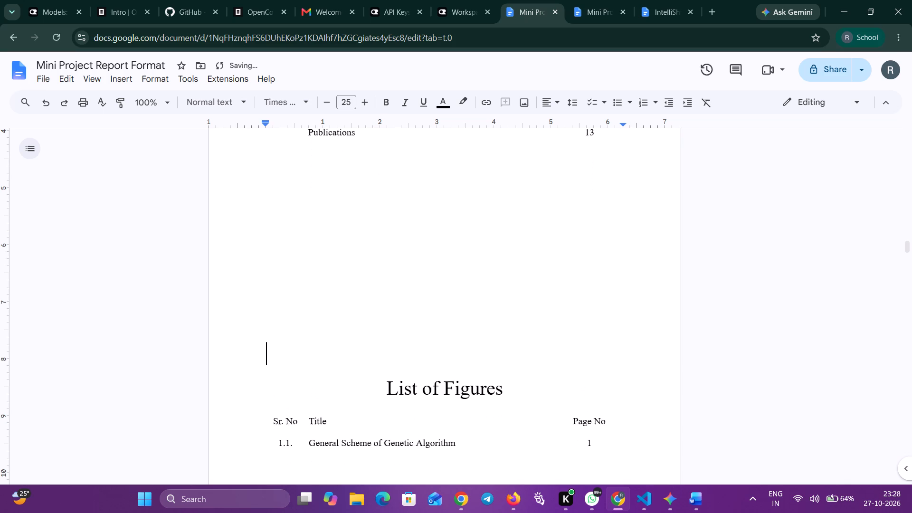
pyautogui.press('Return')
pyautogui.scroll(-3, 467, 434)
pyautogui.press('Return')
pyautogui.press('Return')
pyautogui.press('Return')
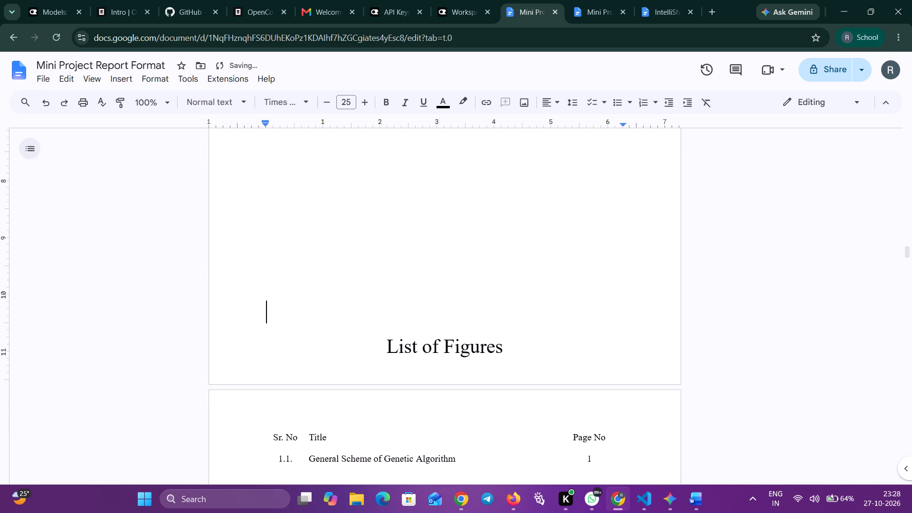
pyautogui.press('Return')
# Delete the page number from the Publications row of the template's Index table.
pyautogui.scroll(2, 467, 434)
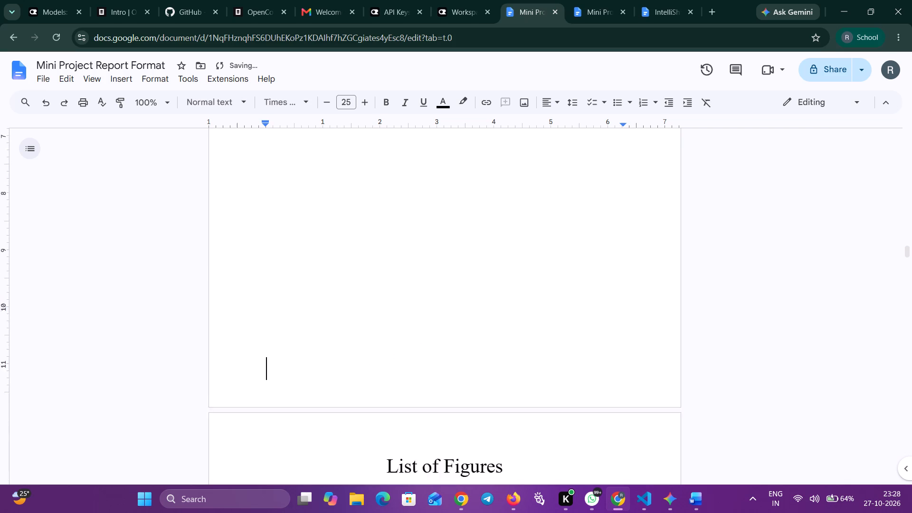
pyautogui.scroll(3, 467, 434)
pyautogui.click(519, 344)
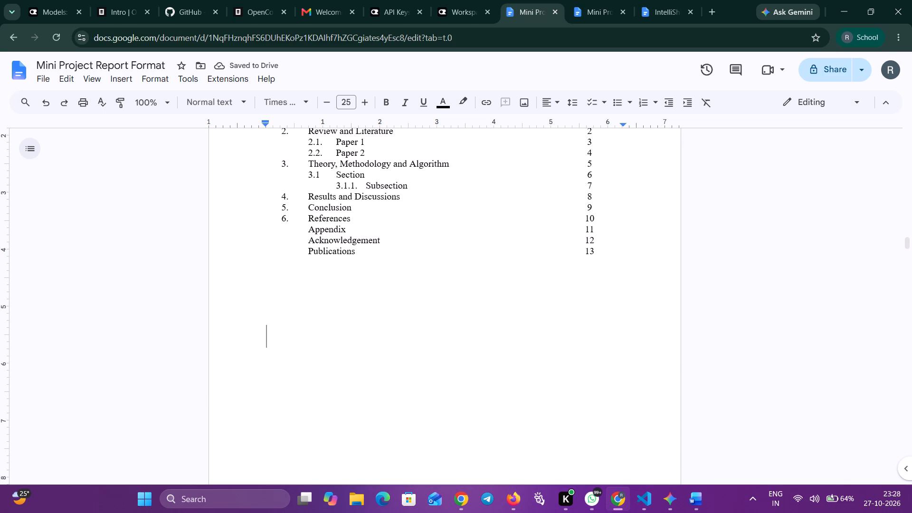
pyautogui.click(612, 320)
pyautogui.click(625, 315)
pyautogui.press('Up')
pyautogui.press('Up')
pyautogui.press('Right')
pyautogui.press('Right')
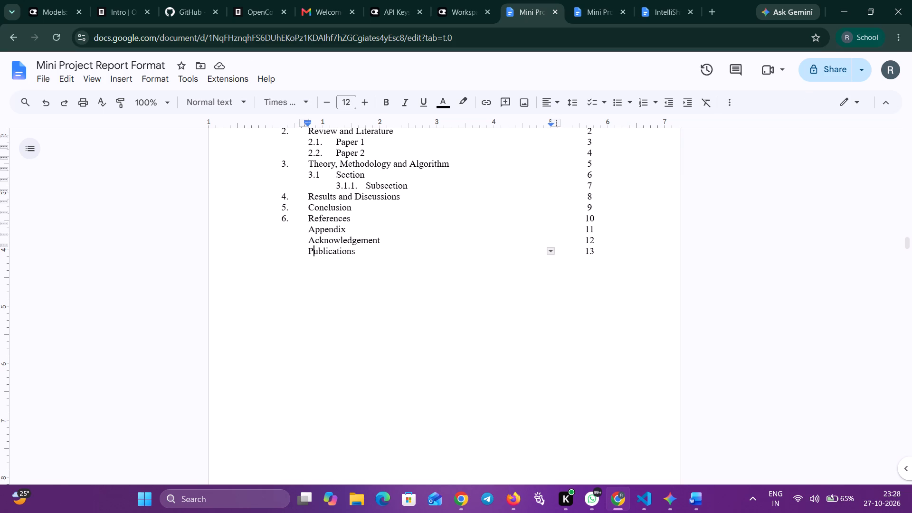
pyautogui.press('Right')
pyautogui.press('Right')
pyautogui.press('Right')
pyautogui.press('Right')
pyautogui.press('Right')
pyautogui.press('Right')
pyautogui.press('Right')
pyautogui.press('Right')
pyautogui.press('Right')
pyautogui.press('Right')
pyautogui.press('Right')
pyautogui.press('Right')
pyautogui.press('Right')
pyautogui.press('Right')
pyautogui.press('Right')
pyautogui.press('Right')
pyautogui.press('Right')
pyautogui.press('Right')
pyautogui.press('Right')
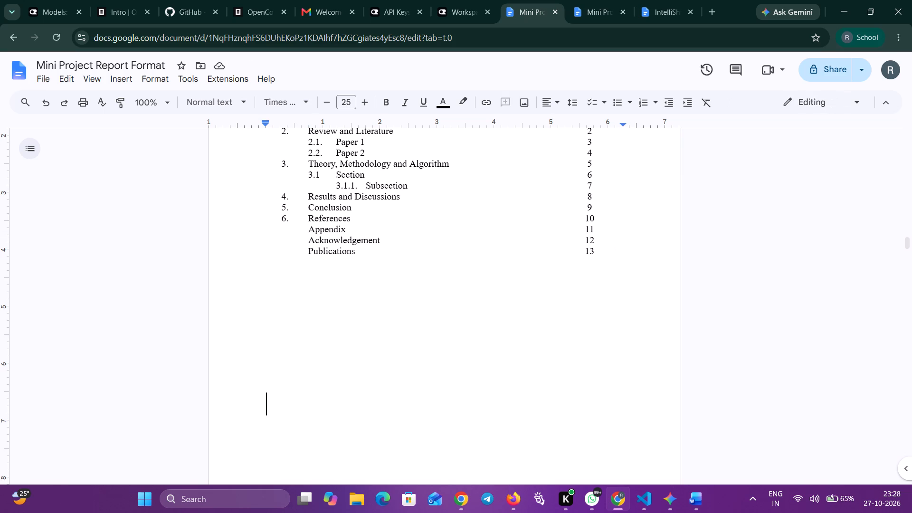
pyautogui.press('Left')
pyautogui.press('Left')
pyautogui.press('Left')
pyautogui.press('Left')
pyautogui.press('Left')
pyautogui.press('BackSpace')
pyautogui.press('BackSpace')
pyautogui.press('BackSpace')
pyautogui.press('BackSpace')
pyautogui.press('BackSpace')
pyautogui.press('BackSpace')
pyautogui.press('BackSpace')
pyautogui.press('BackSpace')
pyautogui.press('BackSpace')
pyautogui.press('BackSpace')
pyautogui.press('BackSpace')
pyautogui.press('BackSpace')
pyautogui.press('BackSpace')
pyautogui.press('BackSpace')
pyautogui.press('BackSpace')
pyautogui.press('BackSpace')
pyautogui.press('BackSpace')
pyautogui.press('BackSpace')
pyautogui.press('BackSpace')
pyautogui.press('BackSpace')
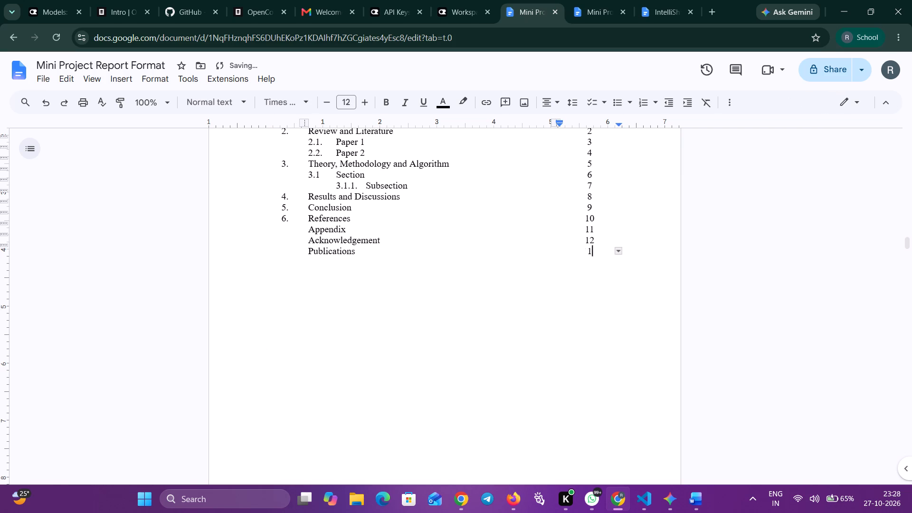
pyautogui.press('BackSpace')
pyautogui.press('BackSpace')
pyautogui.press('BackSpace')
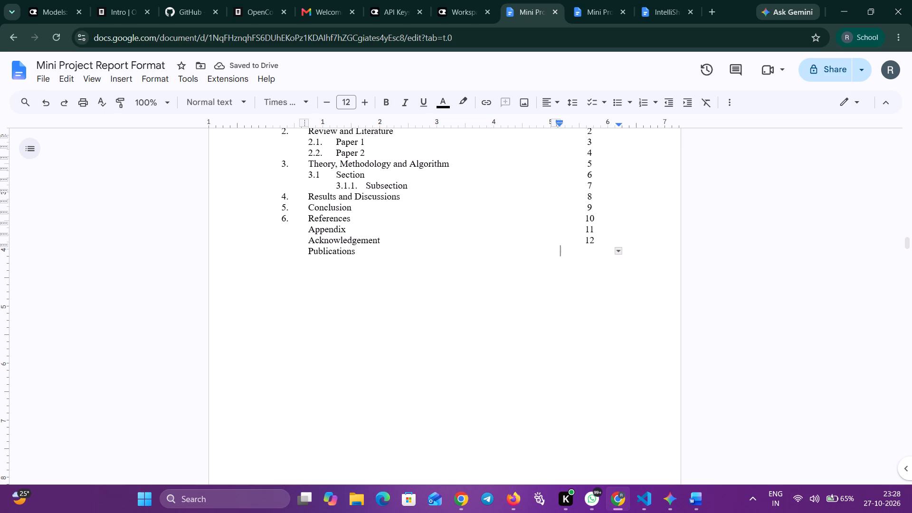
pyautogui.press('BackSpace')
pyautogui.press('BackSpace')
pyautogui.press('BackSpace')
pyautogui.press('BackSpace')
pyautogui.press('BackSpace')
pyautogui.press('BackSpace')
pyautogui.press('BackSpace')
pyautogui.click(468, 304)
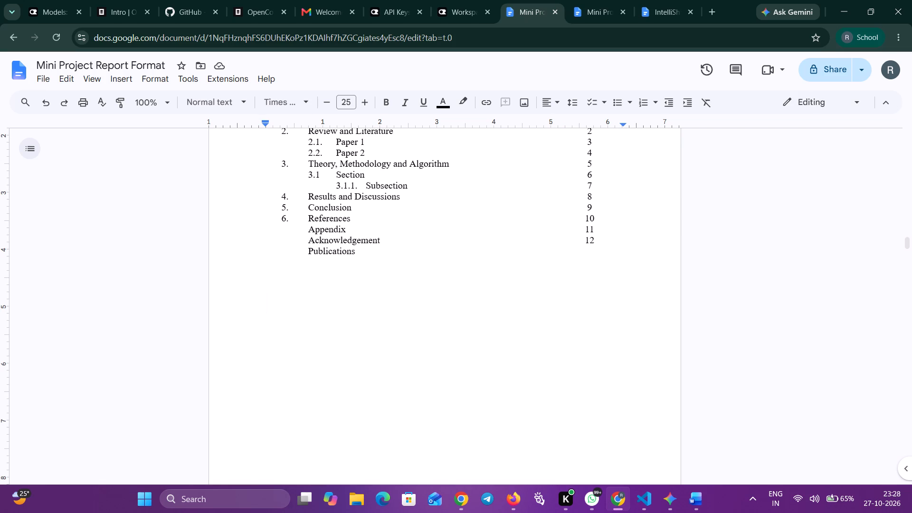
# Clear all the text from the template's Index table, from the Sr. No header row down to the Publications row.
pyautogui.scroll(3, 546, 373)
pyautogui.click(448, 289)
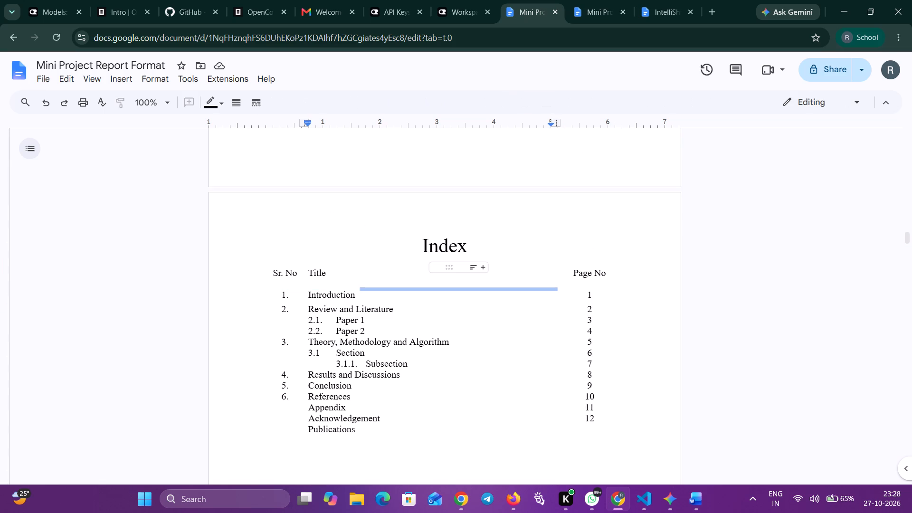
pyautogui.click(344, 291)
pyautogui.click(322, 278)
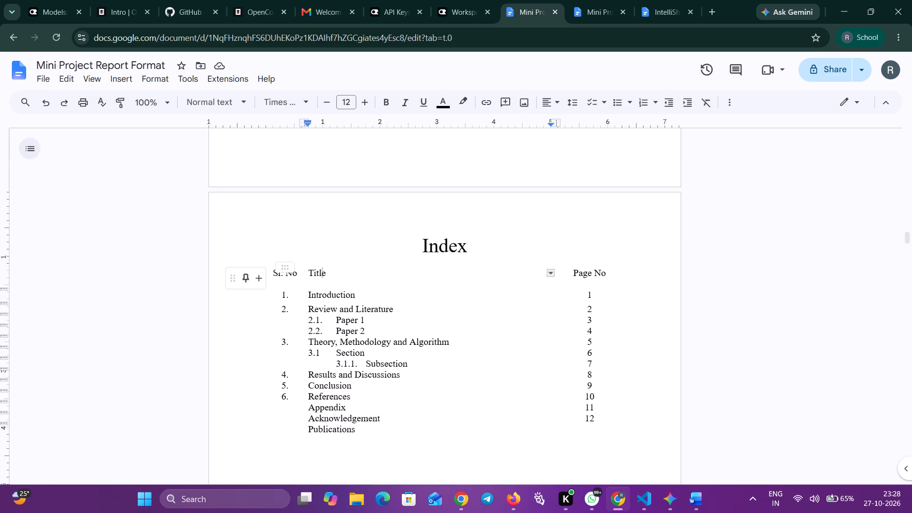
pyautogui.click(280, 281)
pyautogui.click(276, 282)
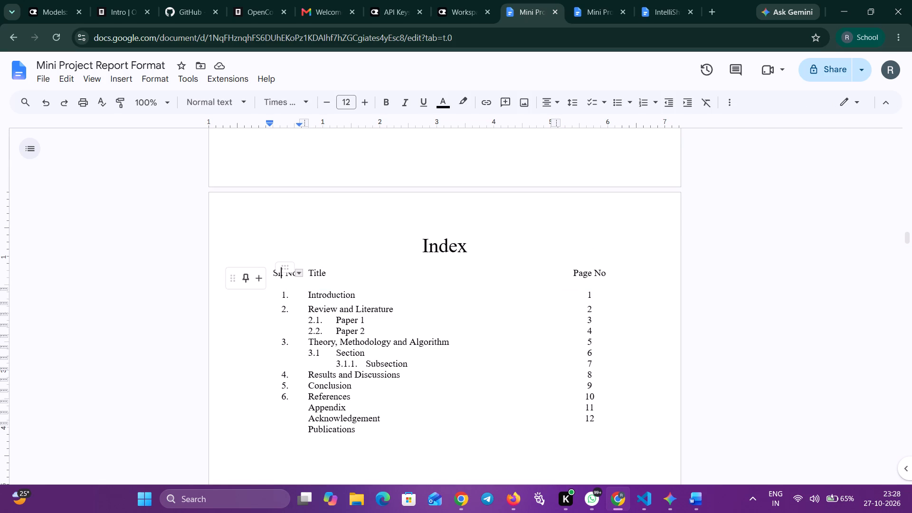
pyautogui.click(275, 282)
pyautogui.moveTo(275, 282); pyautogui.dragTo(547, 413)
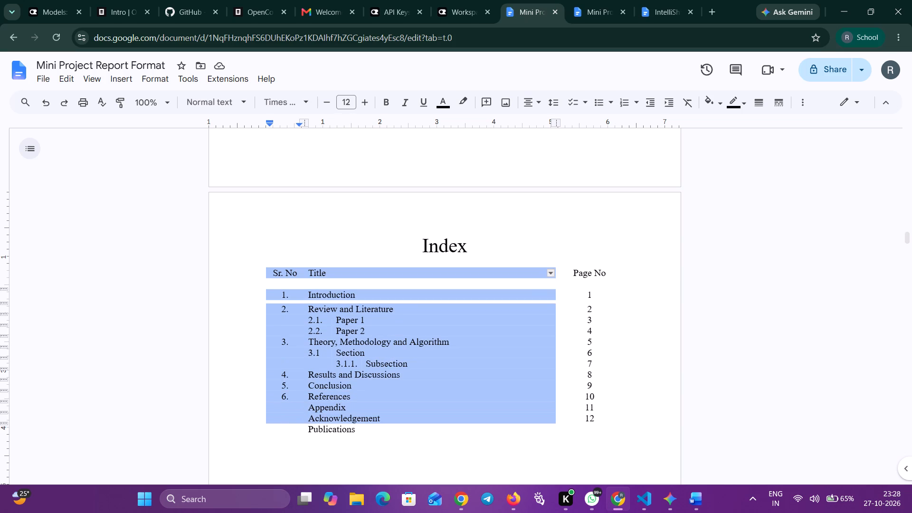
pyautogui.moveTo(547, 413); pyautogui.dragTo(591, 430)
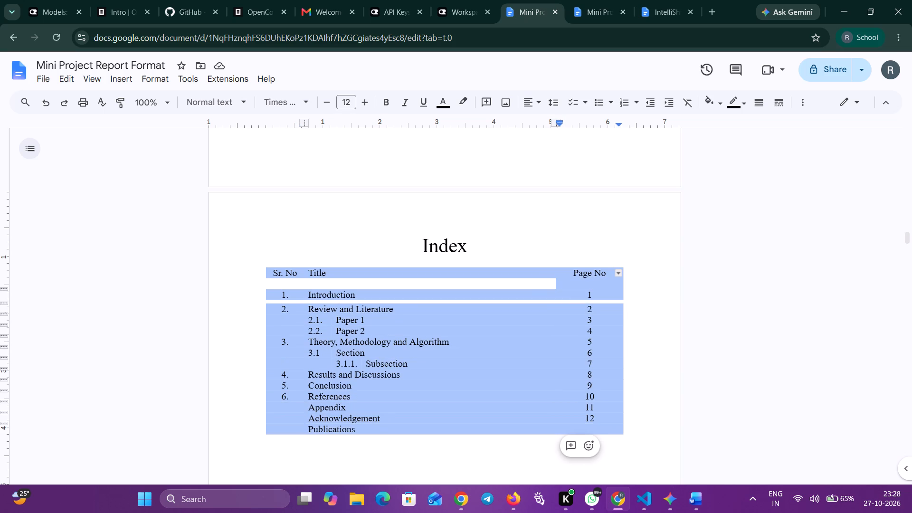
pyautogui.press('BackSpace')
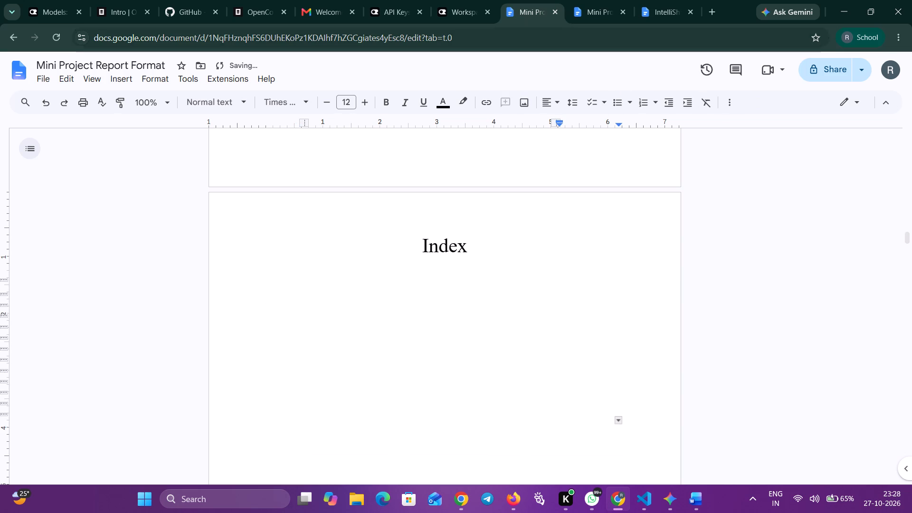
# Switch to the IntelliShield_Mini_Project_Report-1 document and copy its whole Index table, from the Sr. No. header row to the Publications row.
pyautogui.click(650, 16)
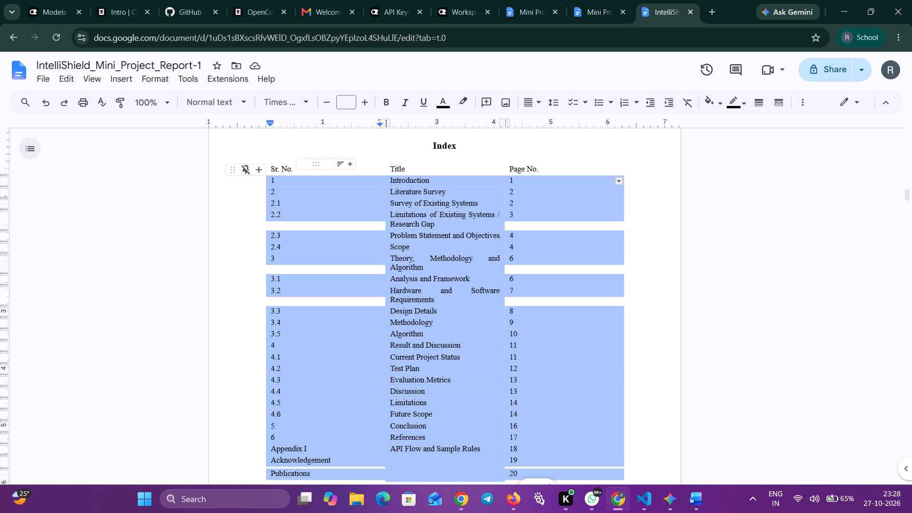
pyautogui.moveTo(267, 169); pyautogui.dragTo(272, 180)
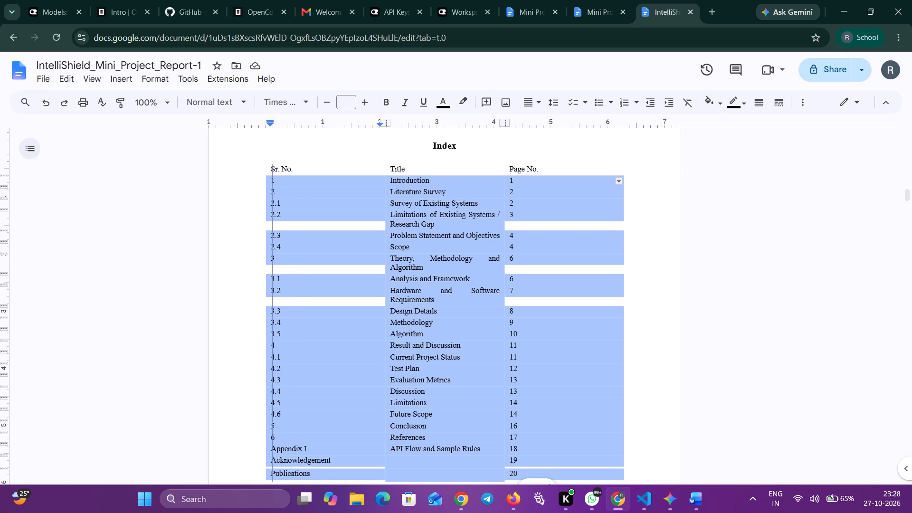
pyautogui.moveTo(272, 180); pyautogui.dragTo(266, 182)
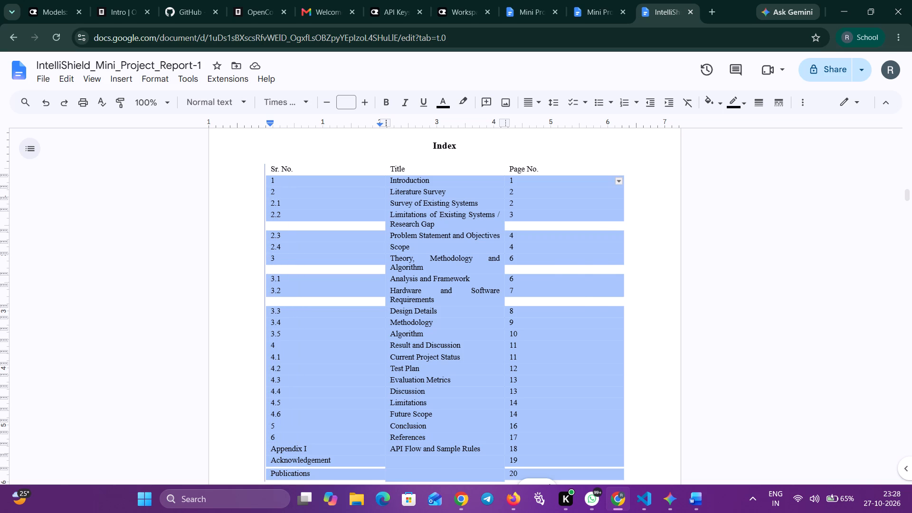
pyautogui.click(266, 182)
pyautogui.click(203, 206)
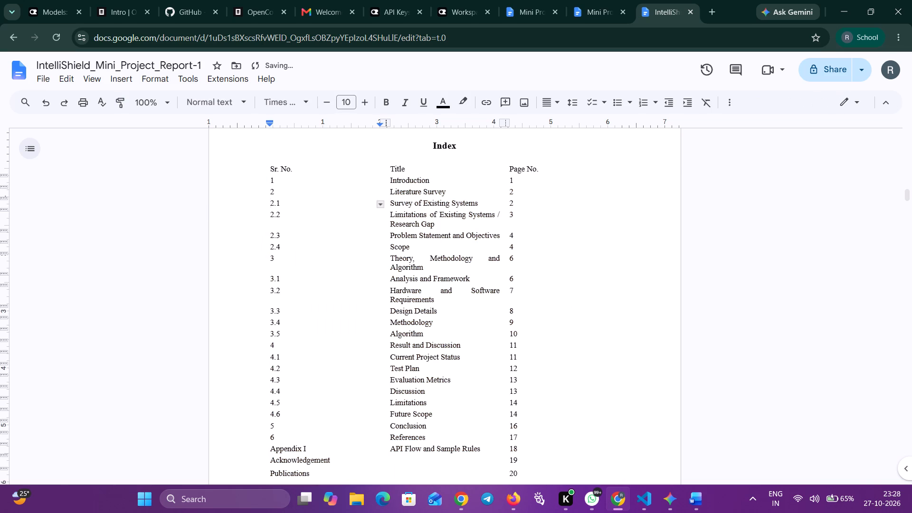
pyautogui.moveTo(268, 171); pyautogui.dragTo(305, 193)
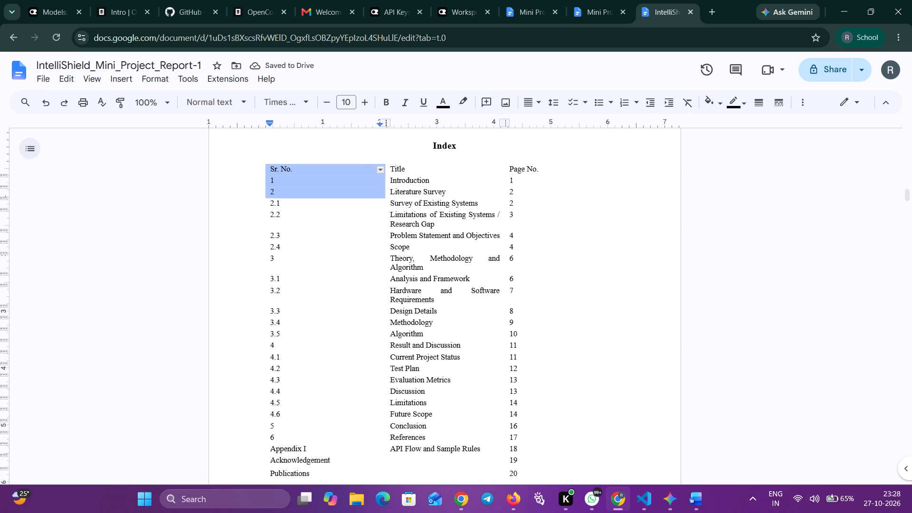
pyautogui.moveTo(305, 193); pyautogui.dragTo(546, 418)
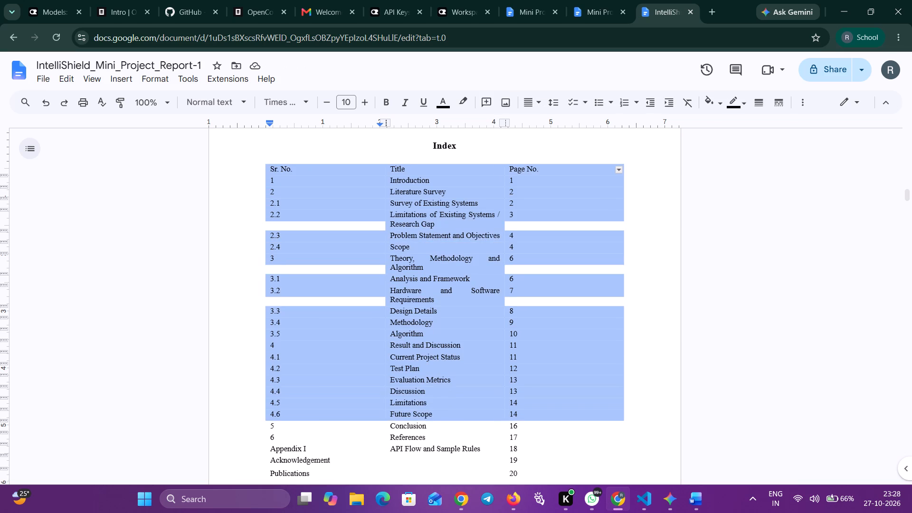
pyautogui.scroll(-1, 546, 418)
pyautogui.moveTo(546, 418); pyautogui.dragTo(550, 440)
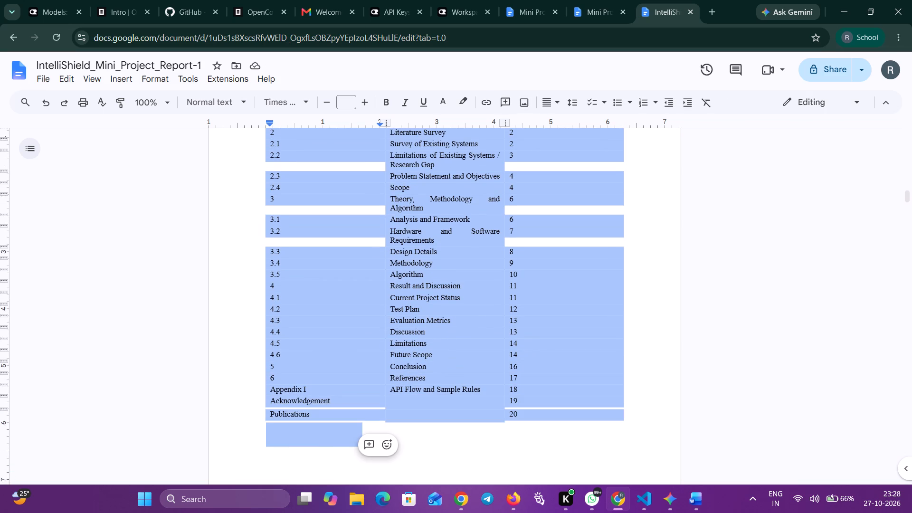
pyautogui.hotkey('ctrl', 'c')
# Switch back to the Mini Project Report Format document and paste the copied Index table directly below the Index heading.
pyautogui.click(528, 14)
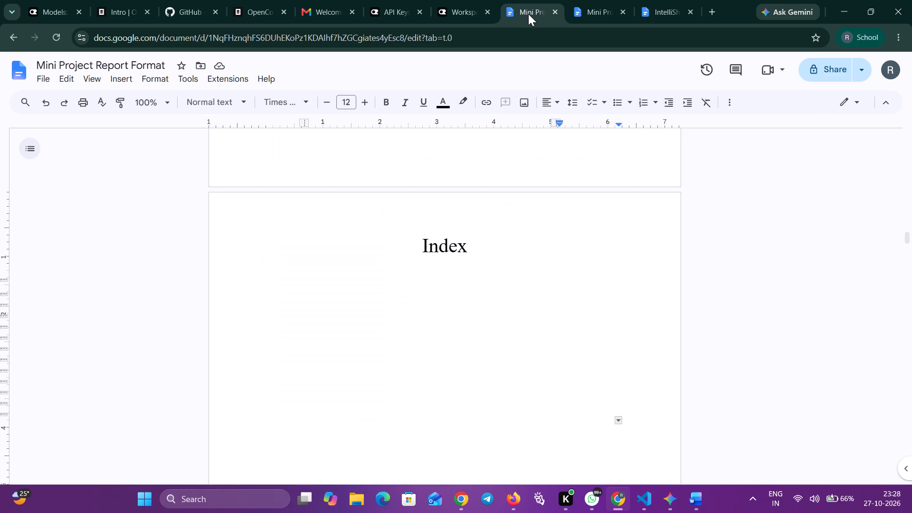
pyautogui.click(348, 435)
pyautogui.click(347, 434)
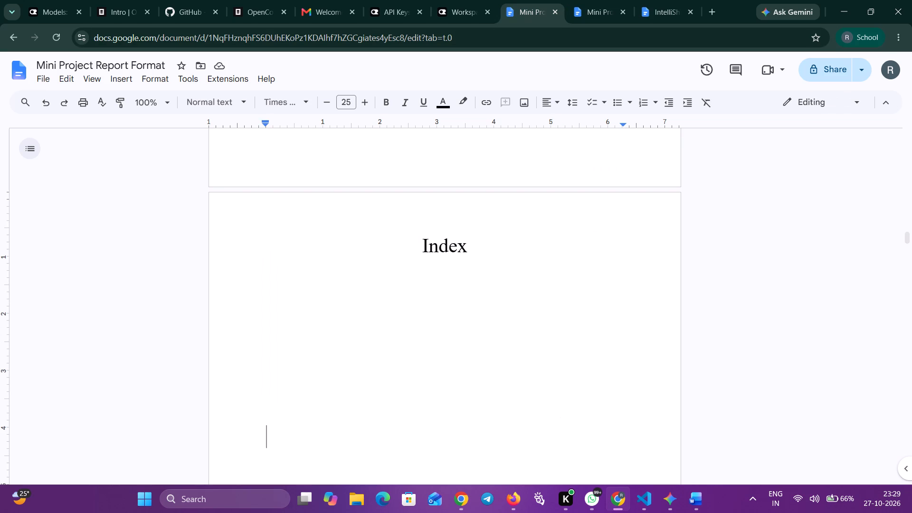
pyautogui.press('Up')
pyautogui.press('Up')
pyautogui.press('Up')
pyautogui.press('Up')
pyautogui.press('Up')
pyautogui.press('Up')
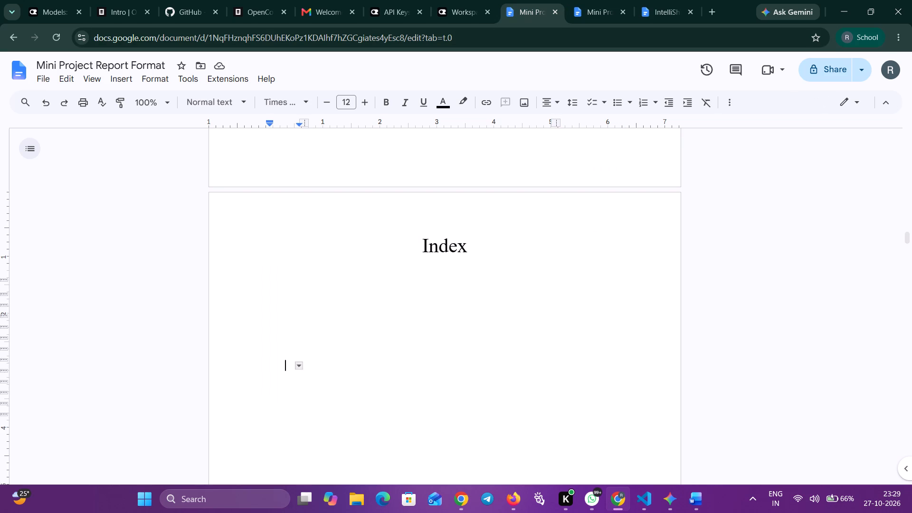
pyautogui.press('Up')
pyautogui.press('Up')
pyautogui.press('Up')
pyautogui.press('Up')
pyautogui.press('Up')
pyautogui.press('Up')
pyautogui.press('Up')
pyautogui.press('Up')
pyautogui.press('Up')
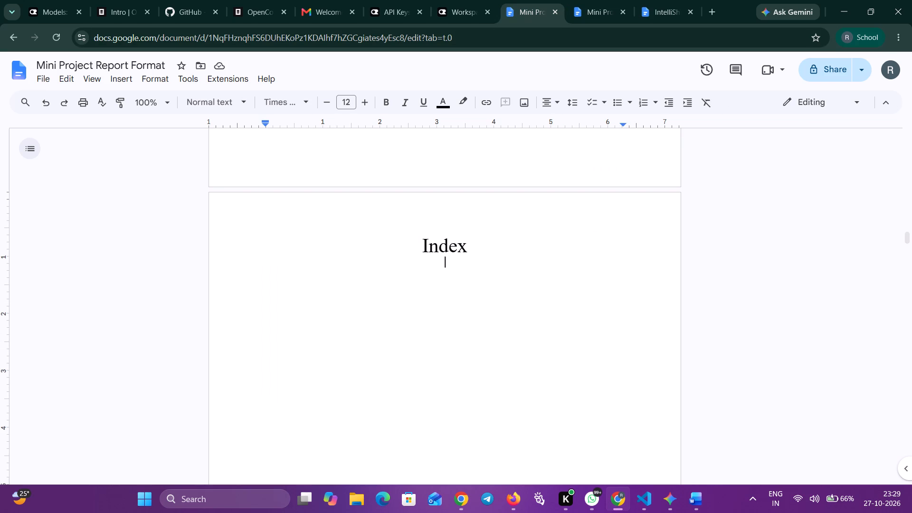
pyautogui.hotkey('ctrl', 'v')
pyautogui.scroll(5, 353, 419)
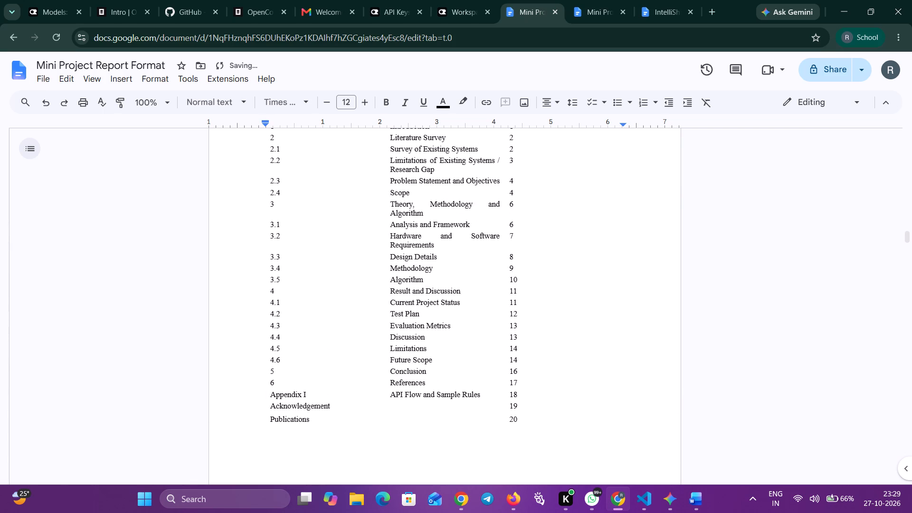
pyautogui.scroll(3, 362, 392)
# Delete the blank lines above the List of Figures heading to move it up the document.
pyautogui.scroll(-20, 362, 392)
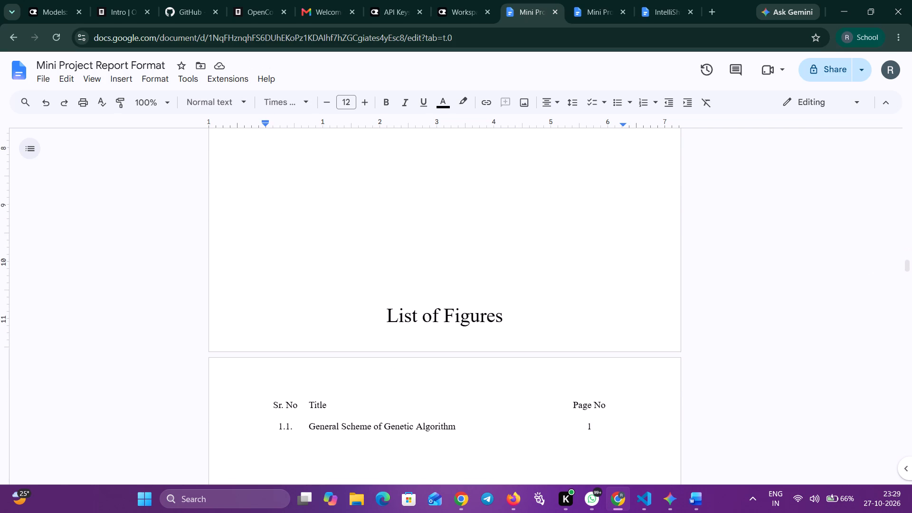
pyautogui.click(375, 335)
pyautogui.click(443, 323)
pyautogui.click(389, 340)
pyautogui.click(424, 332)
pyautogui.click(424, 332)
pyautogui.press('Up')
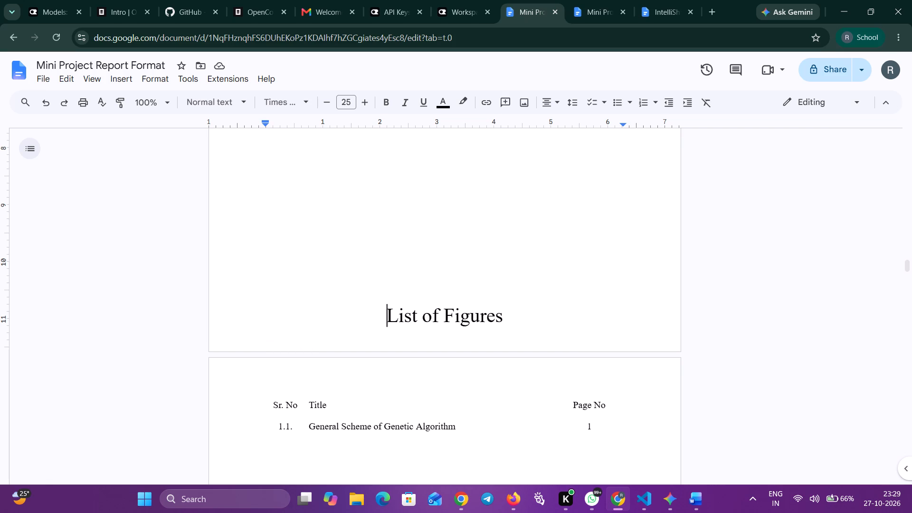
pyautogui.press('BackSpace')
pyautogui.press('BackSpace')
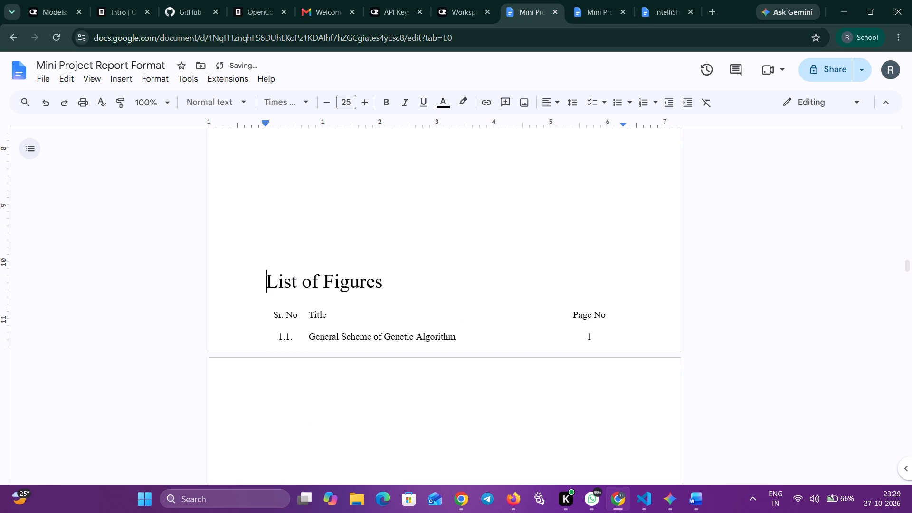
pyautogui.press('BackSpace')
pyautogui.press('BackSpace')
pyautogui.press('BackSpace')
pyautogui.press('BackSpace')
pyautogui.scroll(6, 424, 331)
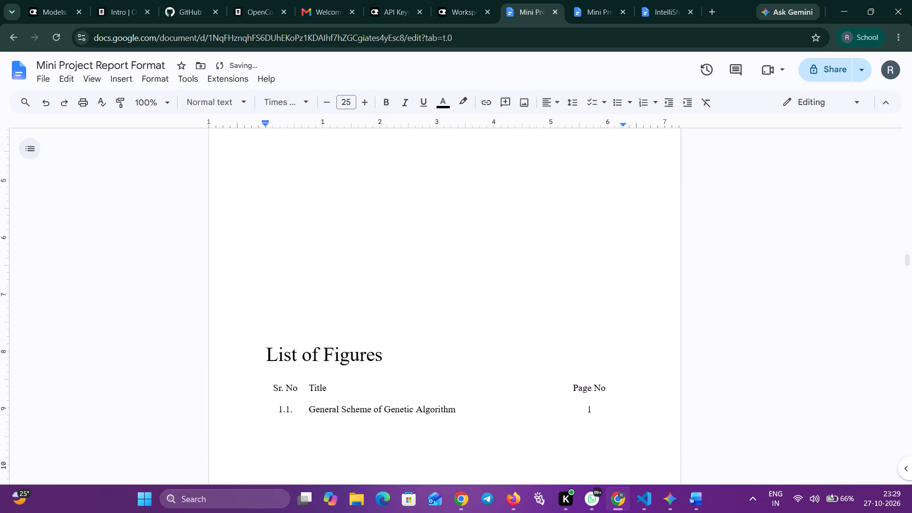
pyautogui.press('BackSpace')
pyautogui.press('BackSpace')
pyautogui.press('BackSpace')
pyautogui.press('BackSpace')
pyautogui.press('BackSpace')
pyautogui.scroll(2, 424, 330)
pyautogui.press('BackSpace')
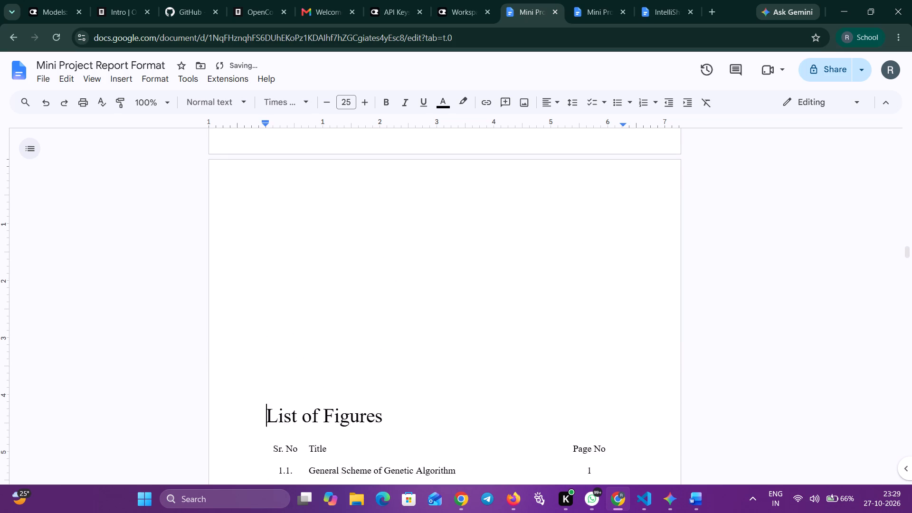
pyautogui.press('BackSpace')
pyautogui.press('BackSpace')
pyautogui.press('BackSpace')
pyautogui.press('BackSpace')
pyautogui.press('BackSpace')
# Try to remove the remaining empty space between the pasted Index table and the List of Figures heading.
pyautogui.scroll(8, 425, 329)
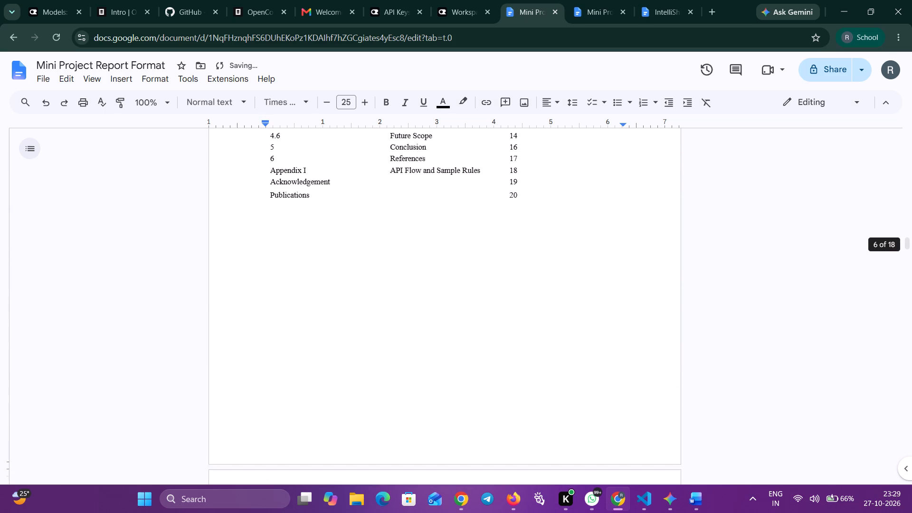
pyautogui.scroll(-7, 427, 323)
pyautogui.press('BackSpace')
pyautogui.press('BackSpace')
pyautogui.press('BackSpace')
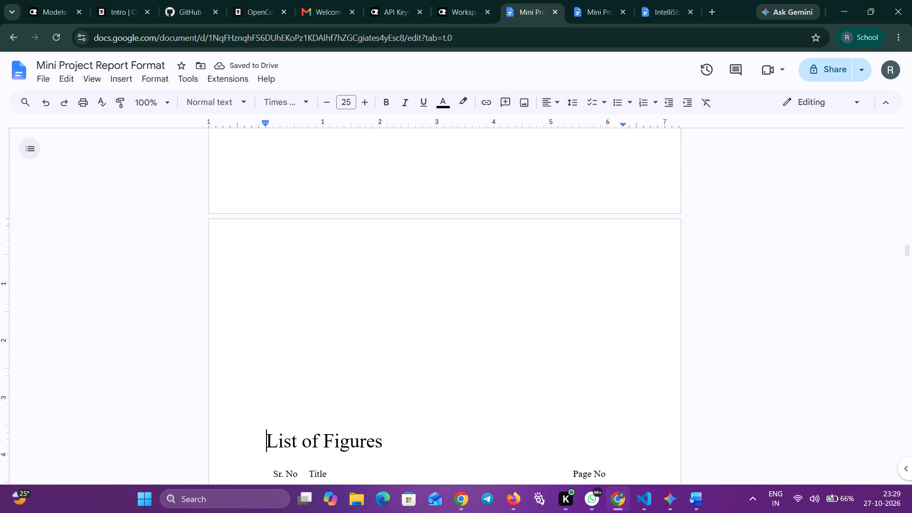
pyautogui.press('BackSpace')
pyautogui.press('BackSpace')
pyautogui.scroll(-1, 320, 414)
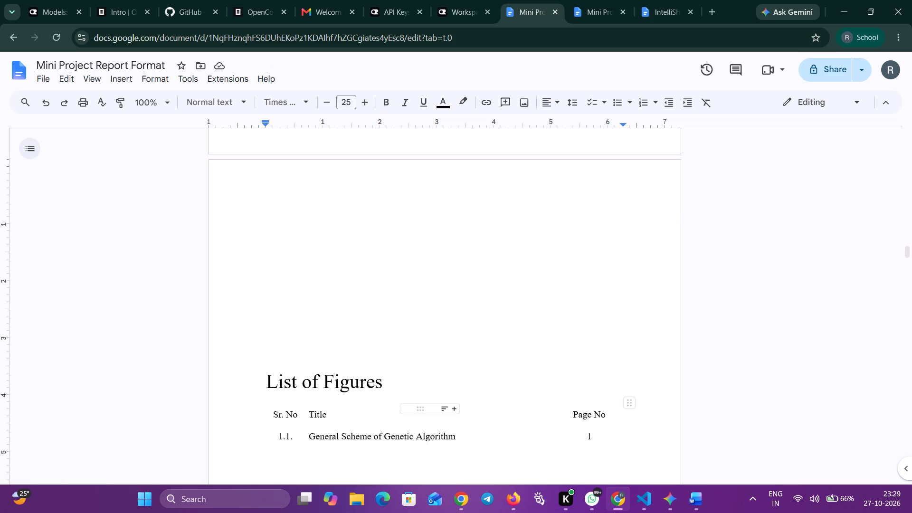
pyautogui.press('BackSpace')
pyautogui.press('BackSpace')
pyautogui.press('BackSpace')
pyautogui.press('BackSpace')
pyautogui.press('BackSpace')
# Switch to the IntelliShield_Mini_Project_Report-1 document and copy its whole List of Figures table, from the Sr. No. header row to the A.1 row.
pyautogui.scroll(-7, 316, 405)
pyautogui.scroll(2, 320, 399)
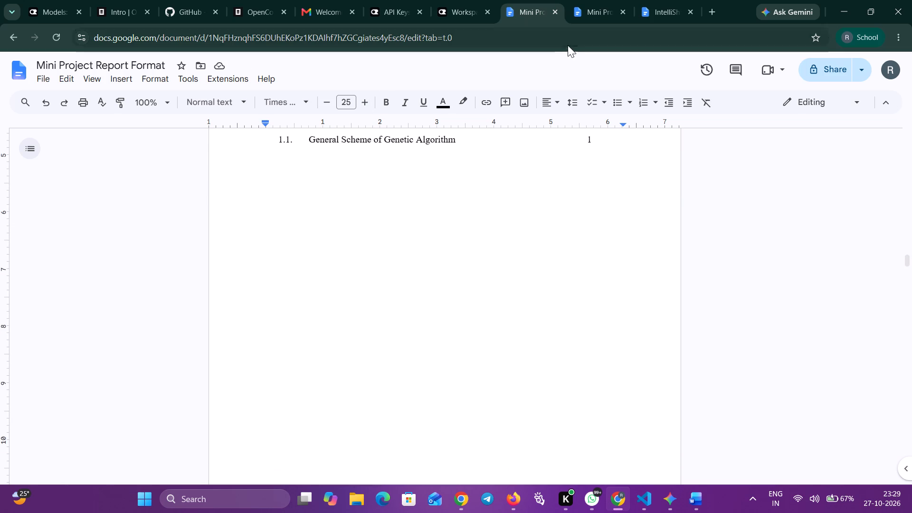
pyautogui.click(636, 15)
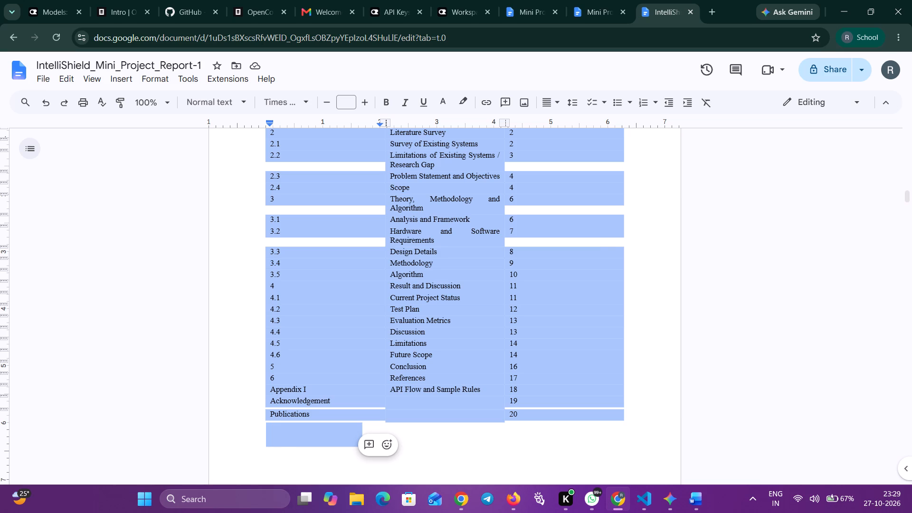
pyautogui.click(646, 332)
pyautogui.scroll(-9, 646, 332)
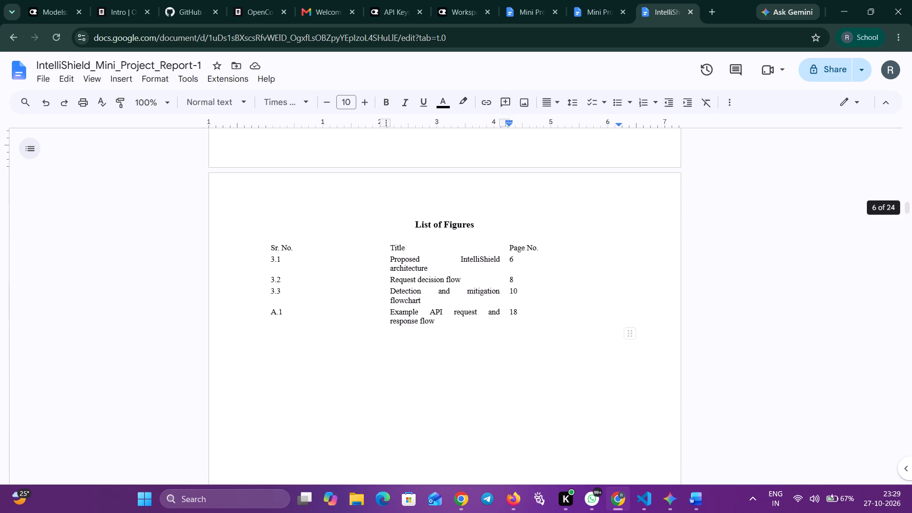
pyautogui.click(316, 251)
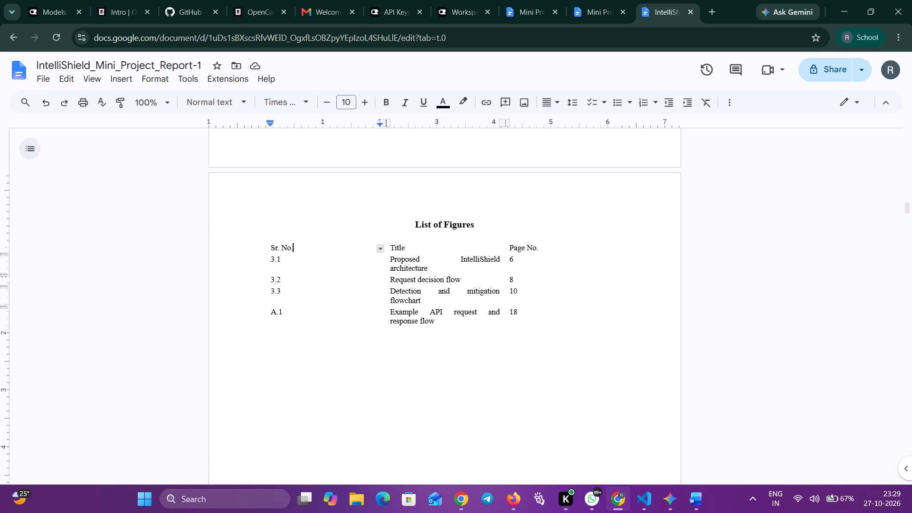
pyautogui.click(281, 252)
pyautogui.click(270, 253)
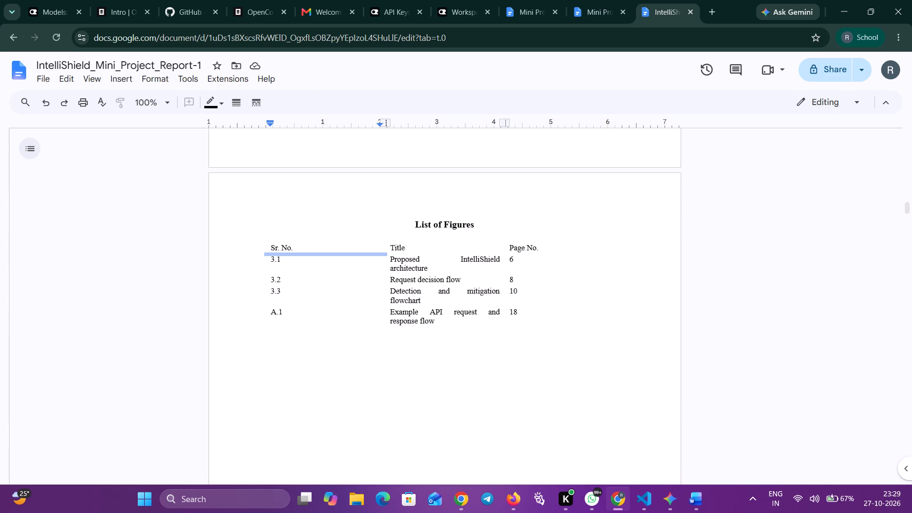
pyautogui.click(269, 253)
pyautogui.click(270, 248)
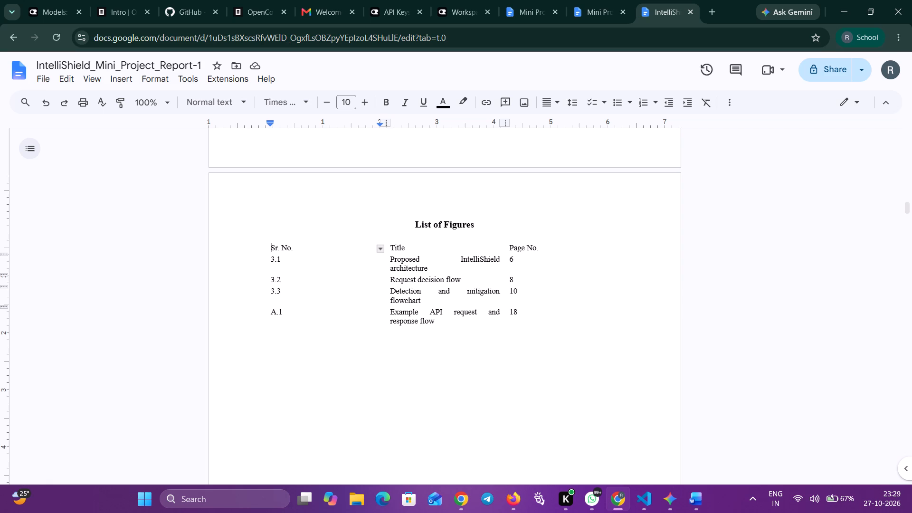
pyautogui.moveTo(267, 247); pyautogui.dragTo(322, 268)
pyautogui.moveTo(285, 262); pyautogui.dragTo(275, 259)
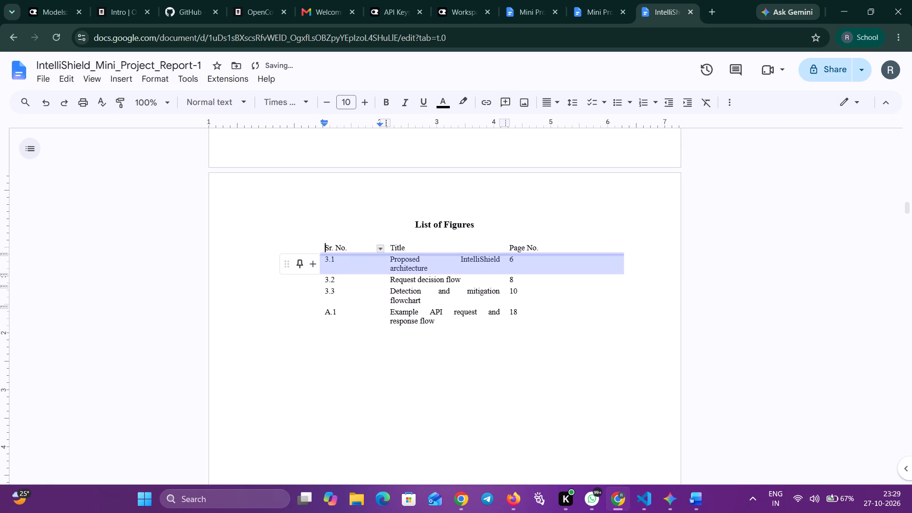
pyautogui.moveTo(275, 259); pyautogui.dragTo(273, 259)
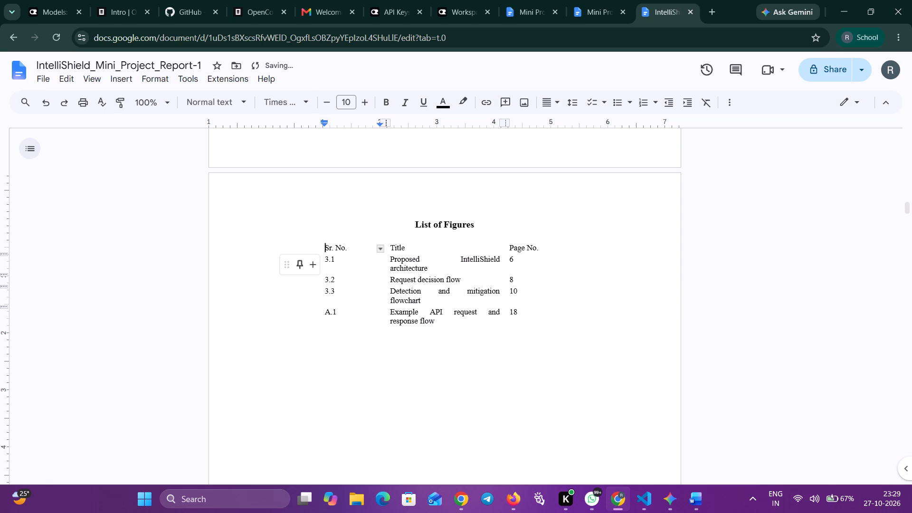
pyautogui.moveTo(323, 261); pyautogui.dragTo(284, 263)
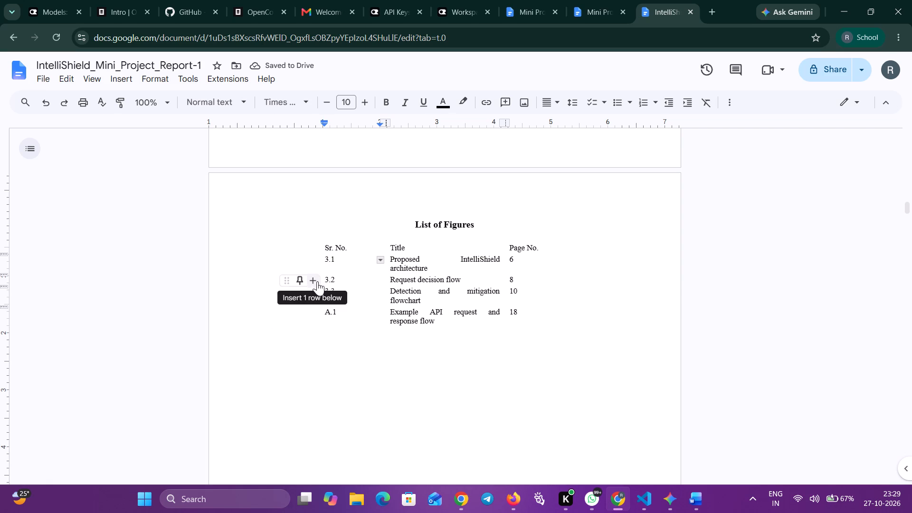
pyautogui.click(328, 257)
pyautogui.click(328, 255)
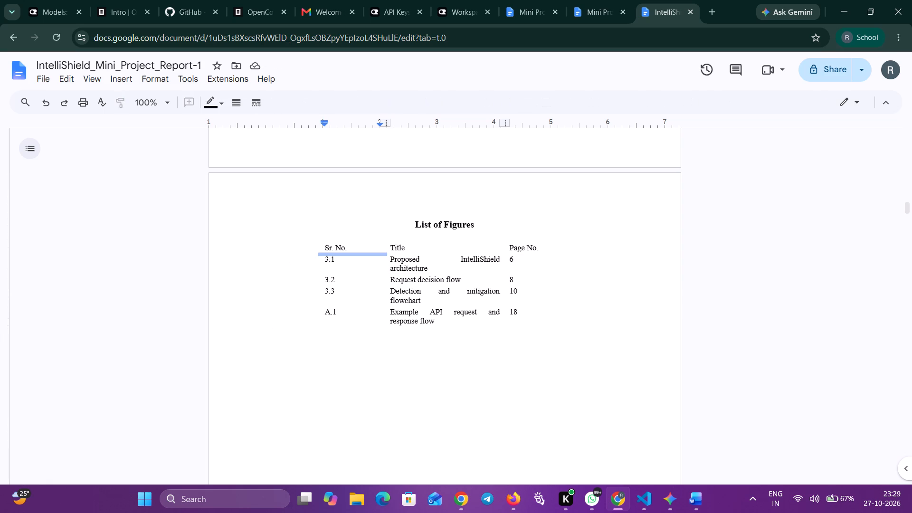
pyautogui.click(323, 252)
pyautogui.moveTo(323, 252); pyautogui.dragTo(473, 318)
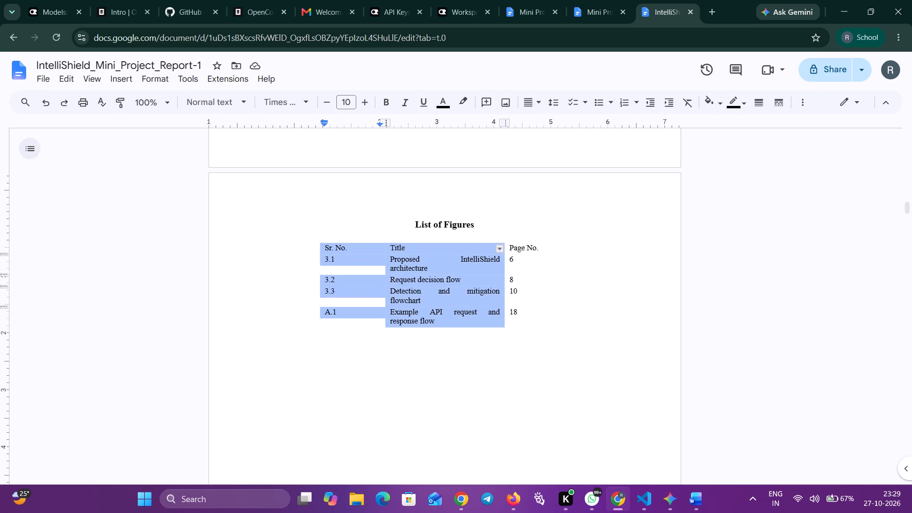
pyautogui.moveTo(473, 318); pyautogui.dragTo(518, 322)
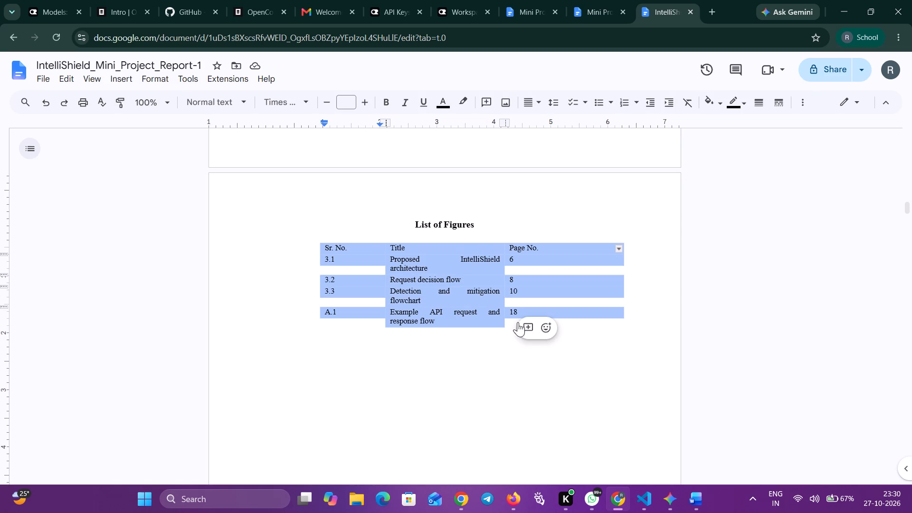
pyautogui.hotkey('ctrl', 'c')
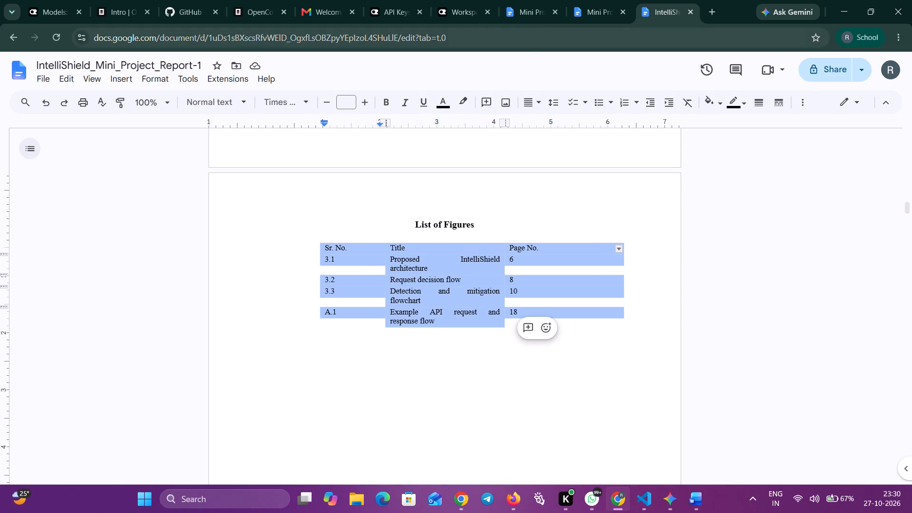
# Switch back to the Mini Project Report Format document and return to its List of Figures section.
pyautogui.click(531, 21)
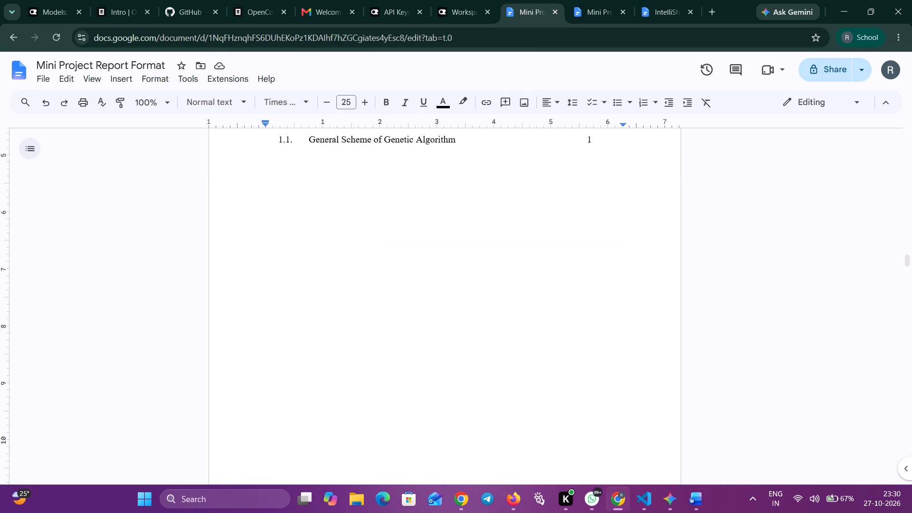
pyautogui.scroll(1, 435, 196)
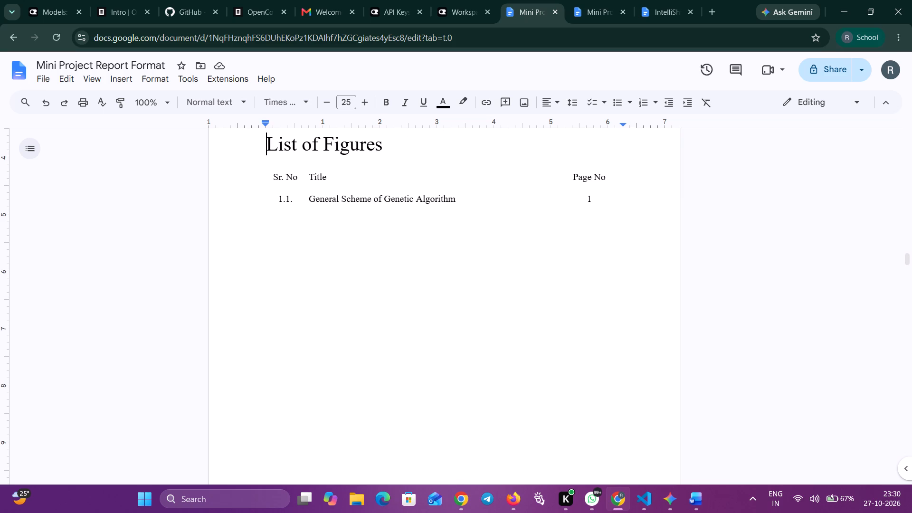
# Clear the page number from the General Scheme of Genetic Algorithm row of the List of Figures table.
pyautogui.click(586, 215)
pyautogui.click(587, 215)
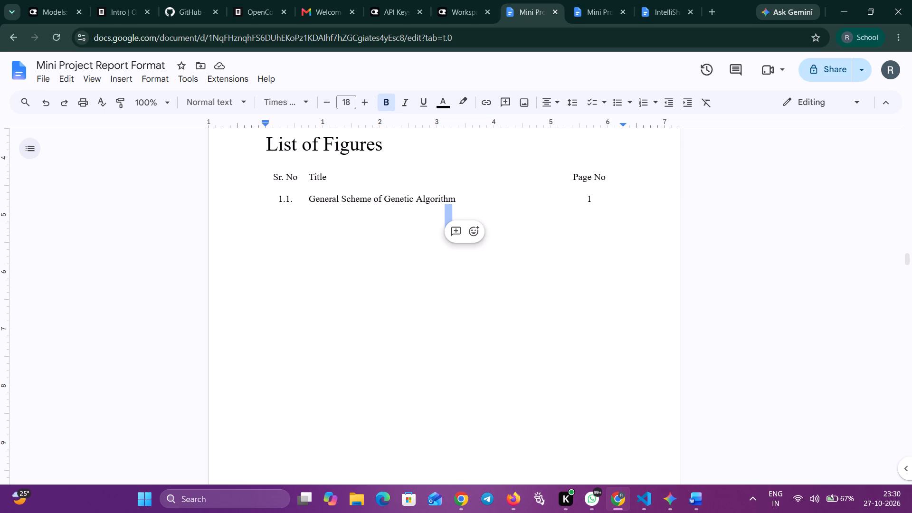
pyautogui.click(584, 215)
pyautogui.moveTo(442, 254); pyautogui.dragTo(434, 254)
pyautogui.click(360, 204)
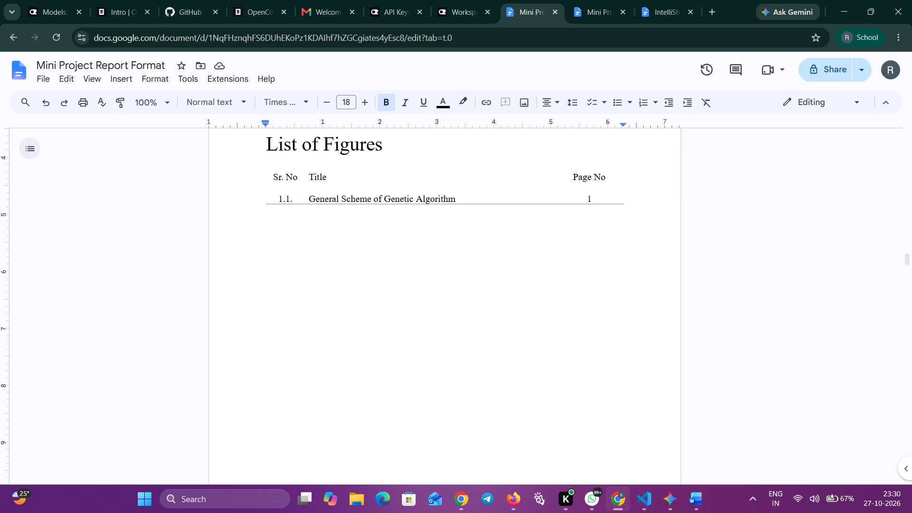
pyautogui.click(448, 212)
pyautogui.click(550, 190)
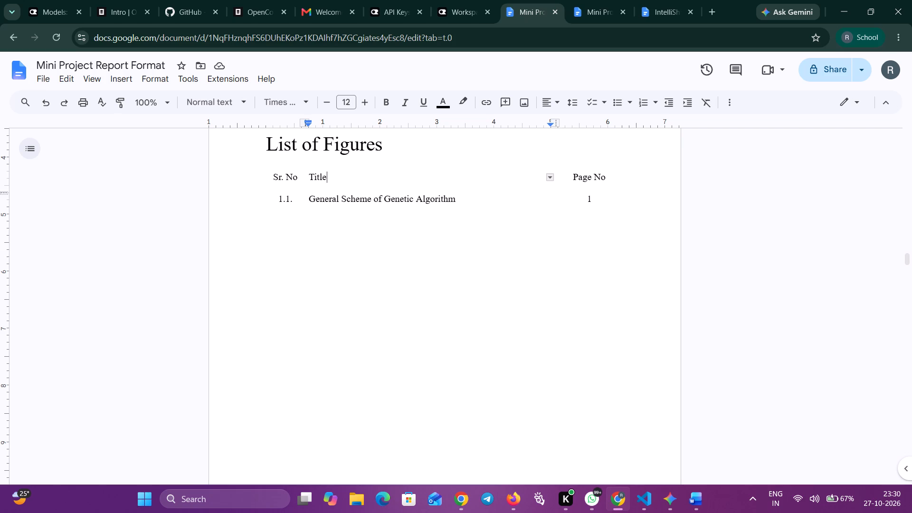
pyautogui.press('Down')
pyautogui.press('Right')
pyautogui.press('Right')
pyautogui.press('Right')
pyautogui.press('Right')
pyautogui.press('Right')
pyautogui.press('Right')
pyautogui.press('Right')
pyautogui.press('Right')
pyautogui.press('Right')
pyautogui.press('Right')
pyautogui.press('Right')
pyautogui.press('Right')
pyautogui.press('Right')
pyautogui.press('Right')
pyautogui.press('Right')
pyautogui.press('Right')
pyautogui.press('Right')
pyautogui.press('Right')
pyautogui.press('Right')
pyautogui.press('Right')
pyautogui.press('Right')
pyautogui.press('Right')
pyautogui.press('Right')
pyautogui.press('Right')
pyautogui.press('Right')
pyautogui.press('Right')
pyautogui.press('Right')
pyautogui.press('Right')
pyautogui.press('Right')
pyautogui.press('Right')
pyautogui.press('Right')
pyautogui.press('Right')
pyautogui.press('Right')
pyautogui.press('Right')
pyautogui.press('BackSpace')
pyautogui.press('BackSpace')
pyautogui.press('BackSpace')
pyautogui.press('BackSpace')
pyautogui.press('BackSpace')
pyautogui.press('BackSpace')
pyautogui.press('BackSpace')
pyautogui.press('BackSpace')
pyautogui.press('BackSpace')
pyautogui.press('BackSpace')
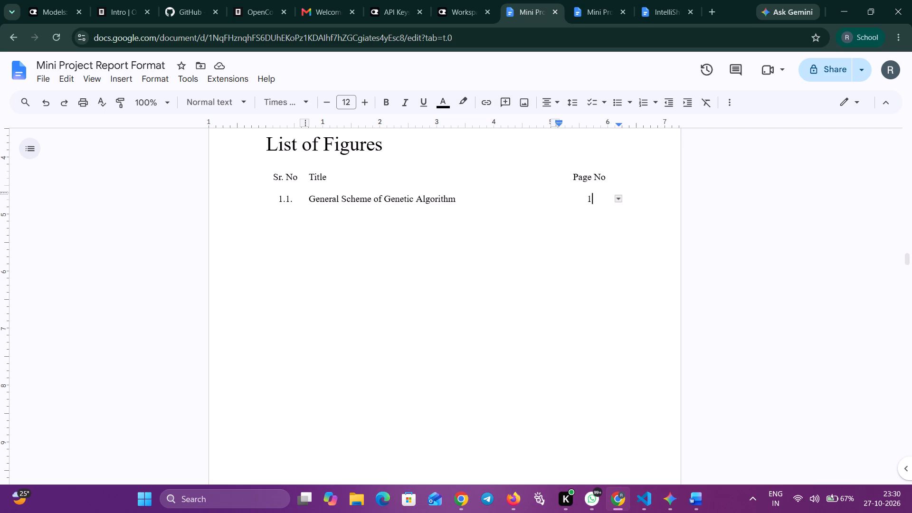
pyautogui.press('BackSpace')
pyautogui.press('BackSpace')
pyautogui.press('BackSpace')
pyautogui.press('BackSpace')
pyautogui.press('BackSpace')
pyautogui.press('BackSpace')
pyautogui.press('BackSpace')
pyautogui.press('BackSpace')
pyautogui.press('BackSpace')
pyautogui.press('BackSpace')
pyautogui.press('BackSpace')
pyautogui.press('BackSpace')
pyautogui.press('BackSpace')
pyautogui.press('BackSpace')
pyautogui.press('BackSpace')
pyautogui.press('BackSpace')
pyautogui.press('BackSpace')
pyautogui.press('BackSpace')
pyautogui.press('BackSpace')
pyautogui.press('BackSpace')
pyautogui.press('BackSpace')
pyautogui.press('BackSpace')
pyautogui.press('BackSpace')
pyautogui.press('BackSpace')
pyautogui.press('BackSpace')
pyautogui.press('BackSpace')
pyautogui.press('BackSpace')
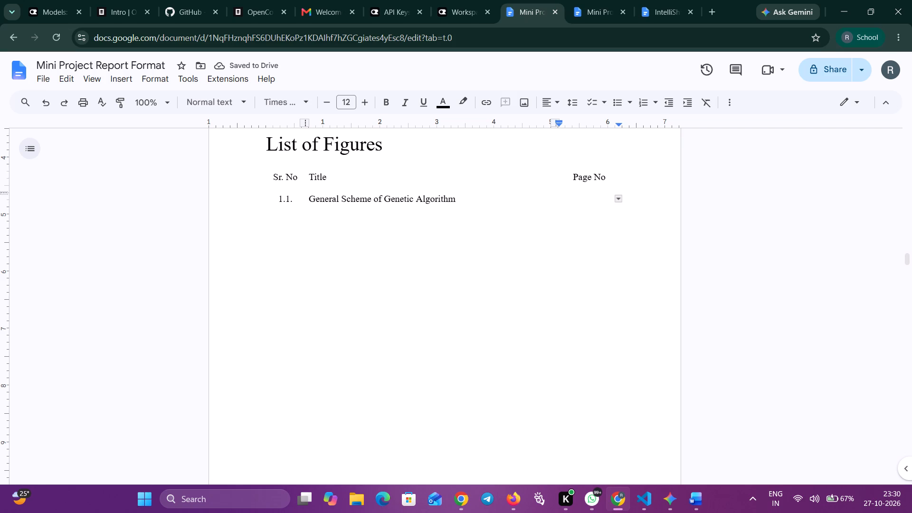
# Delete the sample table under the List of Figures heading and paste the copied IntelliShield figures table in its place.
pyautogui.moveTo(267, 173); pyautogui.dragTo(296, 178)
pyautogui.moveTo(296, 178); pyautogui.dragTo(274, 181)
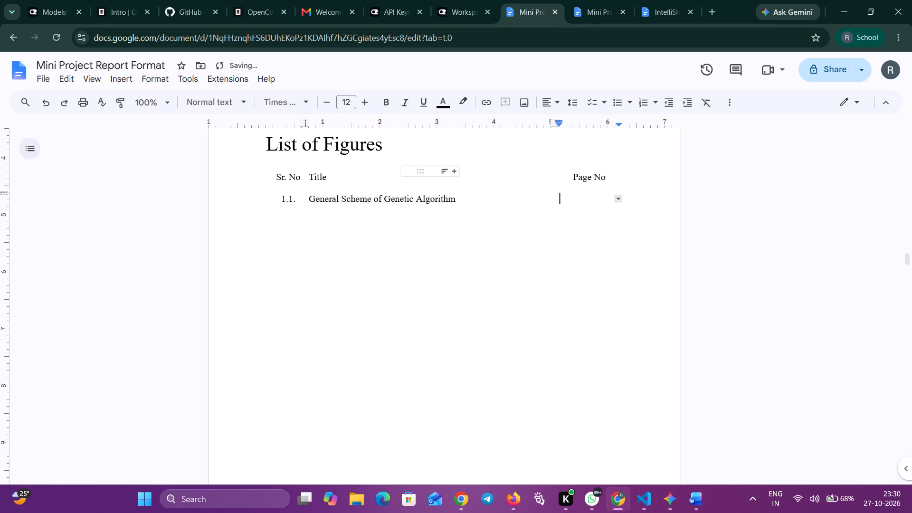
pyautogui.moveTo(285, 184); pyautogui.dragTo(380, 211)
pyautogui.press('BackSpace')
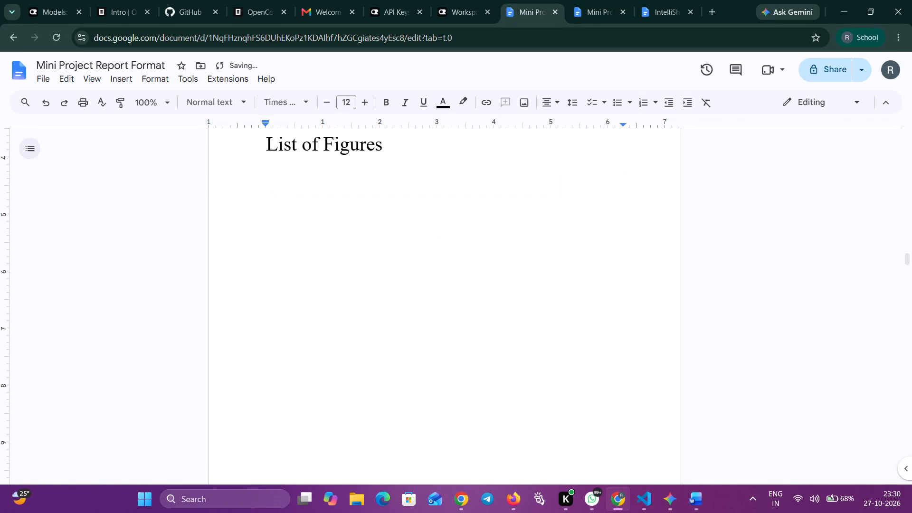
pyautogui.hotkey('ctrl', 'v')
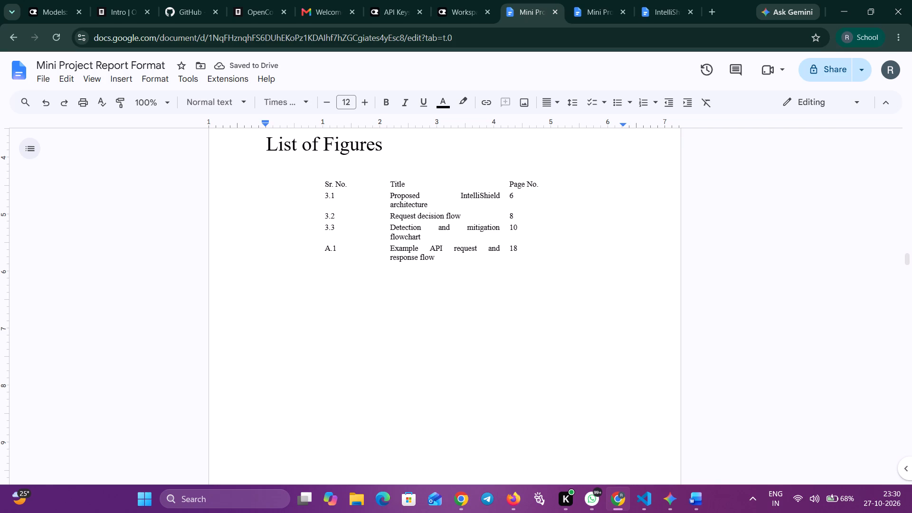
# Widen the Sr. No. column of the pasted figures table by moving the table's outer border out to the page margin.
pyautogui.click(408, 151)
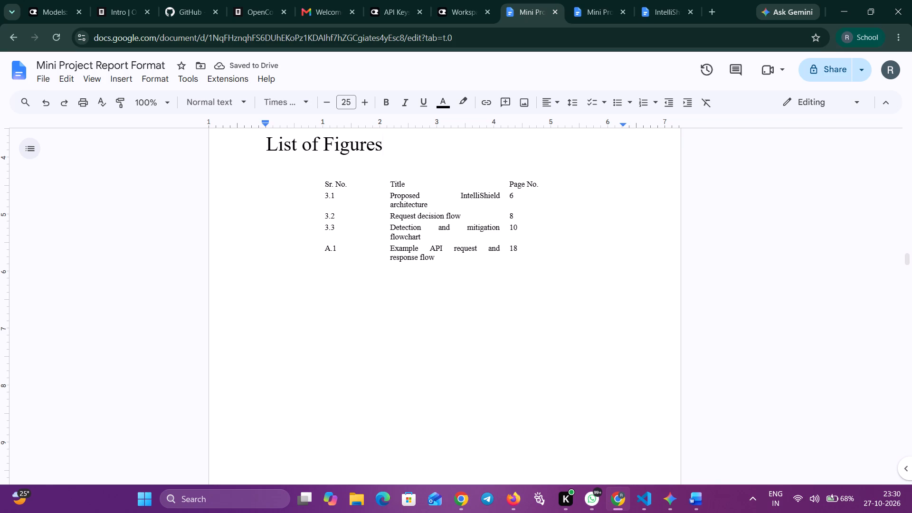
pyautogui.click(380, 174)
pyautogui.click(360, 184)
pyautogui.click(328, 200)
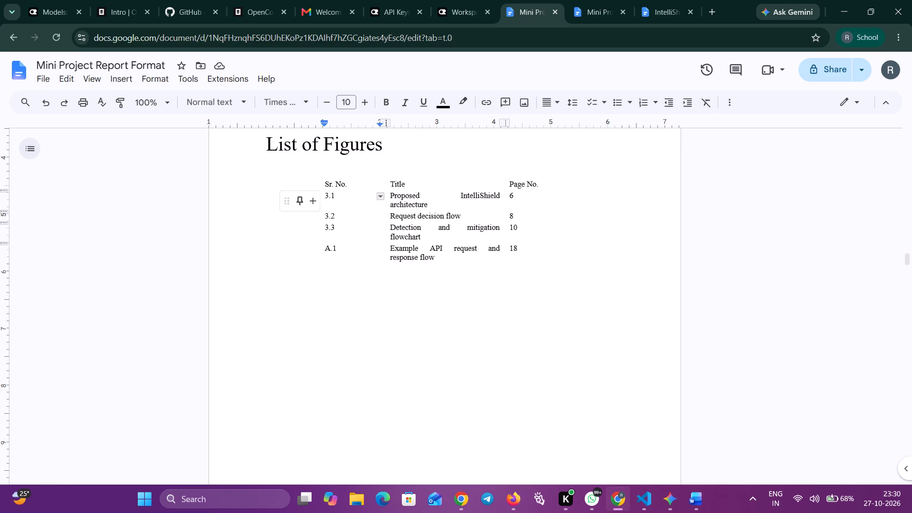
pyautogui.click(322, 218)
pyautogui.moveTo(322, 218); pyautogui.dragTo(281, 224)
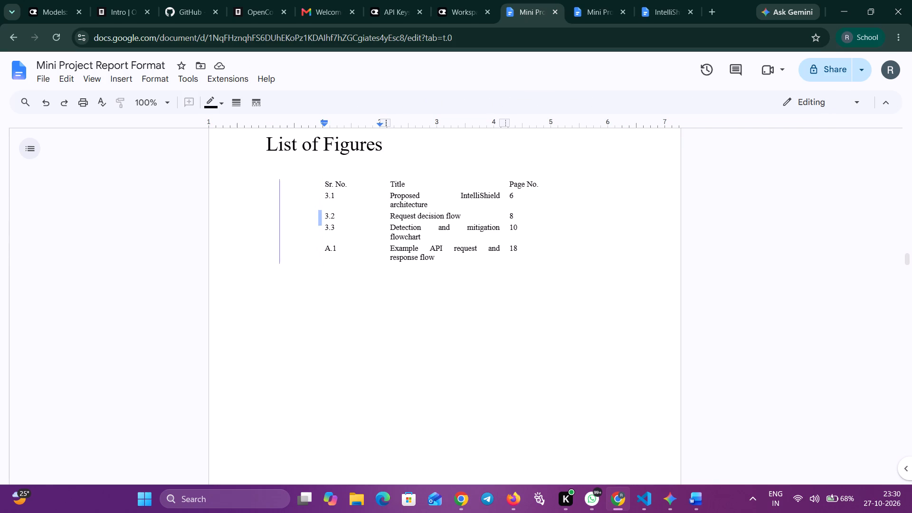
pyautogui.moveTo(281, 224); pyautogui.dragTo(268, 224)
# Narrow the Sr. No. column of the pasted figures table to about 1 inch, giving the Title column more room.
pyautogui.click(360, 213)
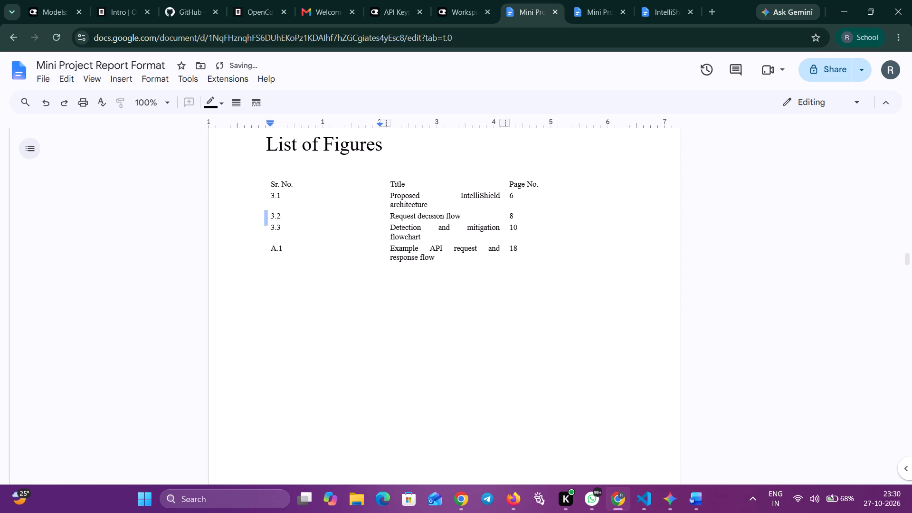
pyautogui.click(367, 212)
pyautogui.moveTo(380, 209); pyautogui.dragTo(387, 206)
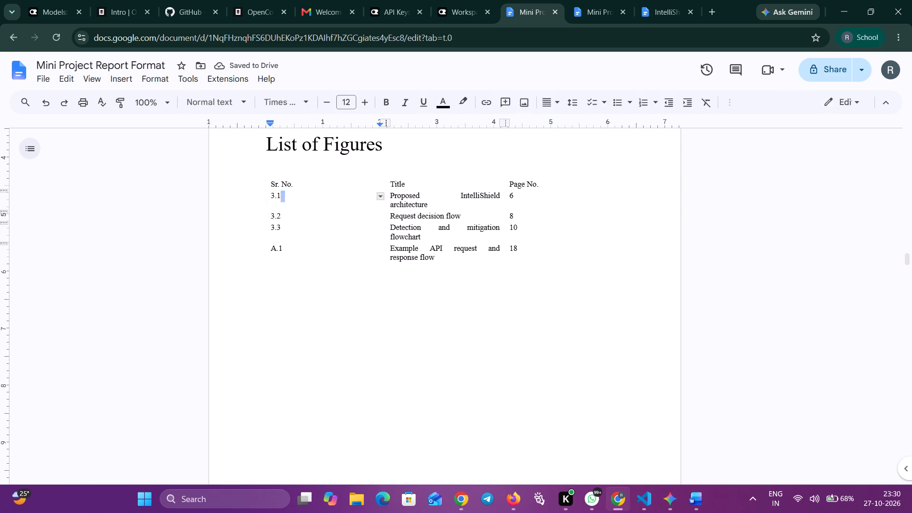
pyautogui.click(392, 212)
pyautogui.click(390, 224)
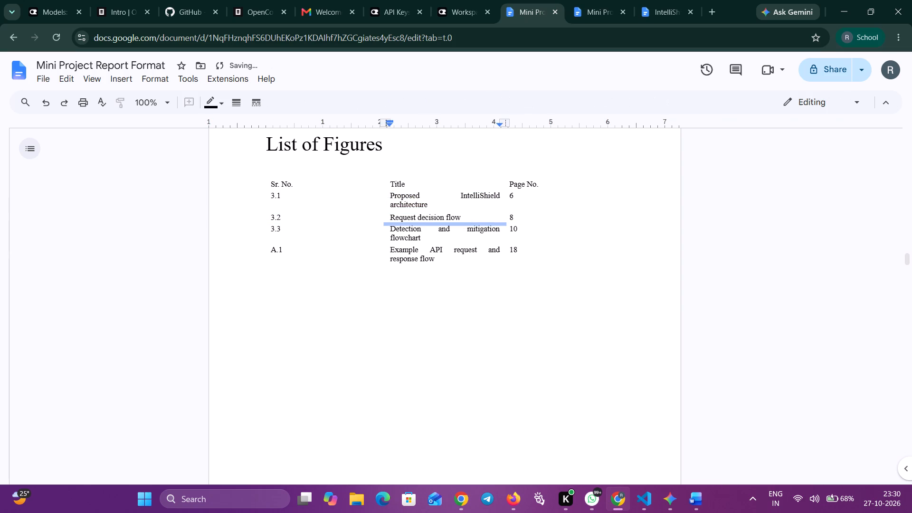
pyautogui.click(389, 215)
pyautogui.click(389, 212)
pyautogui.doubleClick(380, 210)
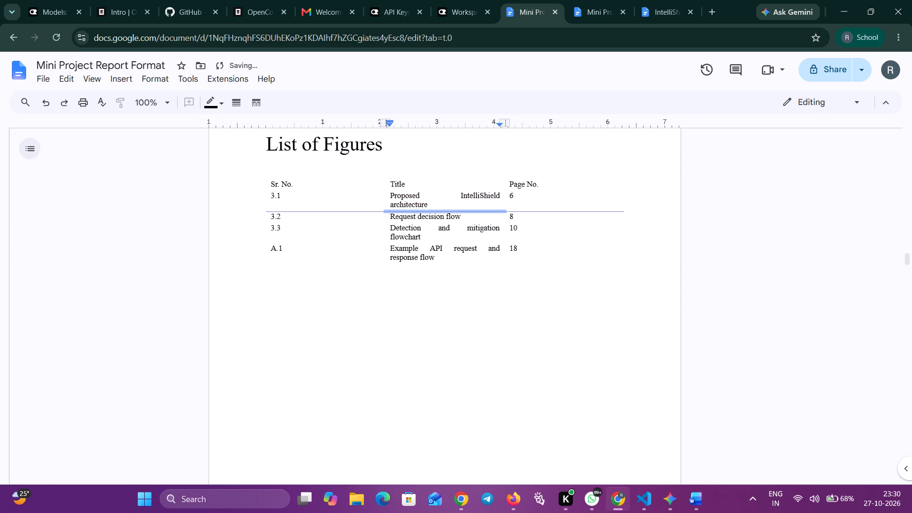
pyautogui.click(380, 207)
pyautogui.click(380, 204)
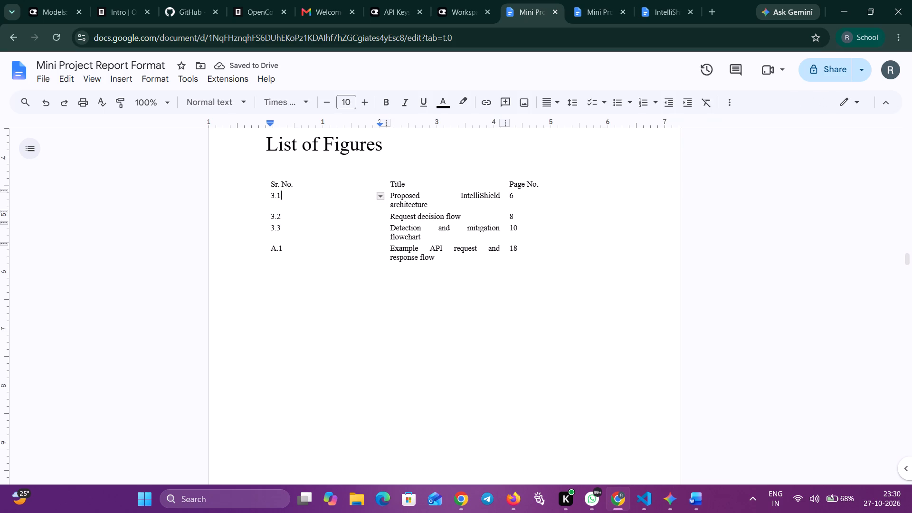
pyautogui.moveTo(388, 220); pyautogui.dragTo(344, 225)
pyautogui.moveTo(344, 225); pyautogui.dragTo(324, 226)
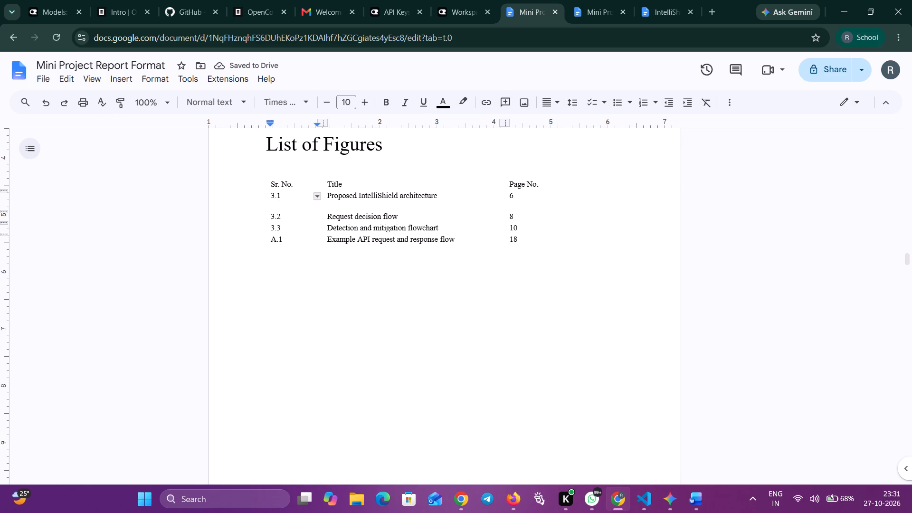
# Copy the entire List of Tables table from the IntelliShield_Mini_Project_Report-1 document.
pyautogui.scroll(-11, 459, 280)
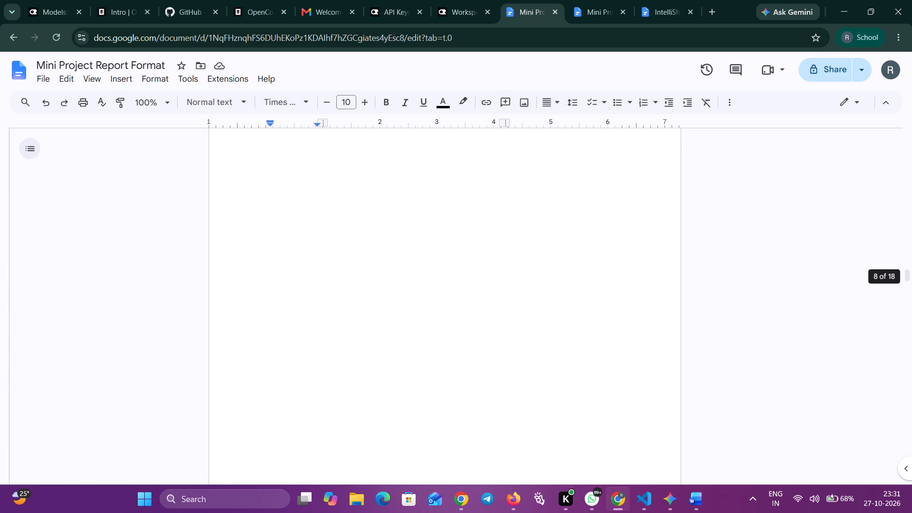
pyautogui.scroll(-8, 459, 280)
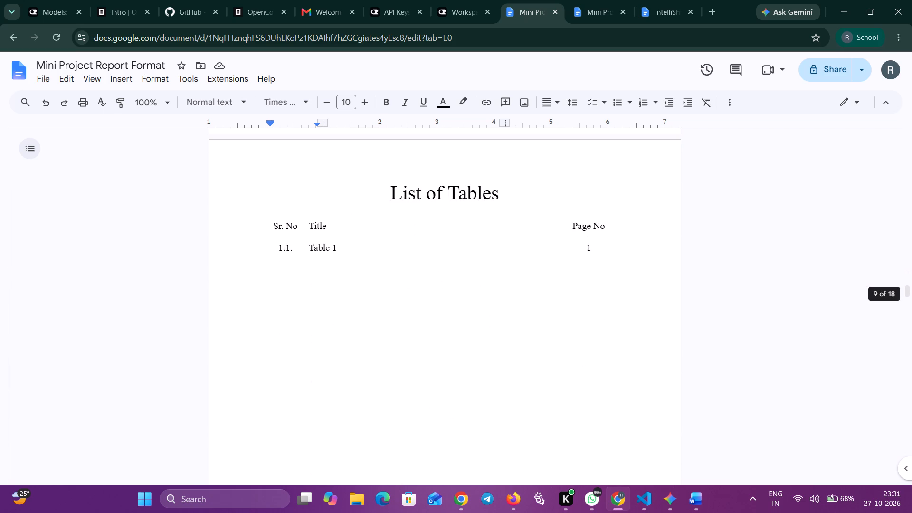
pyautogui.scroll(-3, 459, 280)
pyautogui.scroll(2, 459, 280)
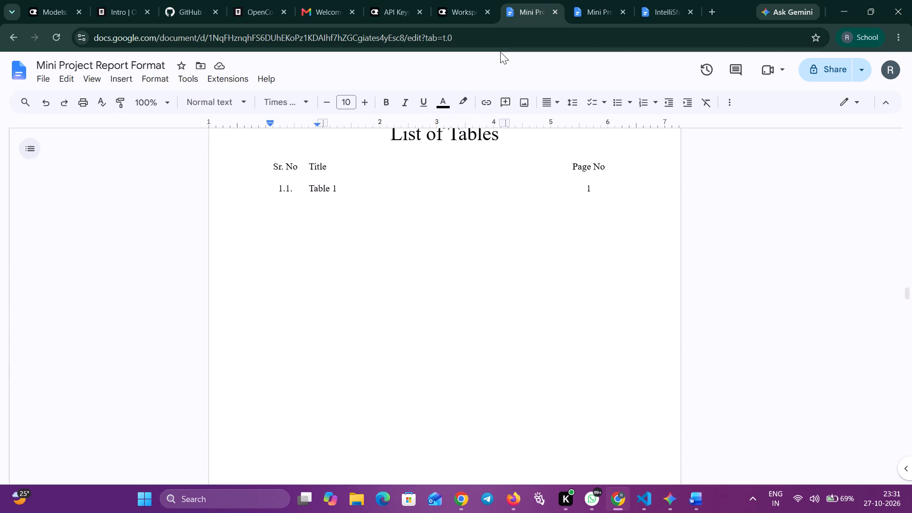
pyautogui.click(643, 16)
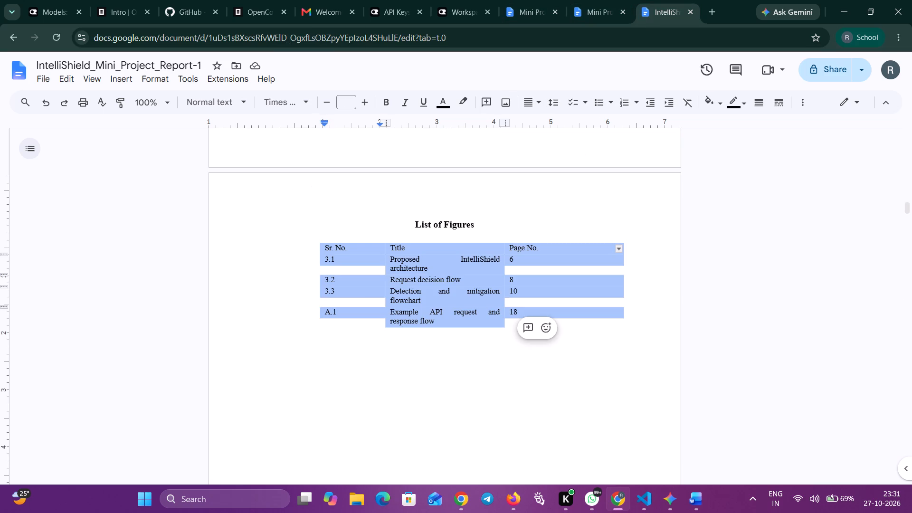
pyautogui.click(463, 386)
pyautogui.scroll(-11, 473, 390)
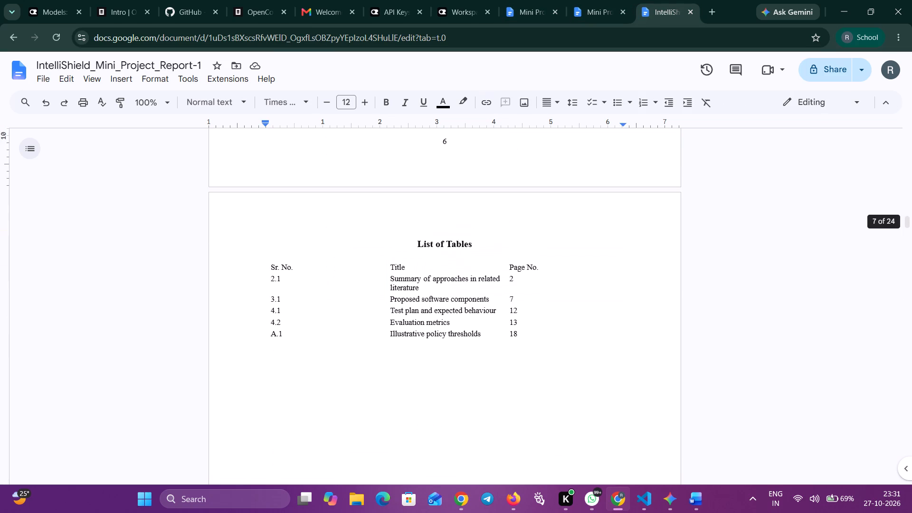
pyautogui.scroll(-9, 473, 390)
pyautogui.scroll(7, 473, 390)
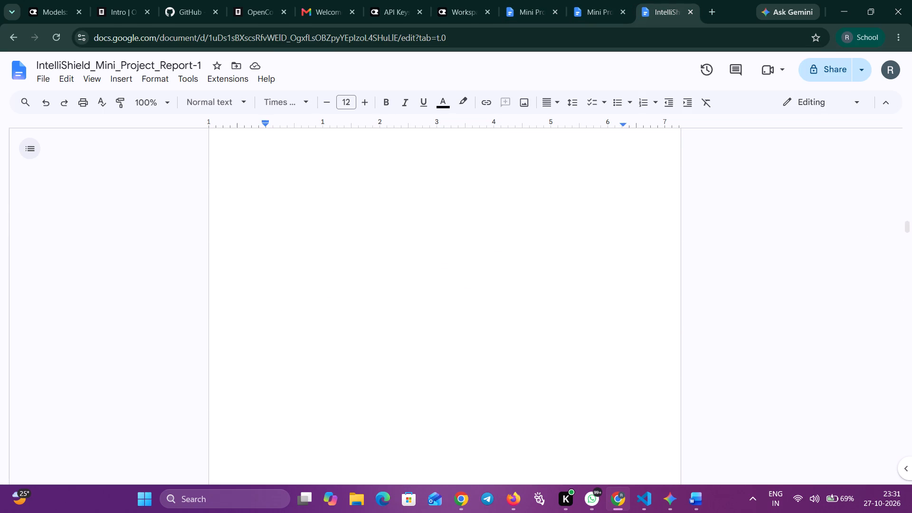
pyautogui.scroll(3, 473, 390)
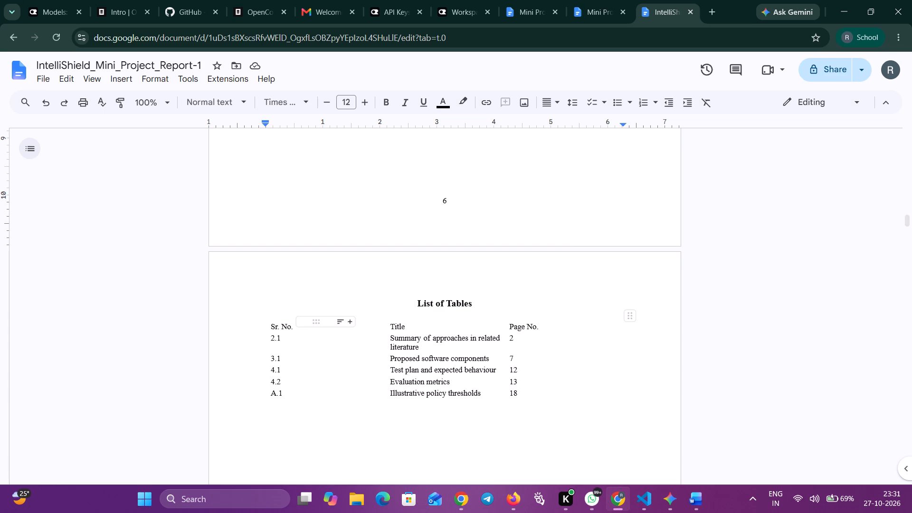
pyautogui.moveTo(272, 324); pyautogui.dragTo(292, 331)
pyautogui.moveTo(292, 331); pyautogui.dragTo(297, 323)
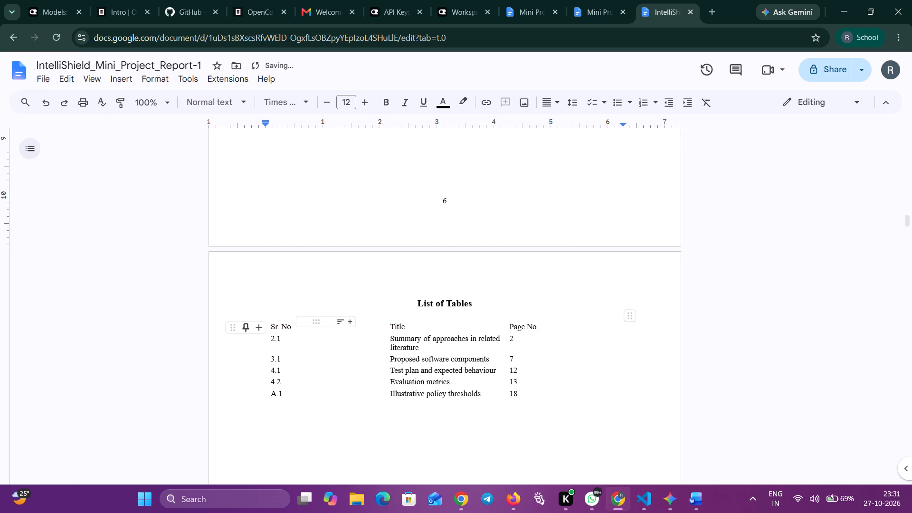
pyautogui.moveTo(269, 327); pyautogui.dragTo(406, 398)
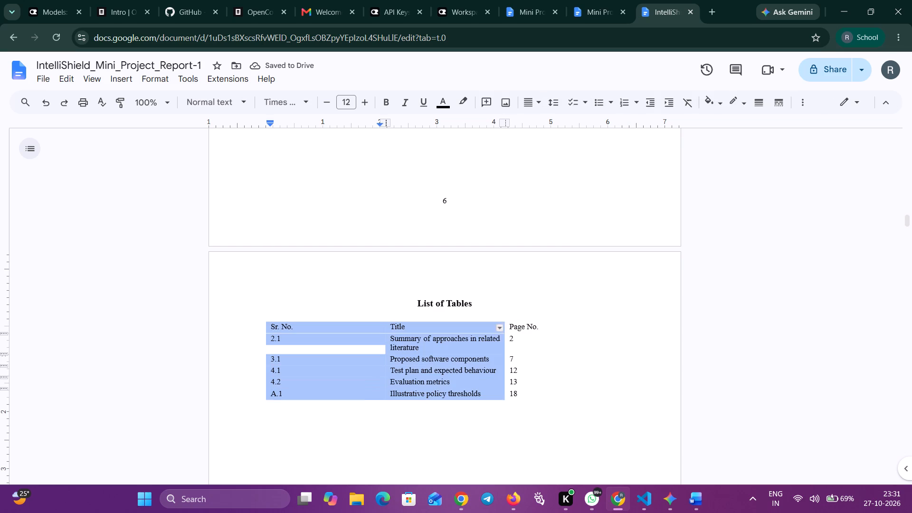
pyautogui.moveTo(406, 398); pyautogui.dragTo(446, 405)
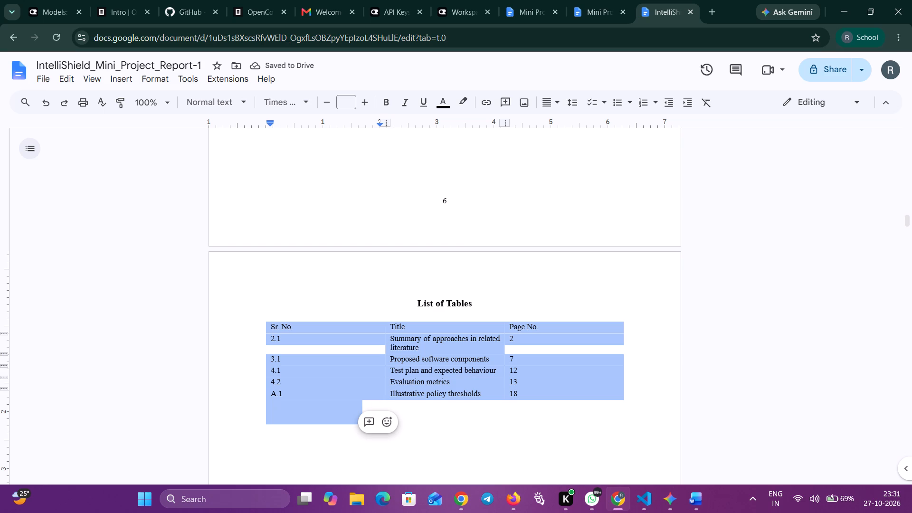
pyautogui.hotkey('ctrl', 'c')
# Paste the copied table below the sample table under List of Tables in the Mini Project Report Format document.
pyautogui.click(525, 20)
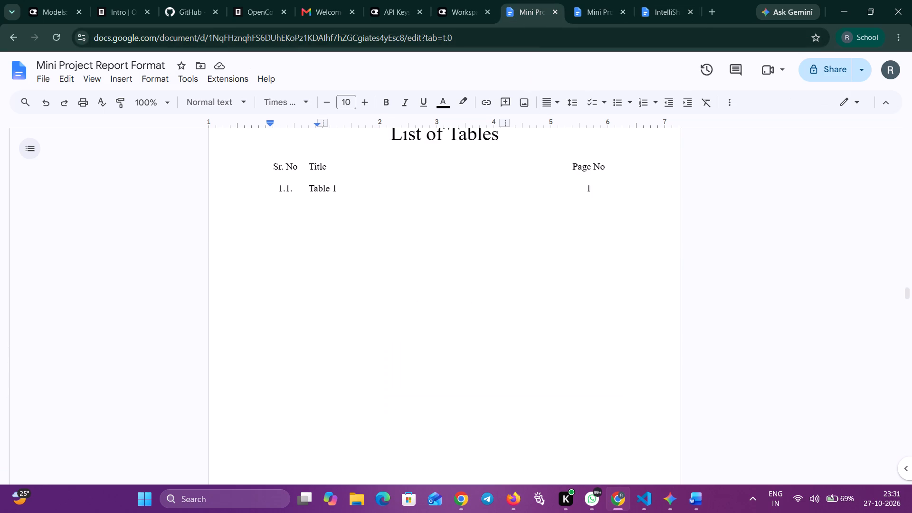
pyautogui.click(413, 211)
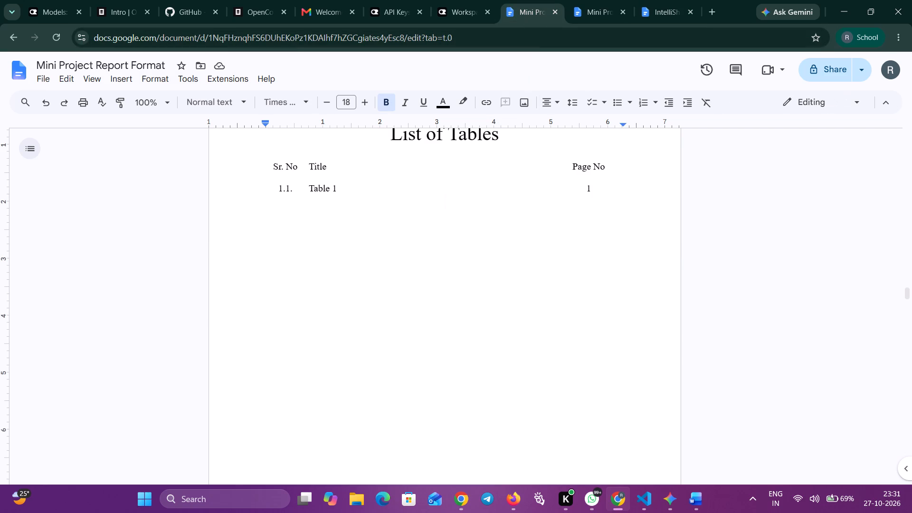
pyautogui.hotkey('ctrl', 'v')
pyautogui.scroll(8, 420, 202)
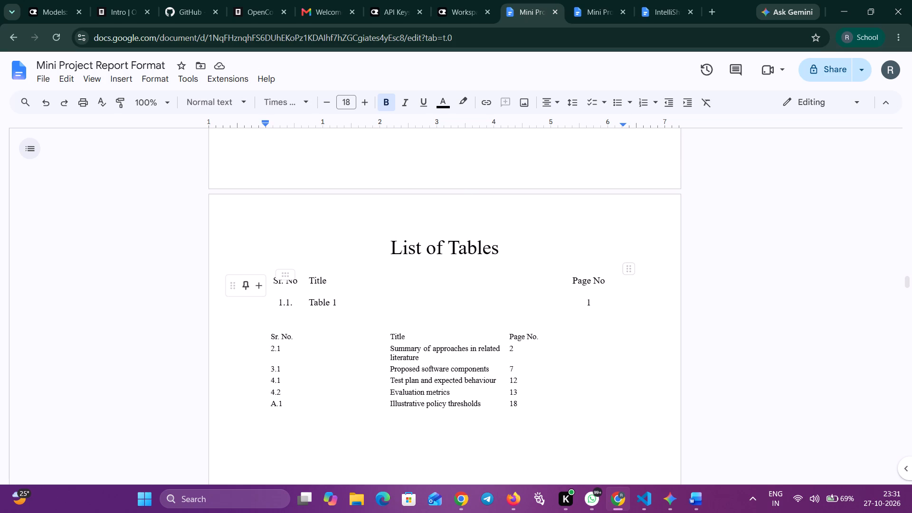
# Delete the sample table with the Table 1 row under the List of Tables heading.
pyautogui.moveTo(271, 282); pyautogui.dragTo(301, 289)
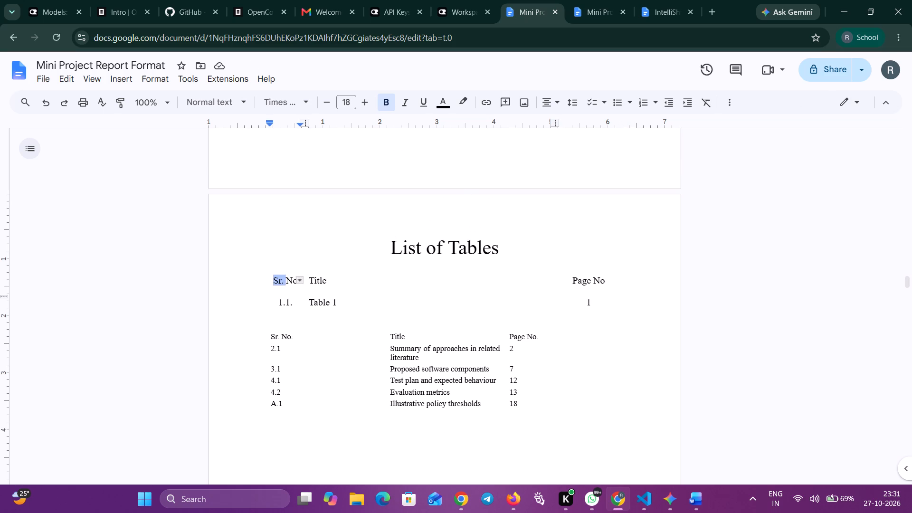
pyautogui.moveTo(301, 289); pyautogui.dragTo(445, 313)
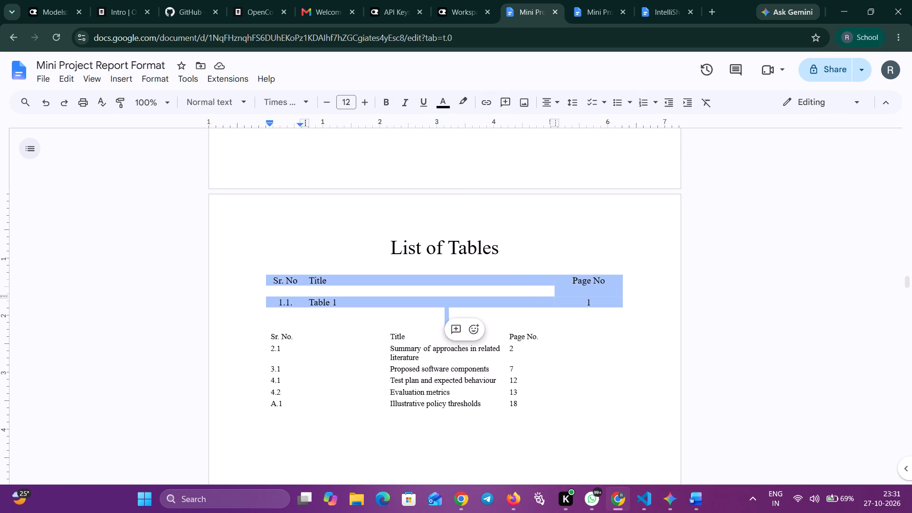
pyautogui.press('BackSpace')
# Copy both Chapter 1 Introduction paragraphs from the IntelliShield_Mini_Project_Report-1 document.
pyautogui.scroll(-2, 508, 400)
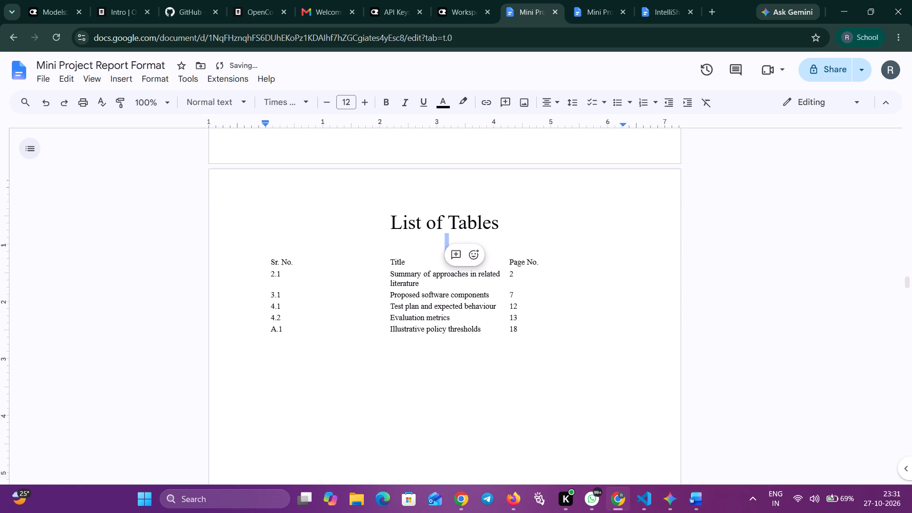
pyautogui.scroll(-16, 508, 400)
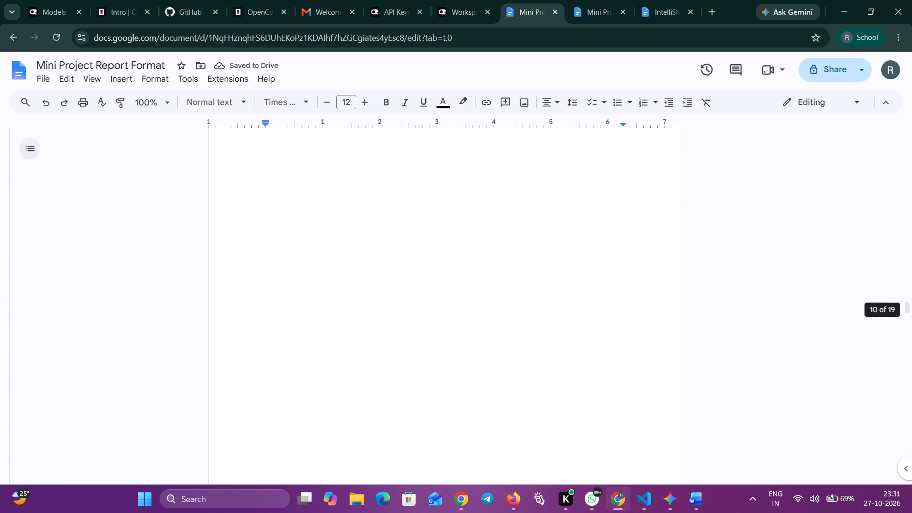
pyautogui.scroll(-6, 508, 400)
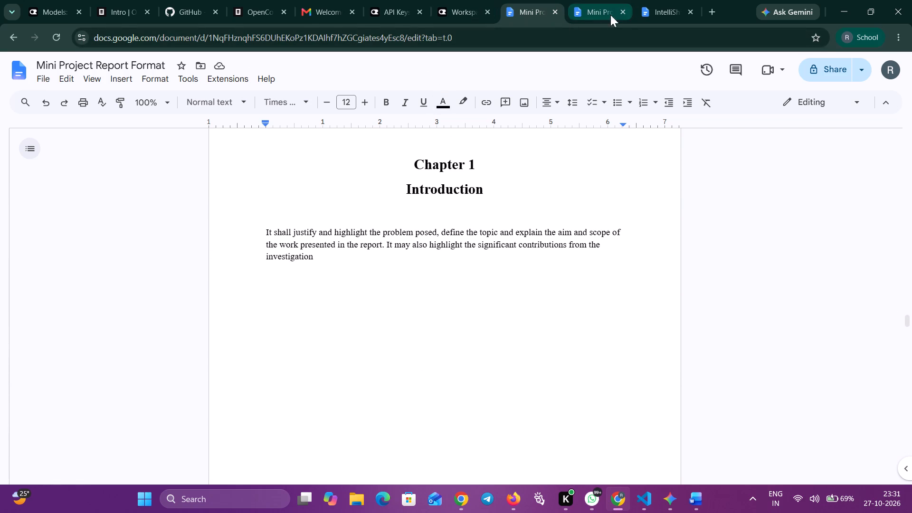
pyautogui.click(644, 10)
pyautogui.click(623, 268)
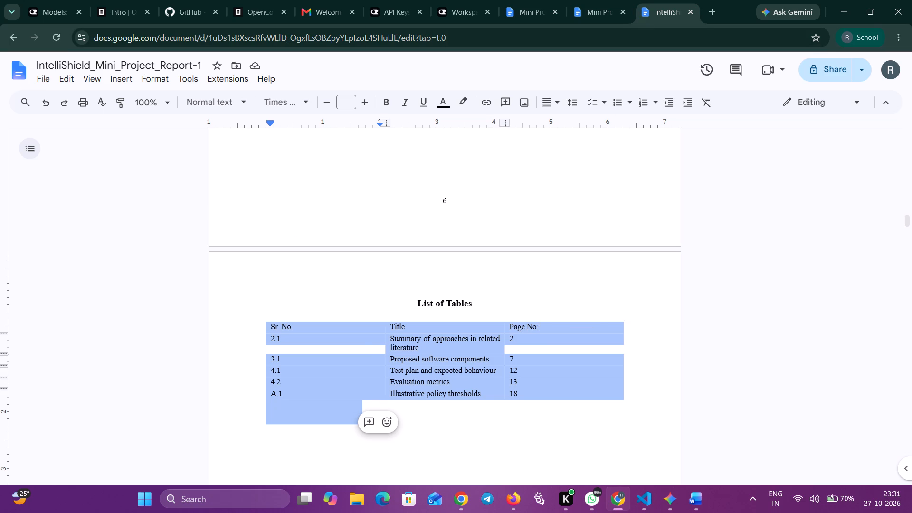
pyautogui.scroll(-14, 616, 348)
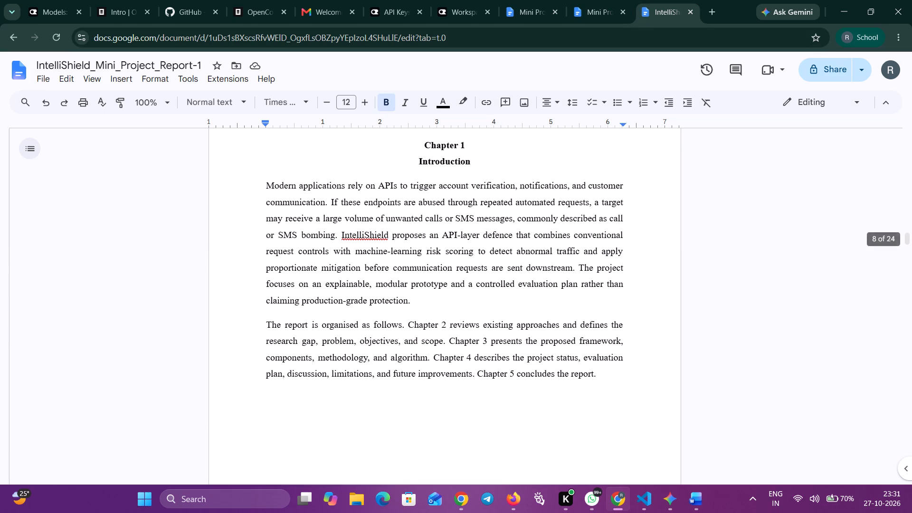
pyautogui.click(378, 252)
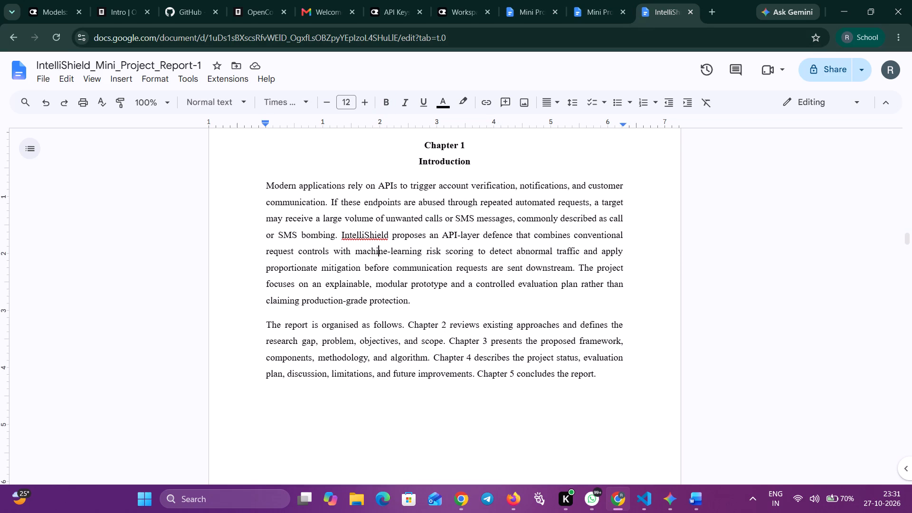
pyautogui.moveTo(265, 186); pyautogui.dragTo(585, 390)
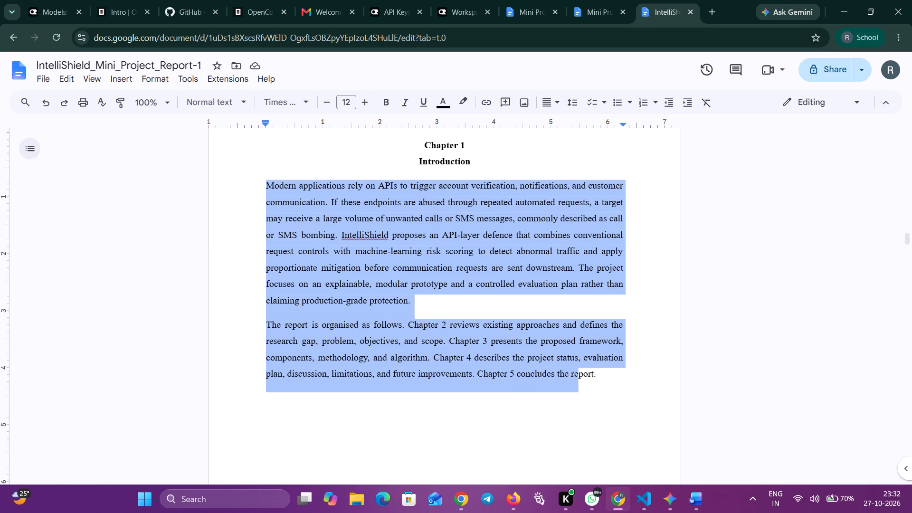
pyautogui.moveTo(585, 390); pyautogui.dragTo(604, 393)
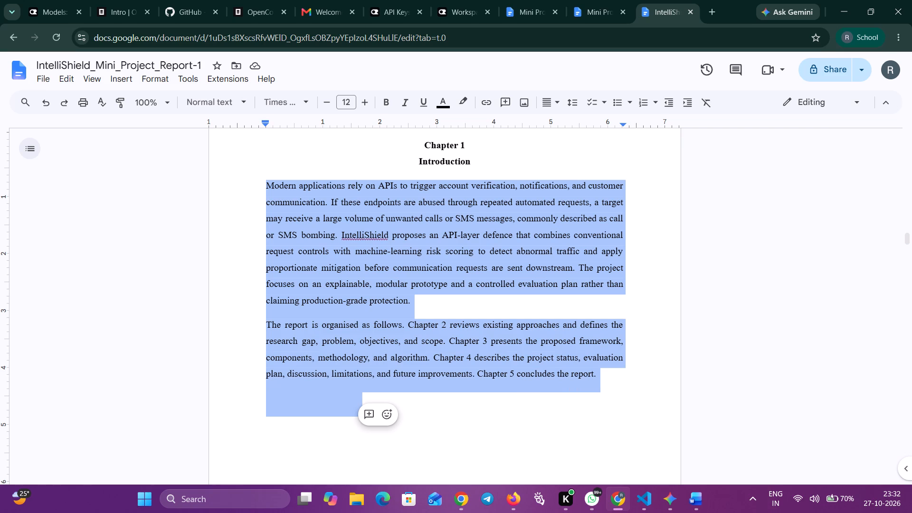
pyautogui.hotkey('ctrl', 'c')
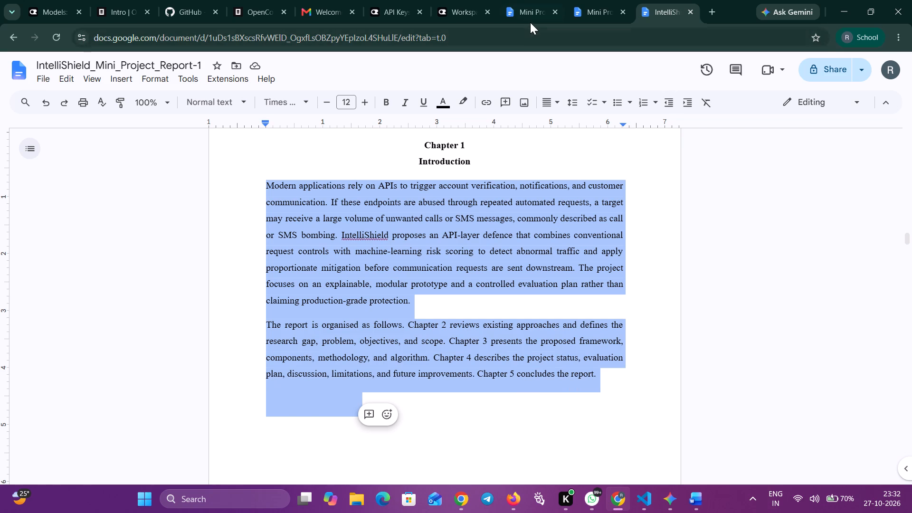
# Replace the placeholder paragraph under Chapter 1 Introduction in the Mini Project Report Format document with the copied Introduction paragraphs.
pyautogui.click(529, 19)
pyautogui.click(509, 264)
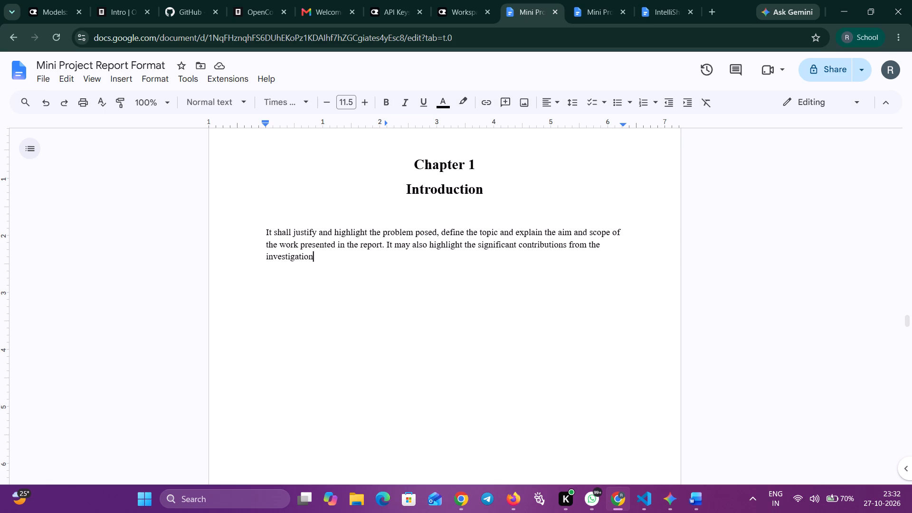
pyautogui.press('BackSpace')
pyautogui.press('BackSpace')
pyautogui.press('BackSpace')
pyautogui.press('BackSpace')
pyautogui.press('BackSpace')
pyautogui.press('BackSpace')
pyautogui.press('BackSpace')
pyautogui.press('BackSpace')
pyautogui.press('BackSpace')
pyautogui.press('BackSpace')
pyautogui.press('BackSpace')
pyautogui.press('BackSpace')
pyautogui.press('BackSpace')
pyautogui.press('BackSpace')
pyautogui.press('BackSpace')
pyautogui.press('BackSpace')
pyautogui.press('BackSpace')
pyautogui.press('BackSpace')
pyautogui.press('BackSpace')
pyautogui.press('BackSpace')
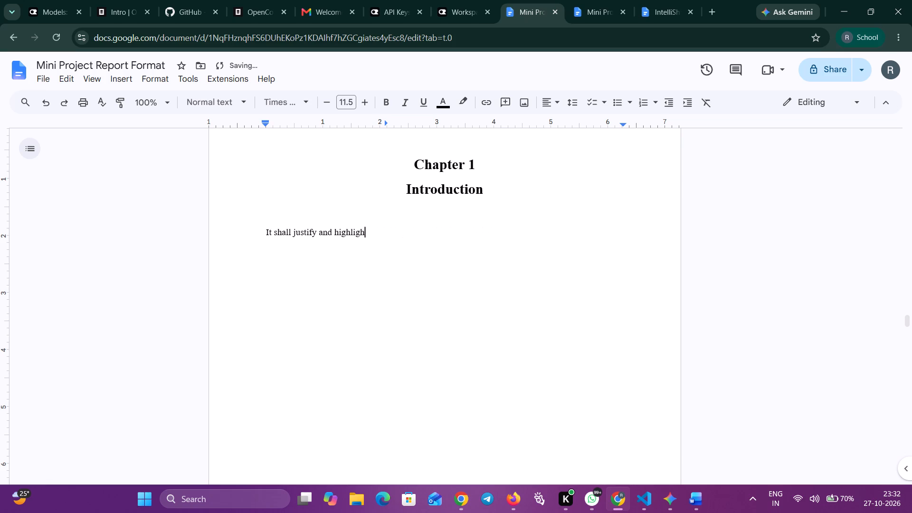
pyautogui.press('BackSpace')
pyautogui.press('BackSpace')
pyautogui.press('BackSpace')
pyautogui.press('BackSpace')
pyautogui.press('BackSpace')
pyautogui.press('BackSpace')
pyautogui.press('BackSpace')
pyautogui.press('BackSpace')
pyautogui.press('BackSpace')
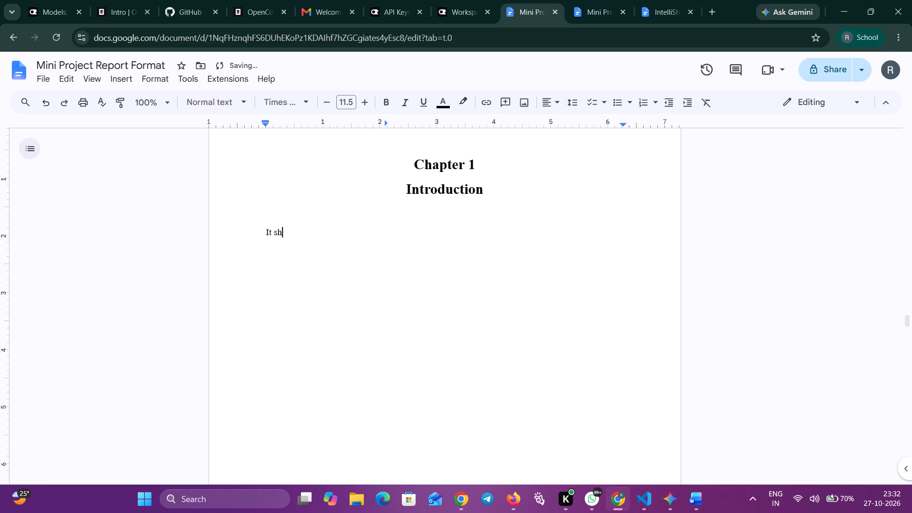
pyautogui.press('BackSpace')
pyautogui.press('BackSpace')
pyautogui.press('BackSpace')
pyautogui.press('BackSpace')
pyautogui.press('BackSpace')
pyautogui.hotkey('ctrl', 'v')
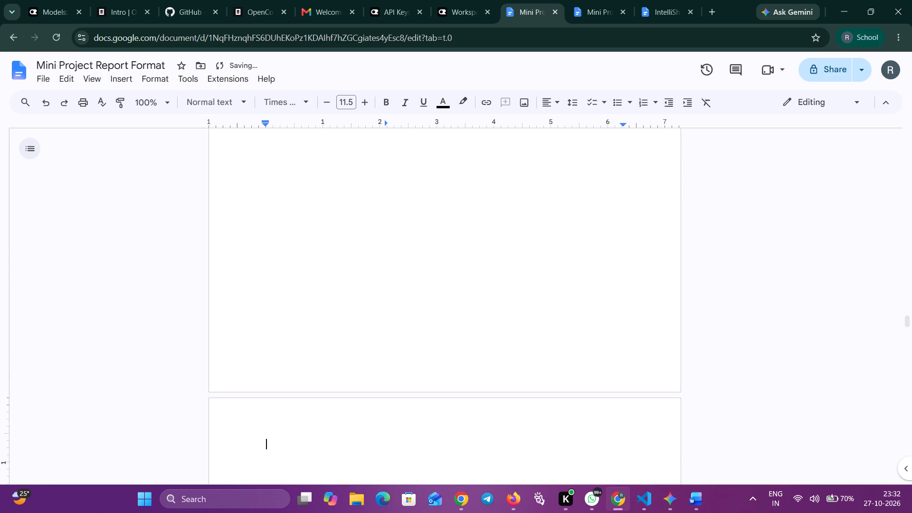
# Examine Chapter 2 in the Mini Project Report Format document and the Literature Survey chapter in the IntelliShield_Mini_Project_Report-1 document.
pyautogui.scroll(-14, 518, 247)
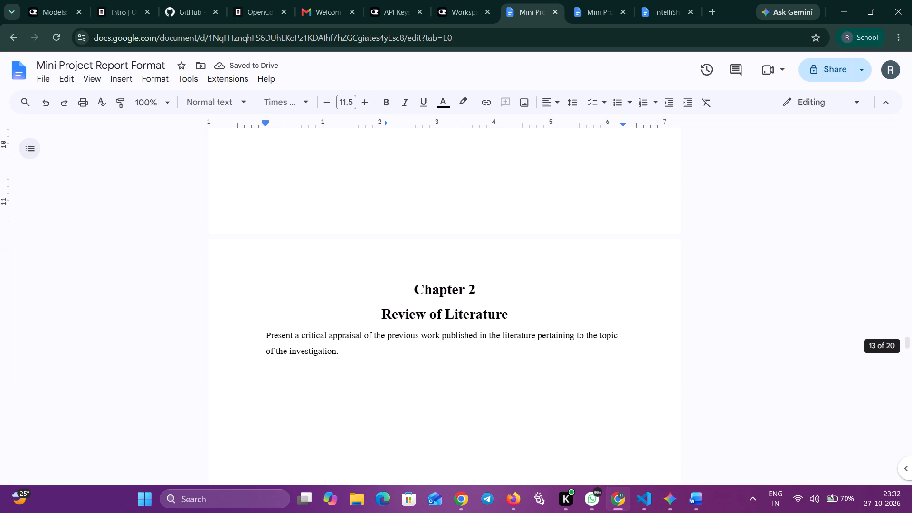
pyautogui.scroll(1, 518, 255)
pyautogui.scroll(-4, 518, 255)
pyautogui.scroll(5, 518, 255)
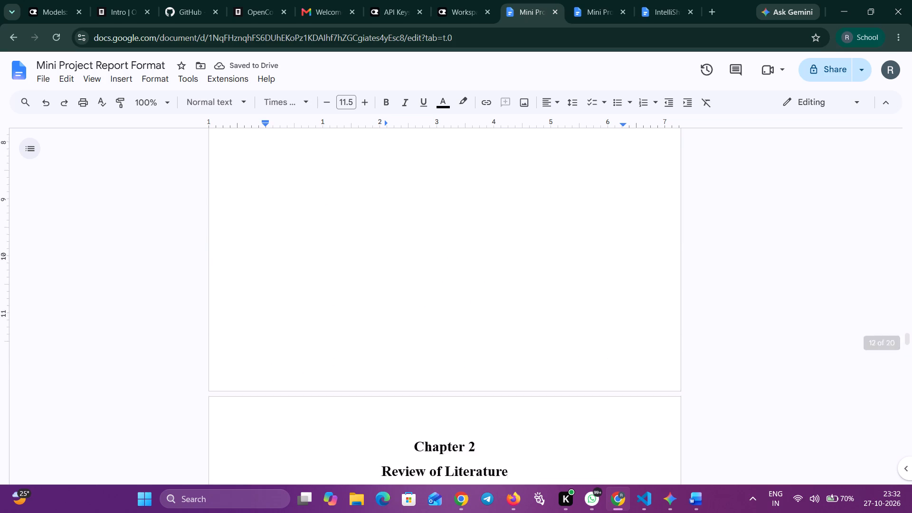
pyautogui.scroll(5, 518, 255)
pyautogui.scroll(-10, 518, 255)
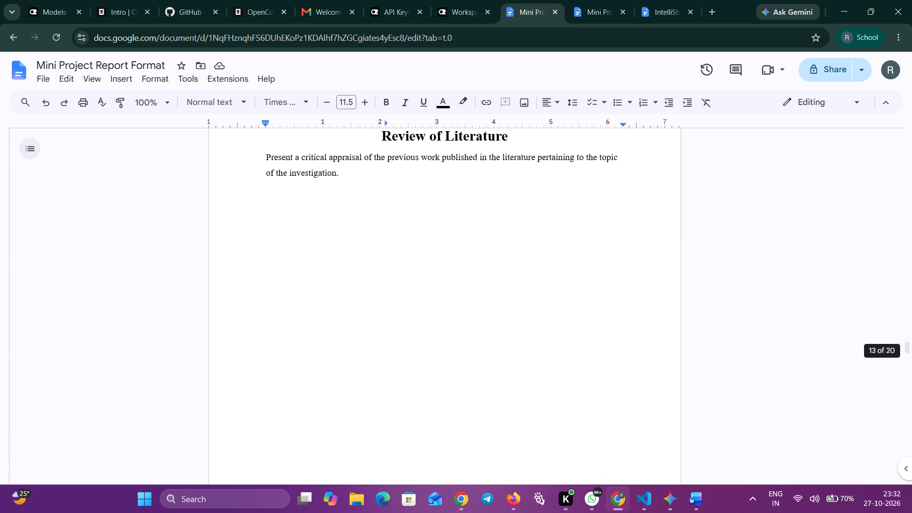
pyautogui.scroll(2, 518, 255)
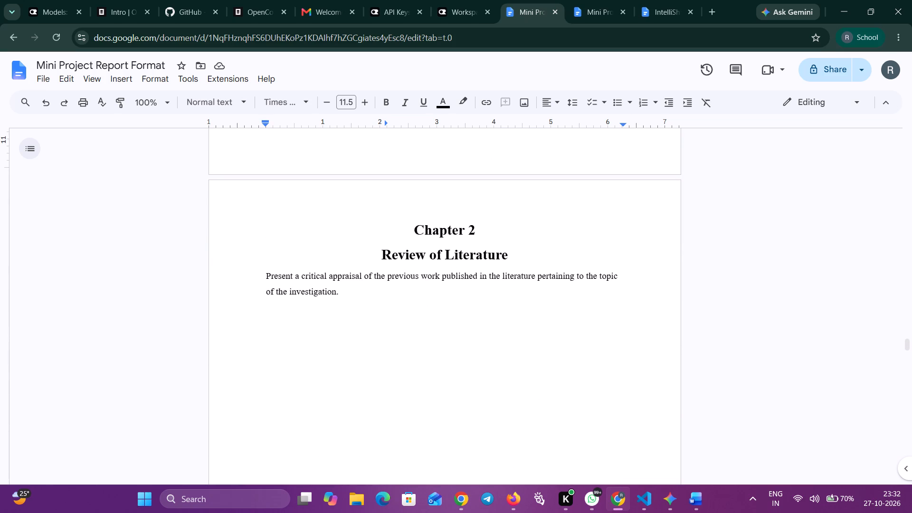
pyautogui.click(644, 17)
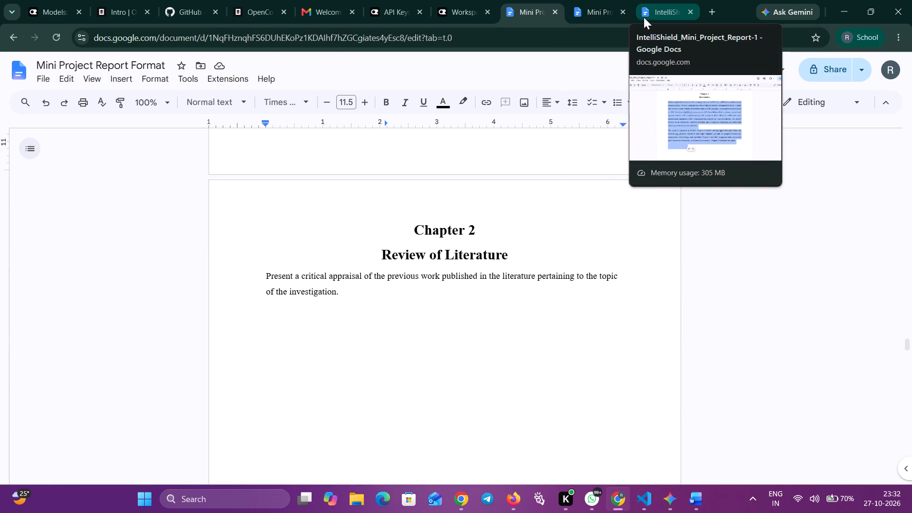
pyautogui.scroll(-4, 541, 360)
pyautogui.click(551, 352)
pyautogui.scroll(-5, 551, 352)
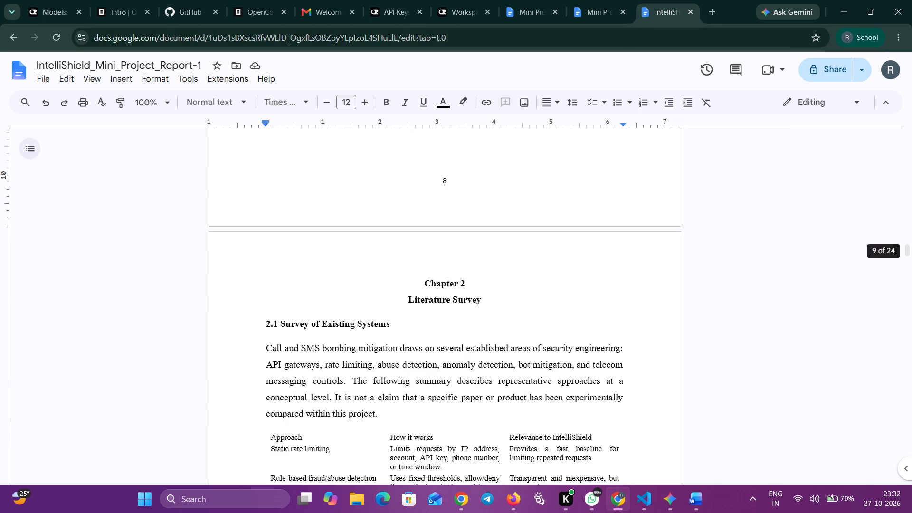
pyautogui.scroll(-3, 551, 352)
pyautogui.scroll(2, 551, 352)
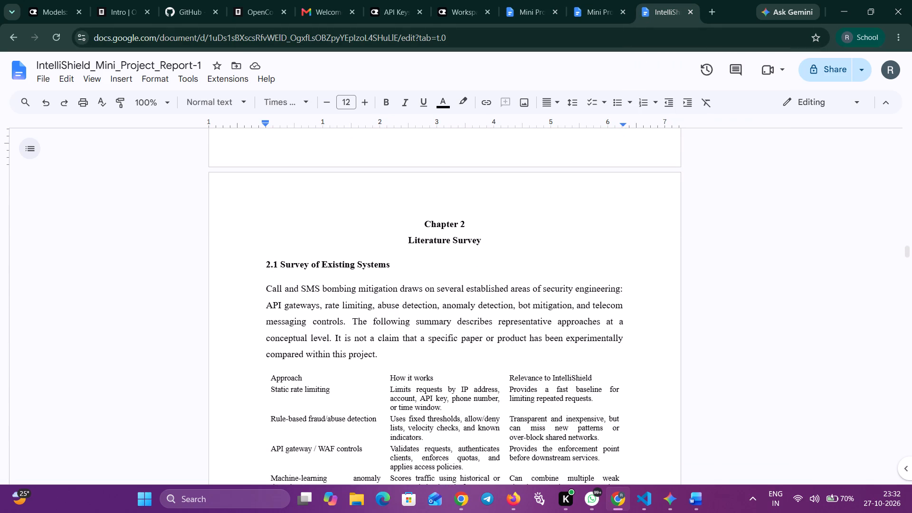
pyautogui.scroll(-7, 427, 289)
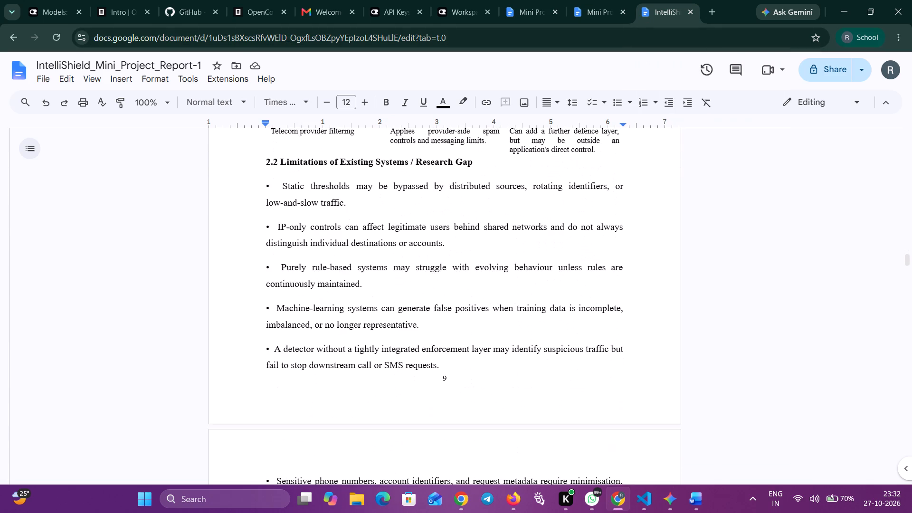
pyautogui.scroll(-4, 427, 287)
pyautogui.scroll(9, 427, 287)
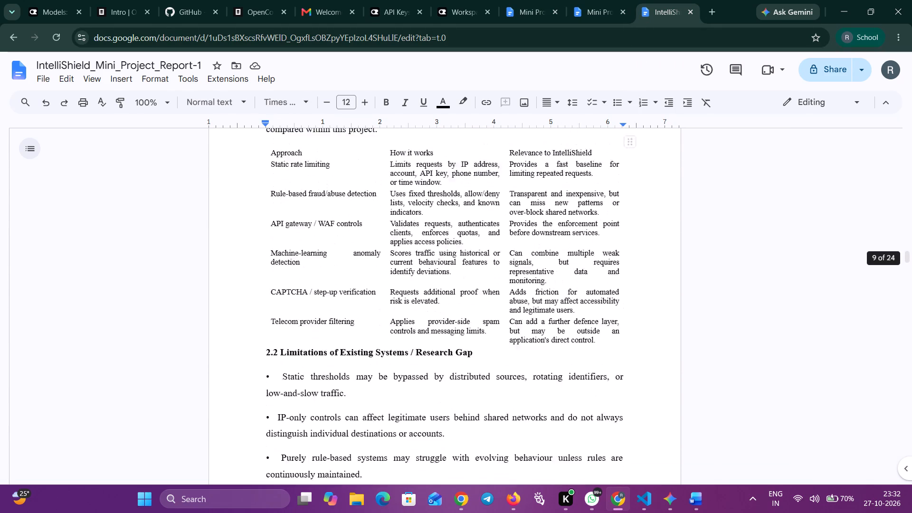
pyautogui.scroll(1, 427, 287)
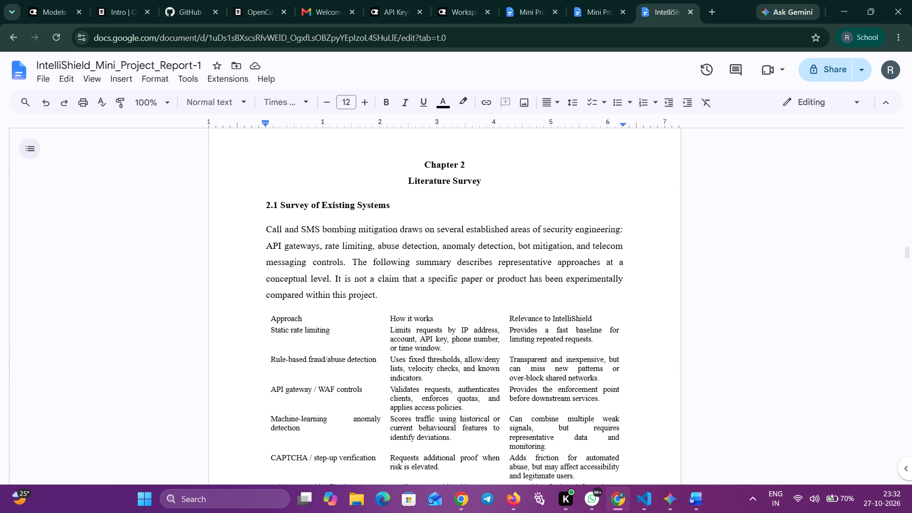
# Copy the Literature Survey content in the IntelliShield_Mini_Project_Report-1 document, from heading 2.1 Survey of Existing Systems to the end of Chapter 2.
pyautogui.moveTo(259, 208); pyautogui.dragTo(279, 217)
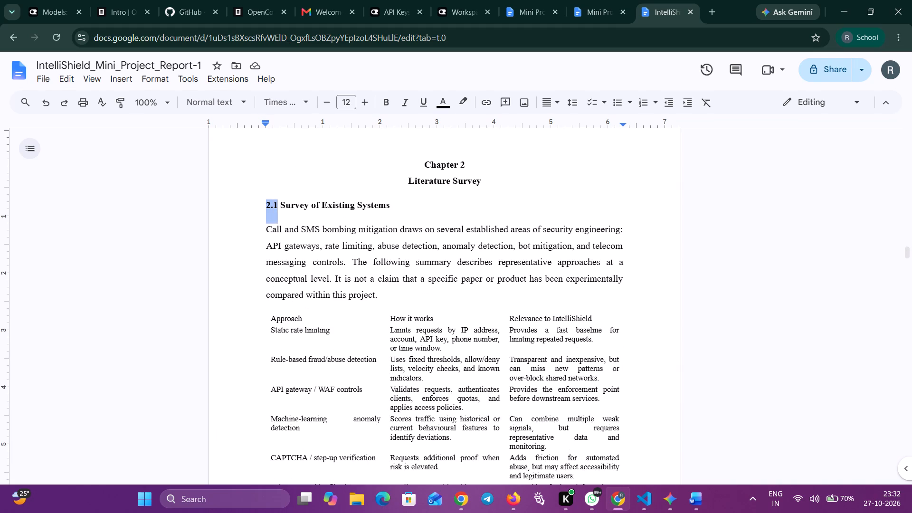
pyautogui.moveTo(279, 217); pyautogui.dragTo(541, 444)
pyautogui.scroll(-2, 445, 379)
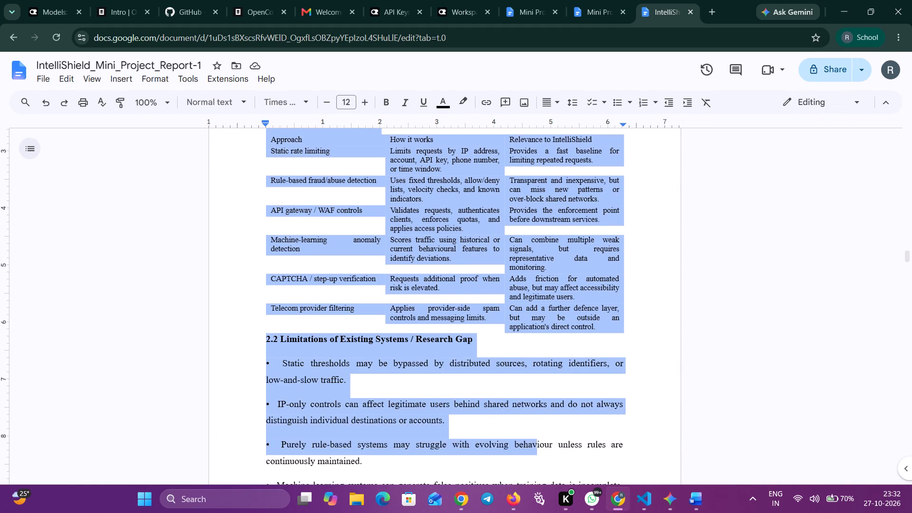
pyautogui.moveTo(541, 444); pyautogui.dragTo(581, 483)
pyautogui.scroll(-8, 554, 465)
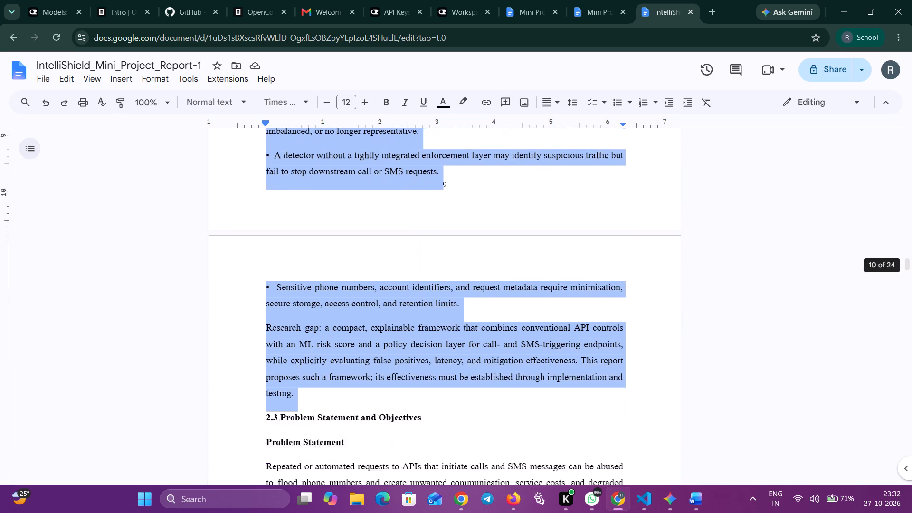
pyautogui.moveTo(581, 483); pyautogui.dragTo(583, 465)
pyautogui.scroll(-3, 581, 490)
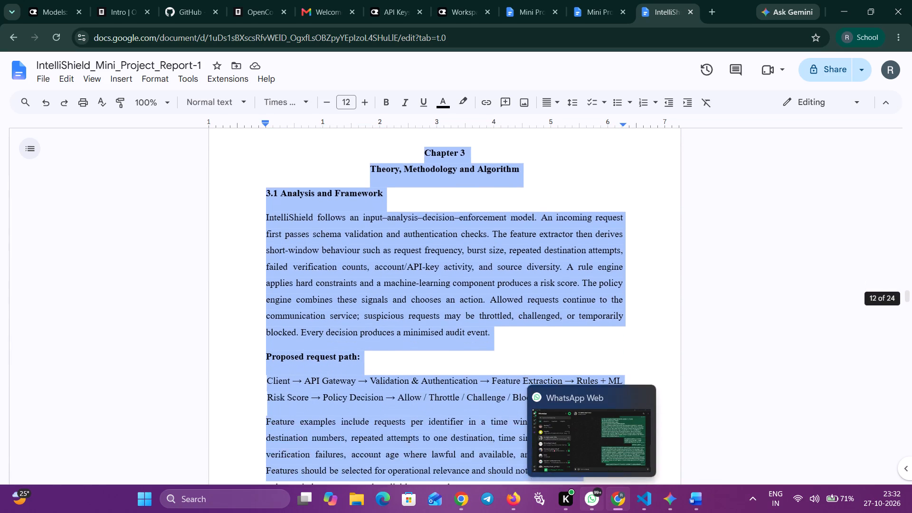
pyautogui.moveTo(583, 465); pyautogui.dragTo(598, 309)
pyautogui.scroll(1, 585, 408)
pyautogui.scroll(3, 598, 311)
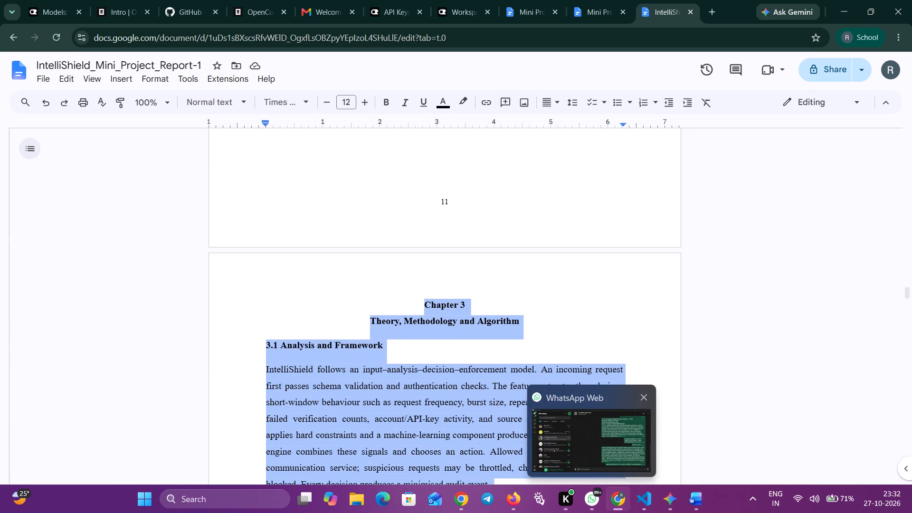
pyautogui.moveTo(598, 309); pyautogui.dragTo(598, 291)
pyautogui.scroll(11, 598, 309)
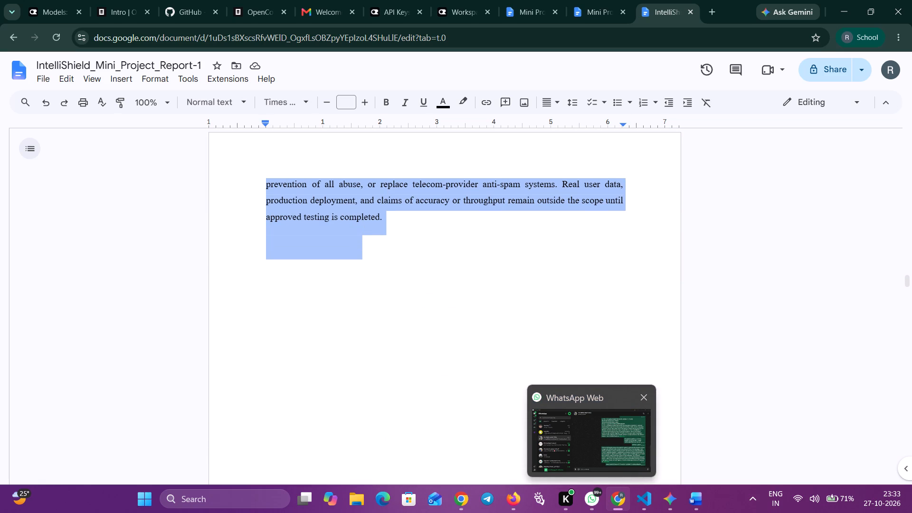
pyautogui.hotkey('ctrl', 'c')
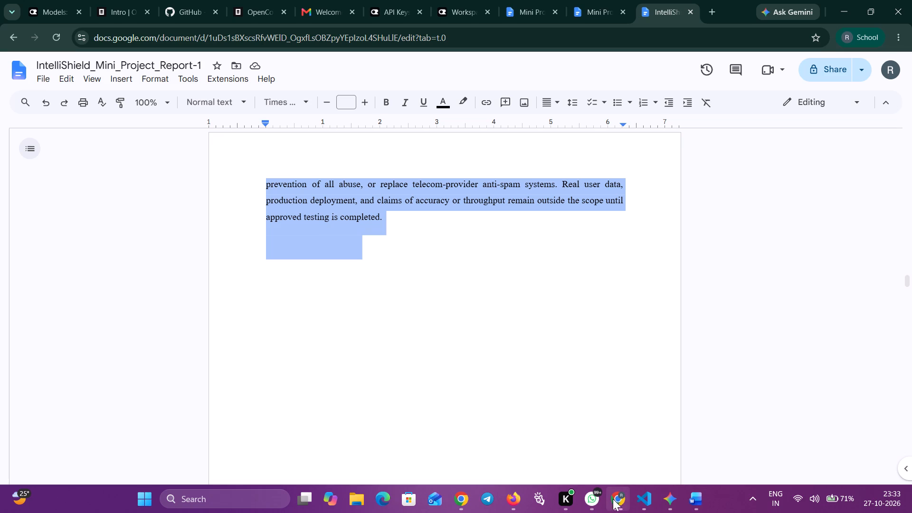
# Delete the placeholder paragraph under Chapter 2 Review of Literature in the Mini Project Report Format document.
pyautogui.click(528, 12)
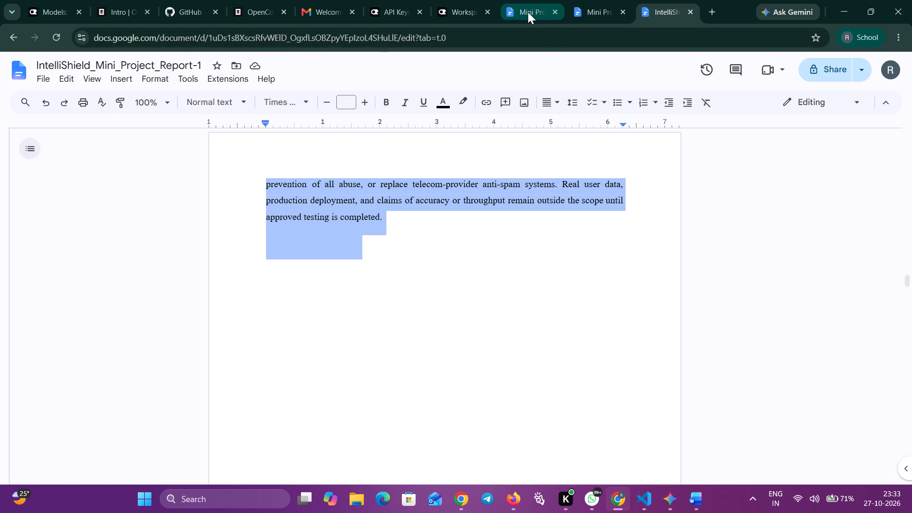
pyautogui.click(370, 294)
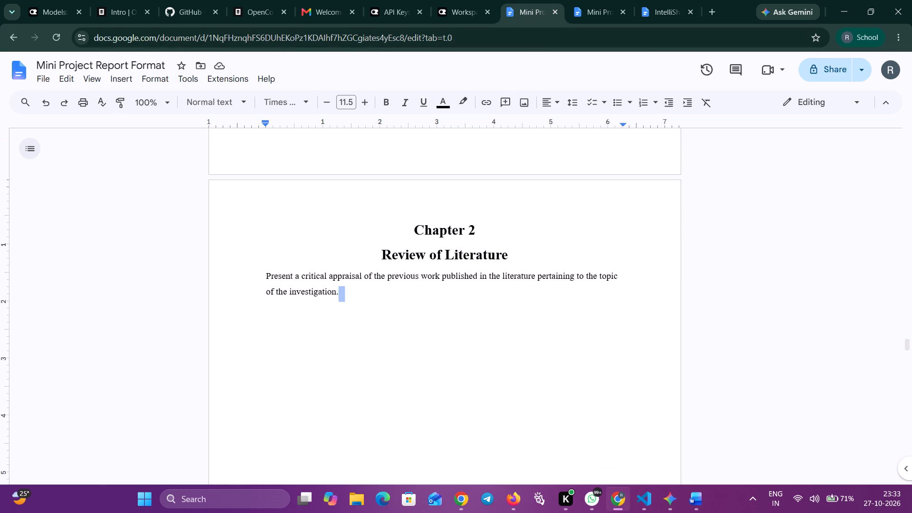
pyautogui.click(364, 285)
# Replace the placeholder paragraph under Review of Literature in the Mini Project Report Format document with the copied Chapter 2 content.
pyautogui.click(355, 296)
pyautogui.press('BackSpace')
pyautogui.press('BackSpace')
pyautogui.press('BackSpace')
pyautogui.press('BackSpace')
pyautogui.press('BackSpace')
pyautogui.press('BackSpace')
pyautogui.press('BackSpace')
pyautogui.press('BackSpace')
pyautogui.press('BackSpace')
pyautogui.press('BackSpace')
pyautogui.press('BackSpace')
pyautogui.press('BackSpace')
pyautogui.press('BackSpace')
pyautogui.press('BackSpace')
pyautogui.press('BackSpace')
pyautogui.press('BackSpace')
pyautogui.press('BackSpace')
pyautogui.press('BackSpace')
pyautogui.press('BackSpace')
pyautogui.press('BackSpace')
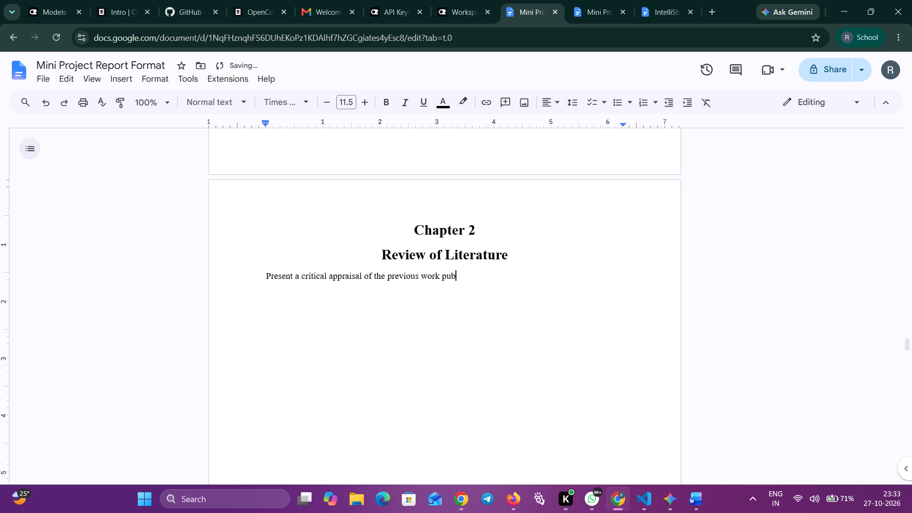
pyautogui.press('BackSpace')
pyautogui.press('BackSpace')
pyautogui.press('BackSpace')
pyautogui.press('BackSpace')
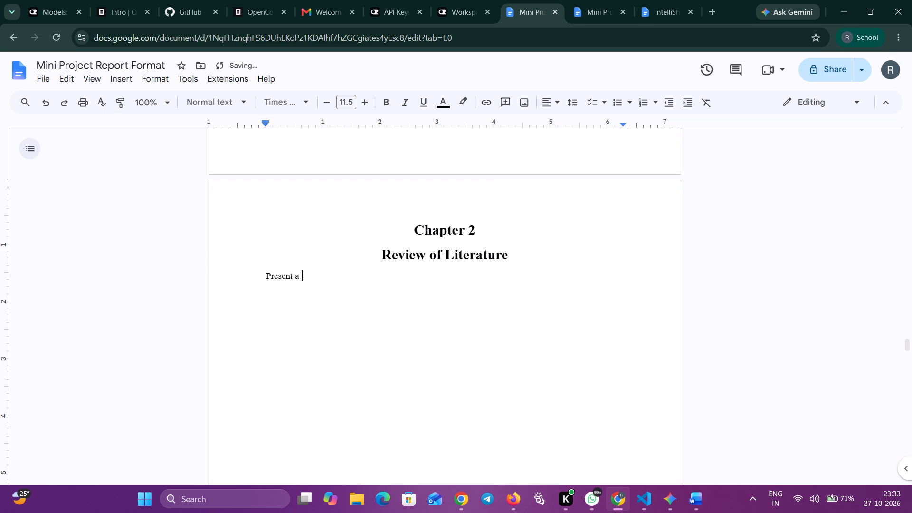
pyautogui.press('BackSpace')
pyautogui.press('BackSpace')
pyautogui.press('BackSpace')
pyautogui.press('BackSpace')
pyautogui.press('BackSpace')
pyautogui.press('BackSpace')
pyautogui.press('BackSpace')
pyautogui.press('BackSpace')
pyautogui.press('BackSpace')
pyautogui.press('BackSpace')
pyautogui.hotkey('ctrl', 'v')
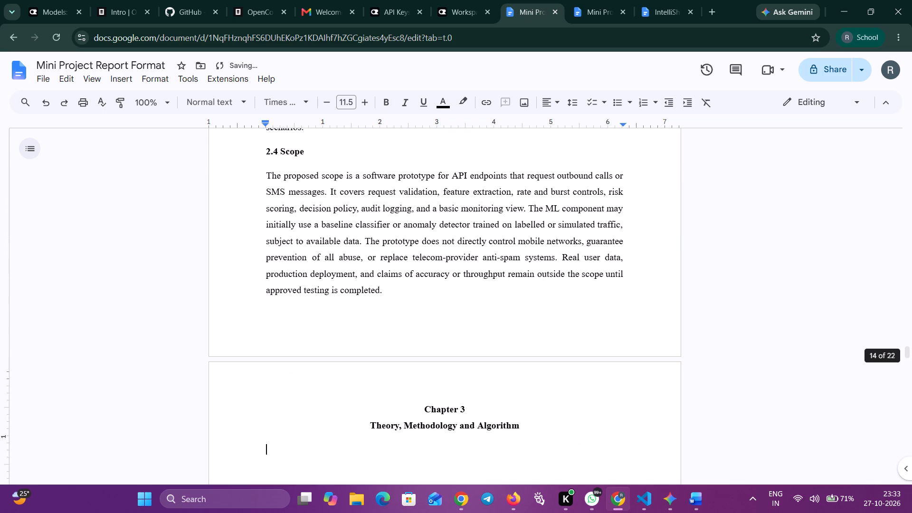
pyautogui.scroll(2, 451, 292)
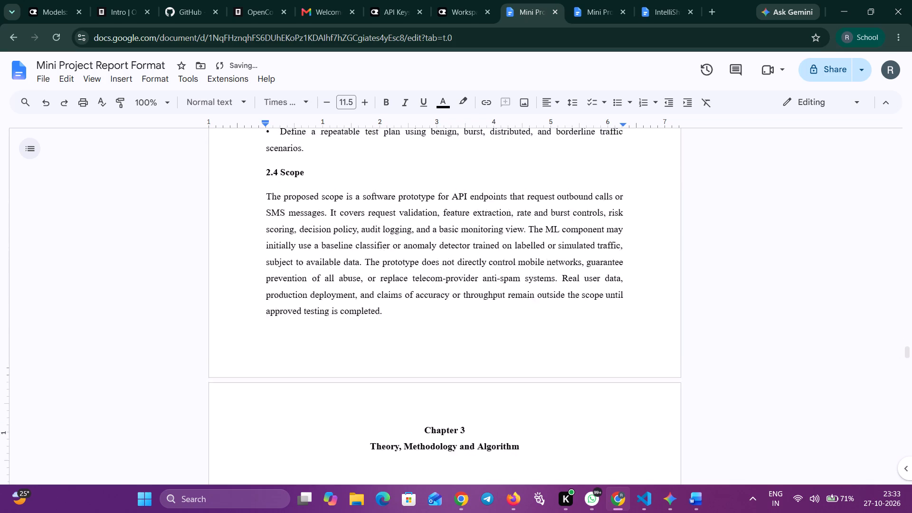
pyautogui.scroll(20, 451, 292)
pyautogui.scroll(3, 451, 292)
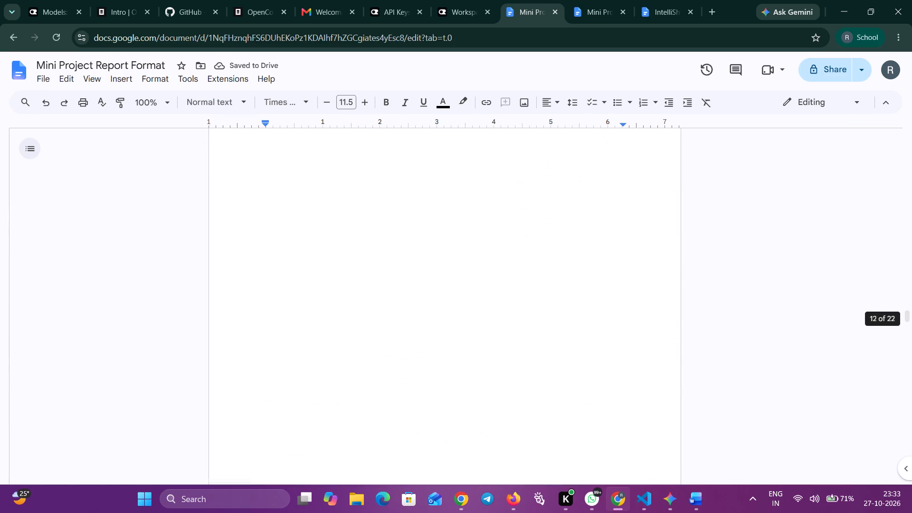
pyautogui.scroll(14, 452, 294)
pyautogui.scroll(-5, 452, 294)
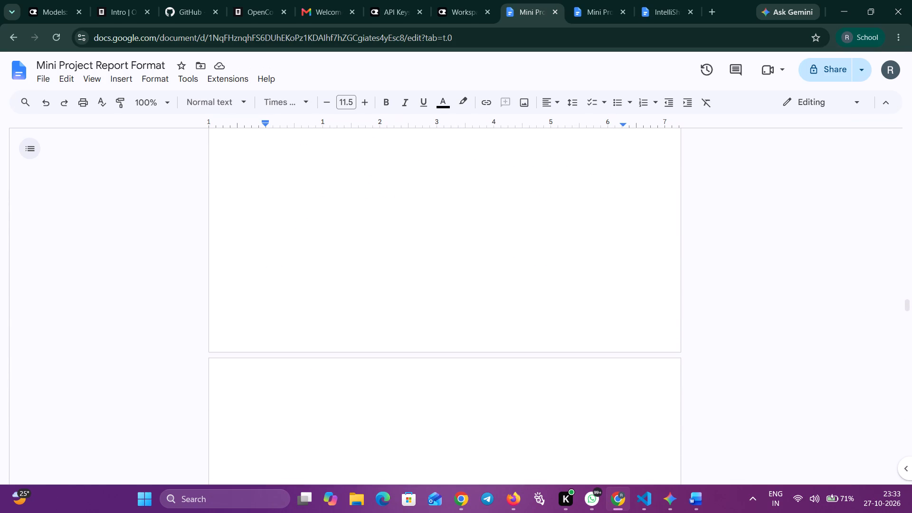
pyautogui.scroll(4, 452, 294)
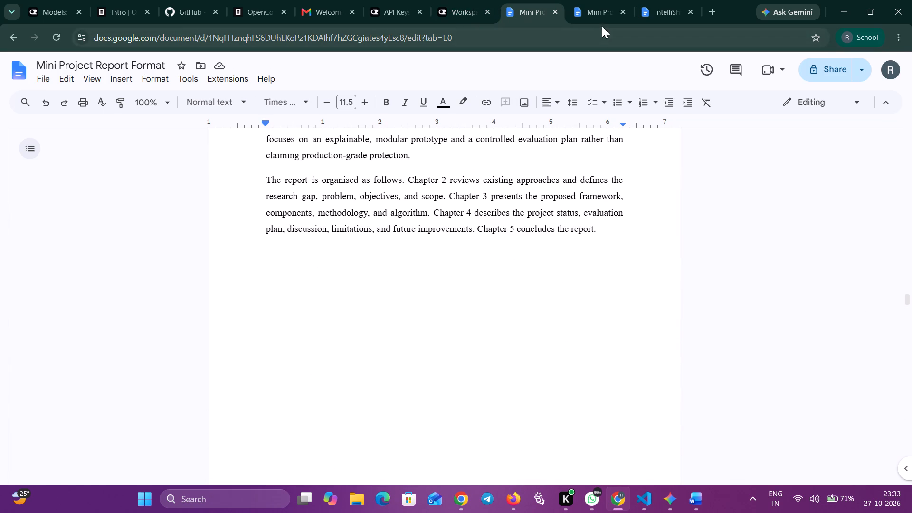
# Copy the Chapter 3 content from 3.1 Analysis and Framework through the end of 3.5 Algorithm in the IntelliShield_Mini_Project_Report-1 document.
pyautogui.click(637, 11)
pyautogui.click(432, 359)
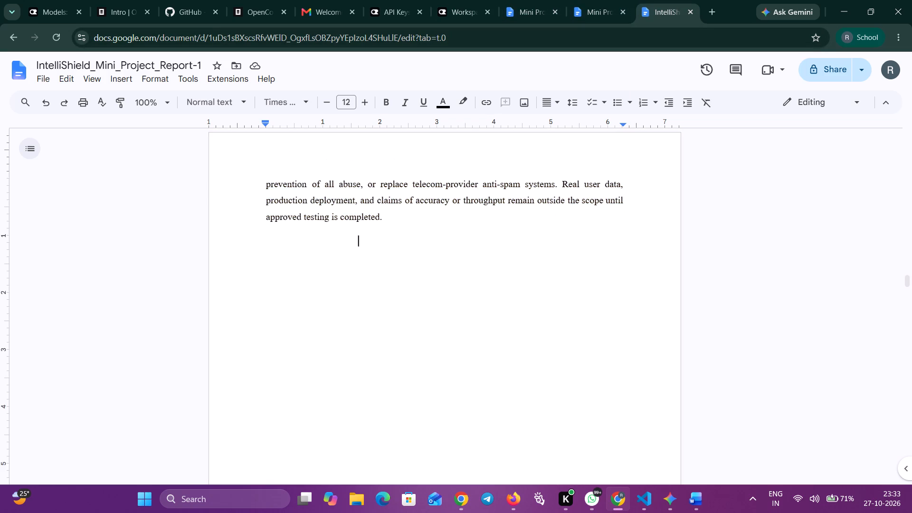
pyautogui.scroll(-9, 432, 359)
pyautogui.scroll(-2, 440, 403)
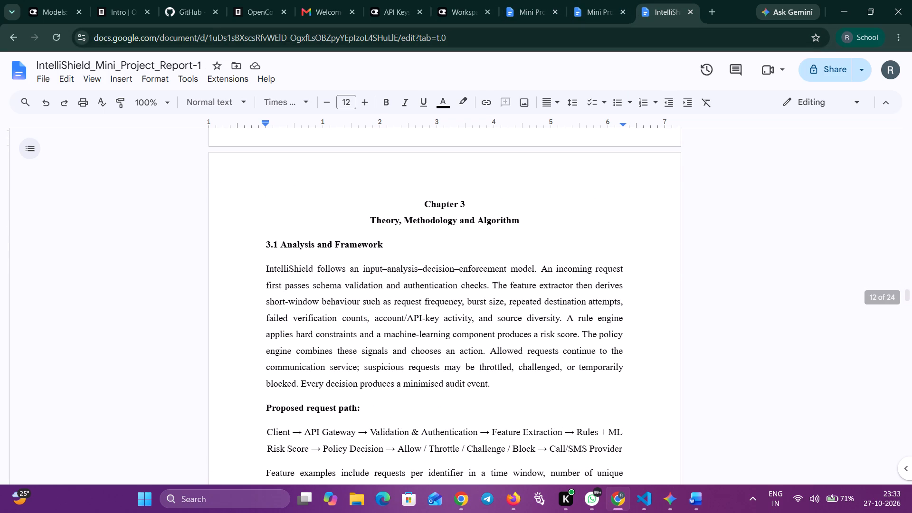
pyautogui.moveTo(266, 248); pyautogui.dragTo(268, 248)
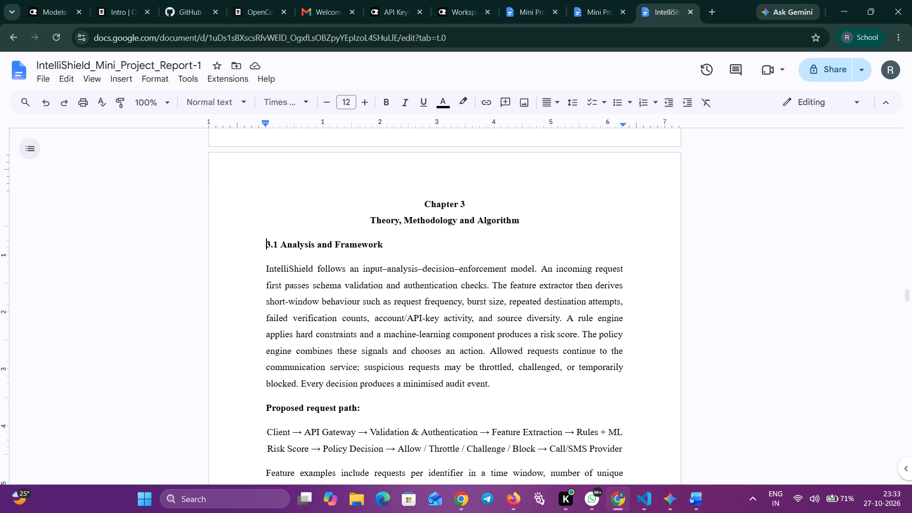
pyautogui.moveTo(268, 248); pyautogui.dragTo(514, 407)
pyautogui.scroll(-2, 374, 350)
pyautogui.scroll(-2, 514, 407)
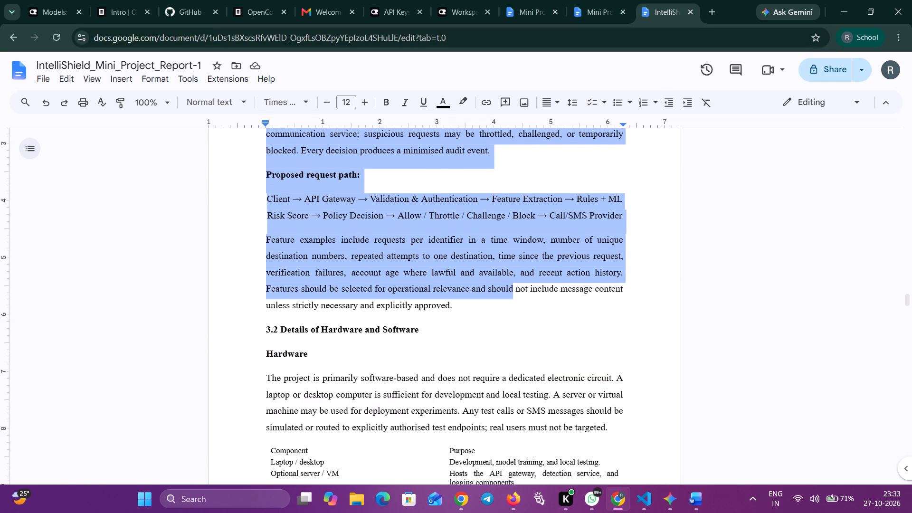
pyautogui.moveTo(514, 407); pyautogui.dragTo(497, 411)
pyautogui.scroll(-4, 514, 407)
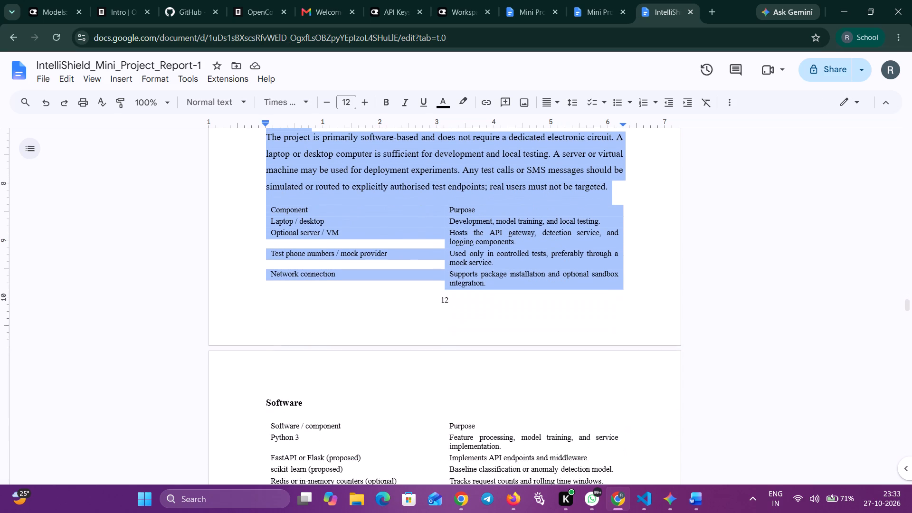
pyautogui.moveTo(497, 411); pyautogui.dragTo(493, 388)
pyautogui.scroll(-2, 492, 389)
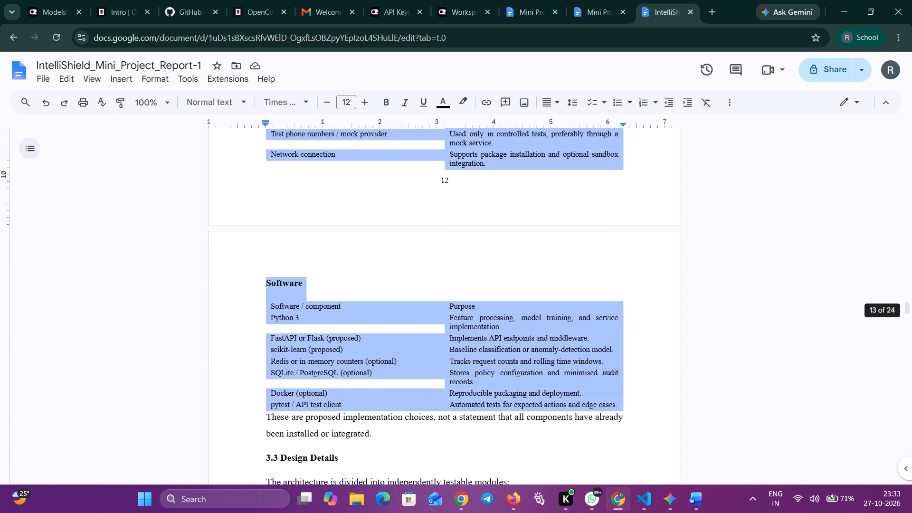
pyautogui.moveTo(493, 388); pyautogui.dragTo(472, 407)
pyautogui.scroll(-3, 493, 388)
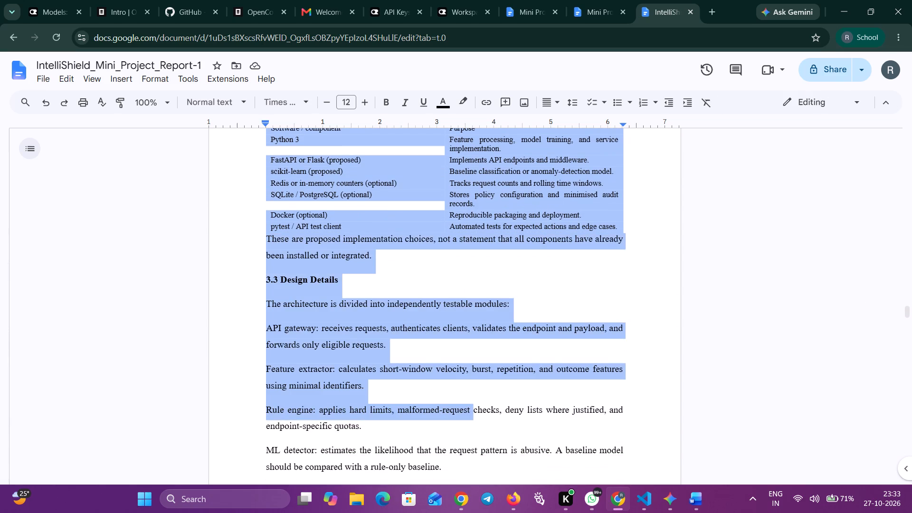
pyautogui.moveTo(472, 407); pyautogui.dragTo(493, 412)
pyautogui.scroll(-6, 472, 413)
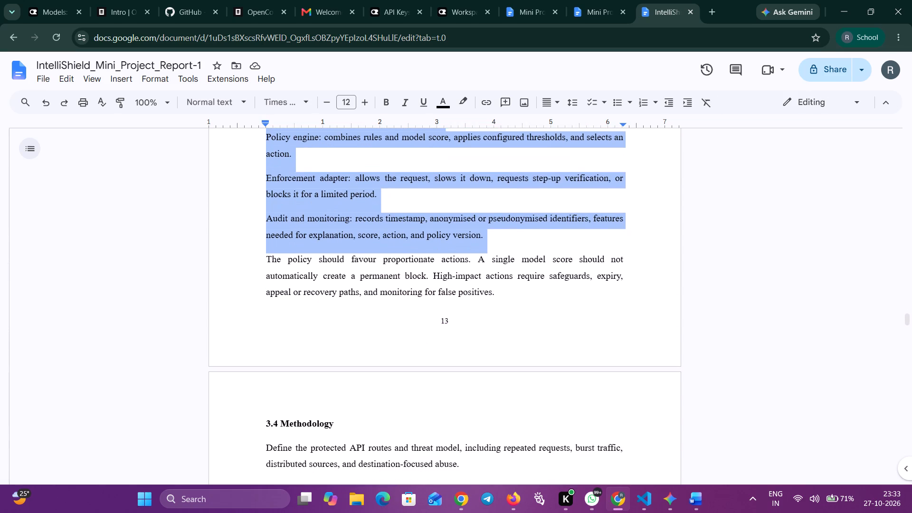
pyautogui.moveTo(493, 412); pyautogui.dragTo(495, 412)
pyautogui.scroll(-6, 493, 409)
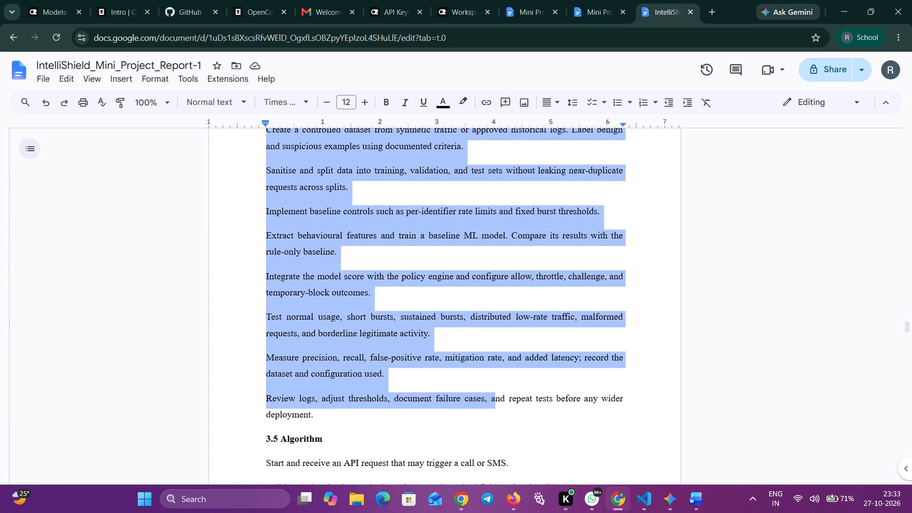
pyautogui.moveTo(495, 412); pyautogui.dragTo(518, 430)
pyautogui.scroll(-4, 495, 412)
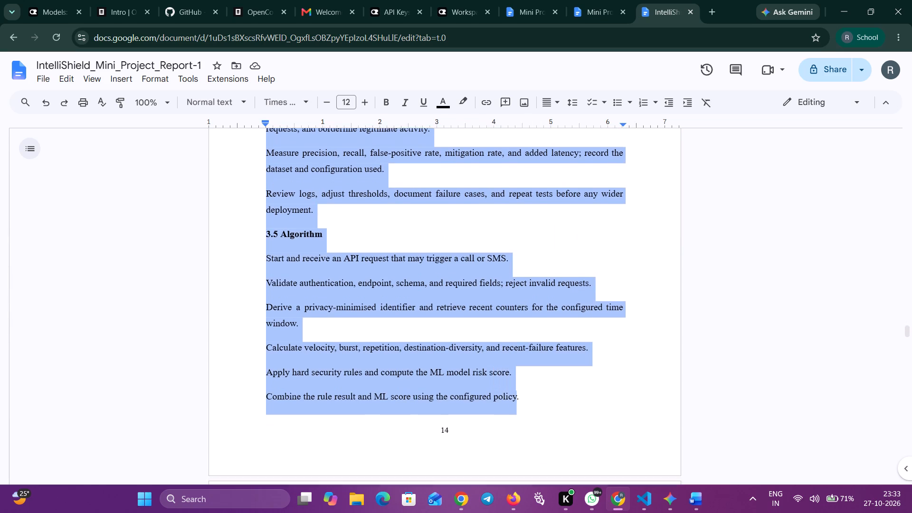
pyautogui.moveTo(518, 430); pyautogui.dragTo(521, 424)
pyautogui.scroll(-6, 518, 431)
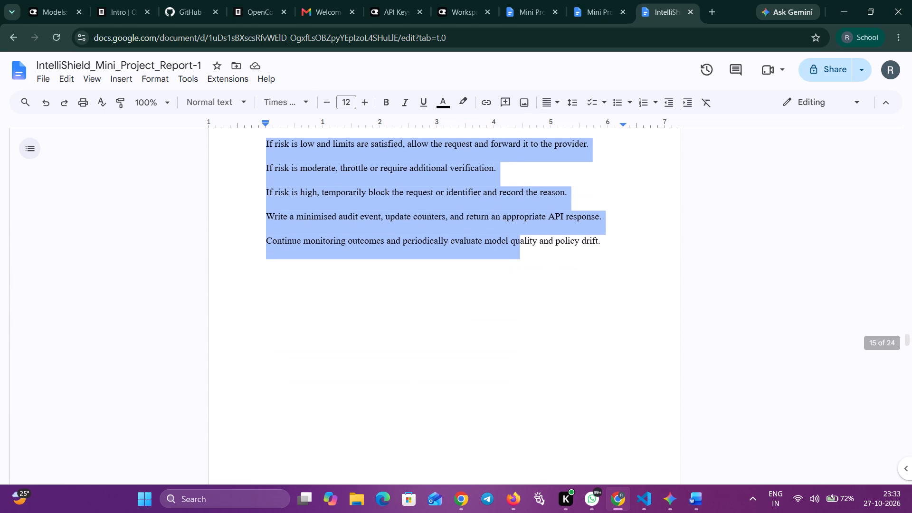
pyautogui.moveTo(521, 424); pyautogui.dragTo(547, 418)
pyautogui.scroll(-3, 547, 418)
pyautogui.scroll(3, 547, 418)
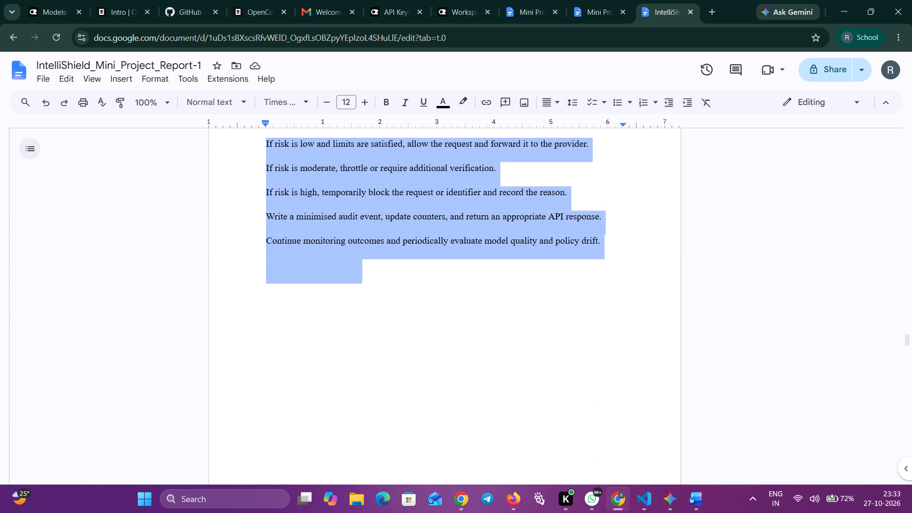
pyautogui.moveTo(547, 418); pyautogui.dragTo(547, 415)
pyautogui.hotkey('ctrl', 'c')
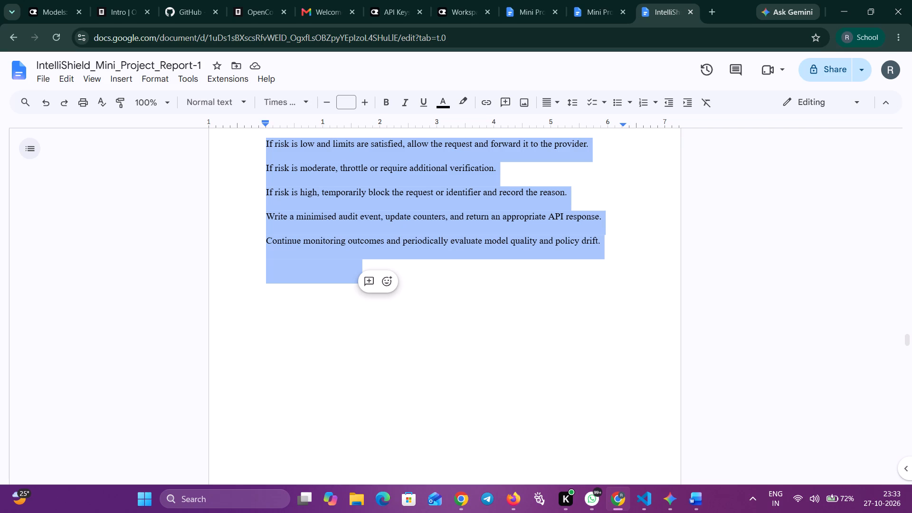
# Paste the copied sections 3.1 to 3.5 under the Theory, Methodology and Algorithm heading of Chapter 3 in the Mini Project Report Format document.
pyautogui.click(537, 6)
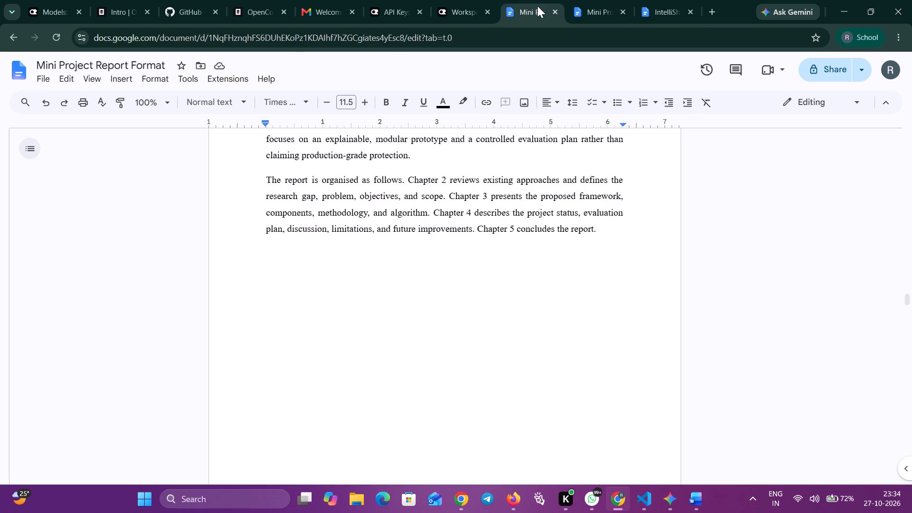
pyautogui.scroll(-8, 449, 274)
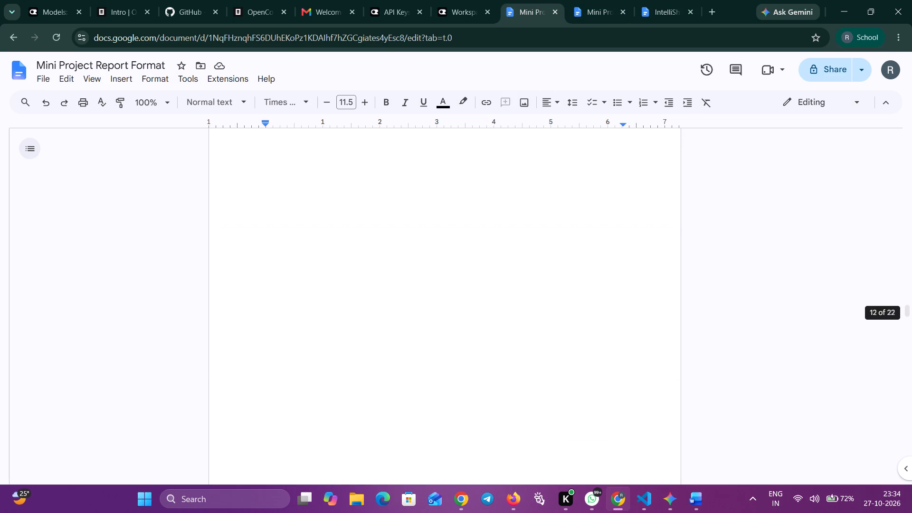
pyautogui.scroll(-16, 449, 274)
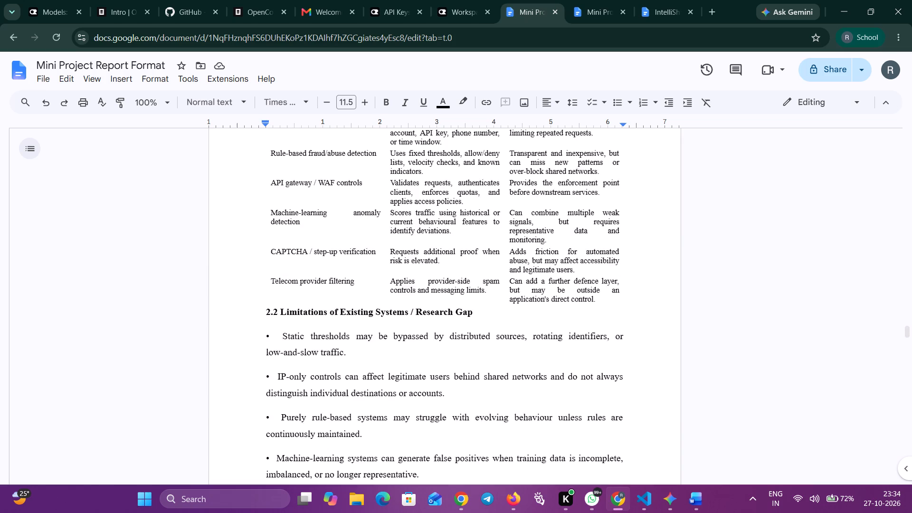
pyautogui.scroll(-20, 450, 271)
pyautogui.scroll(3, 450, 271)
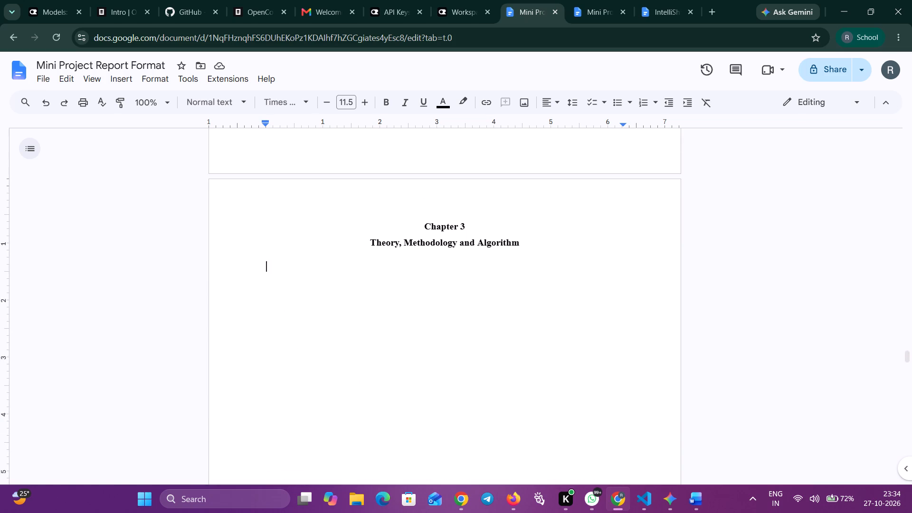
pyautogui.scroll(2, 450, 271)
pyautogui.hotkey('ctrl', 'v')
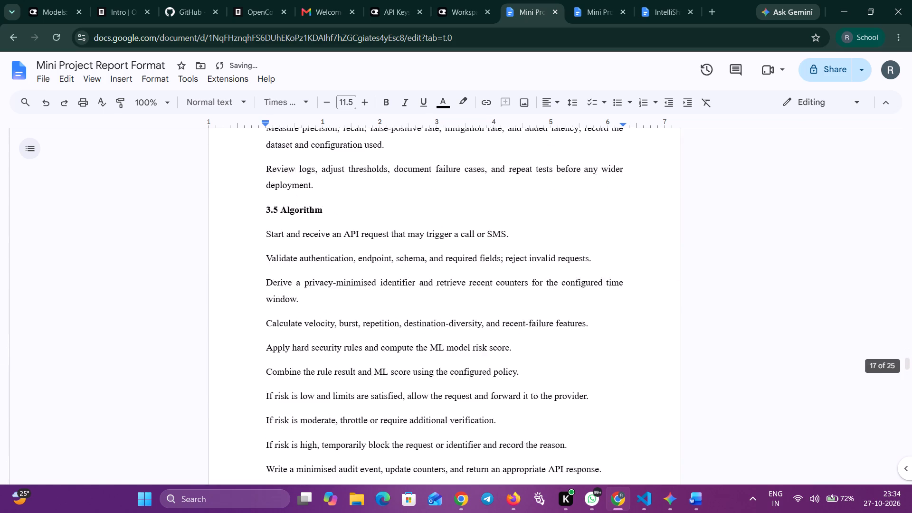
# Review the pasted Chapter 3 sections and the template's Report on the Present Investigation chapter that follows them.
pyautogui.scroll(13, 450, 271)
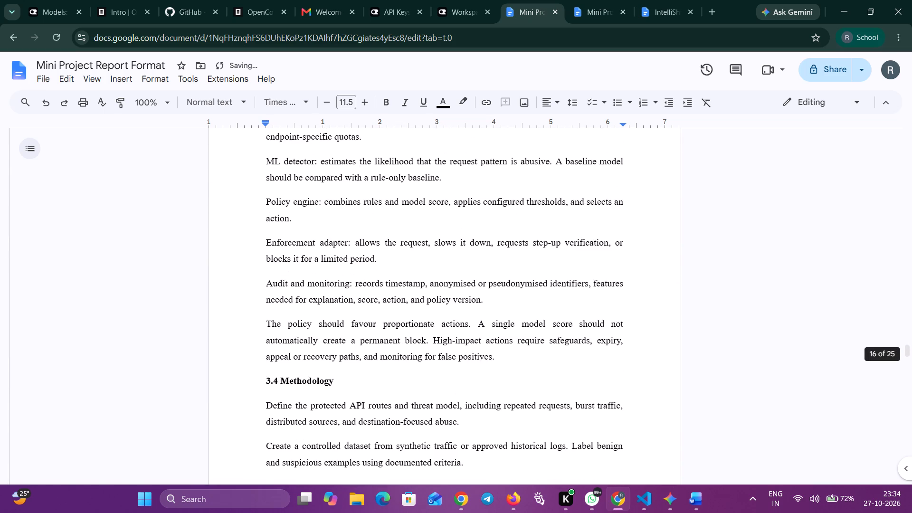
pyautogui.scroll(17, 450, 265)
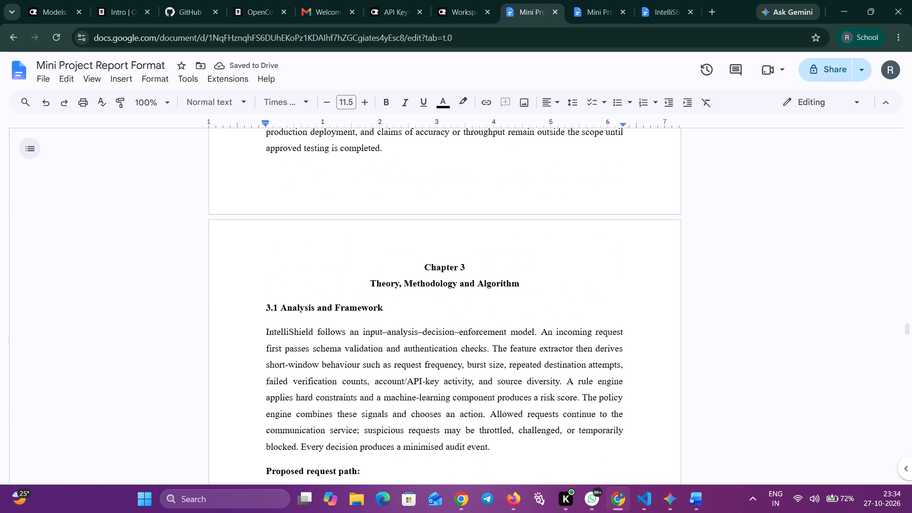
pyautogui.scroll(4, 450, 263)
pyautogui.scroll(-20, 450, 263)
pyautogui.scroll(-4, 450, 263)
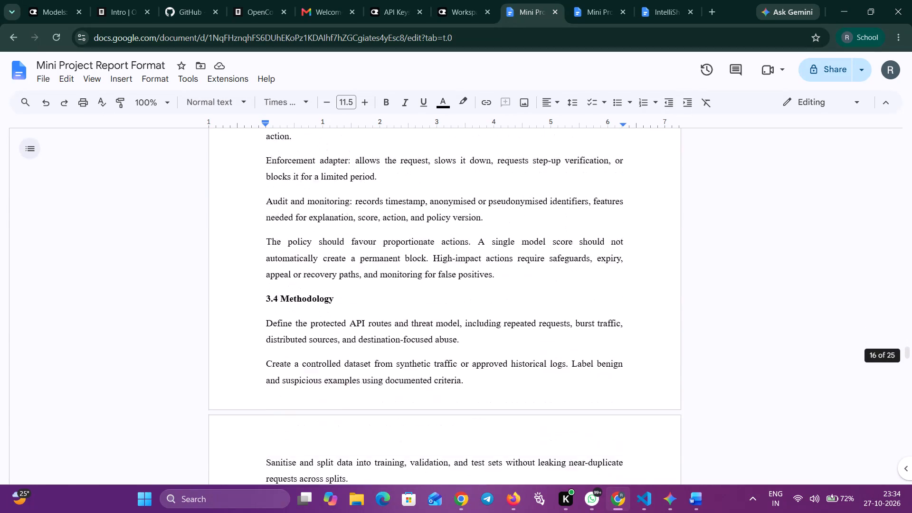
pyautogui.scroll(-19, 450, 263)
pyautogui.scroll(-5, 450, 263)
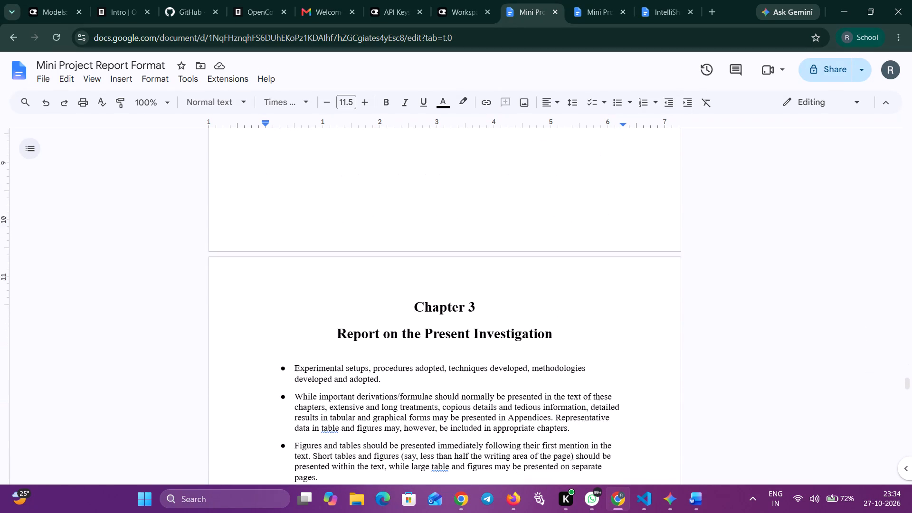
pyautogui.scroll(-5, 450, 262)
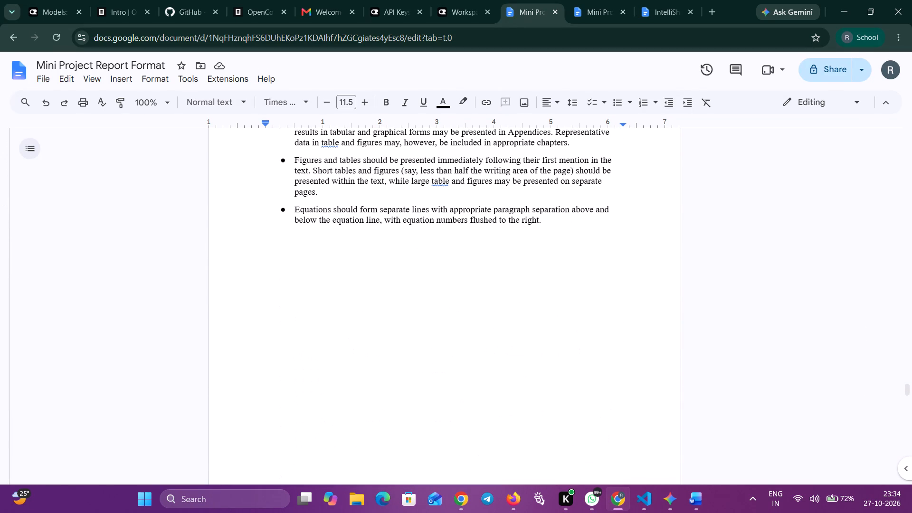
# Examine Chapter 3 and the start of Chapter 4 Result and Discussion in the IntelliShield_Mini_Project_Report-1 document.
pyautogui.click(649, 14)
pyautogui.click(498, 463)
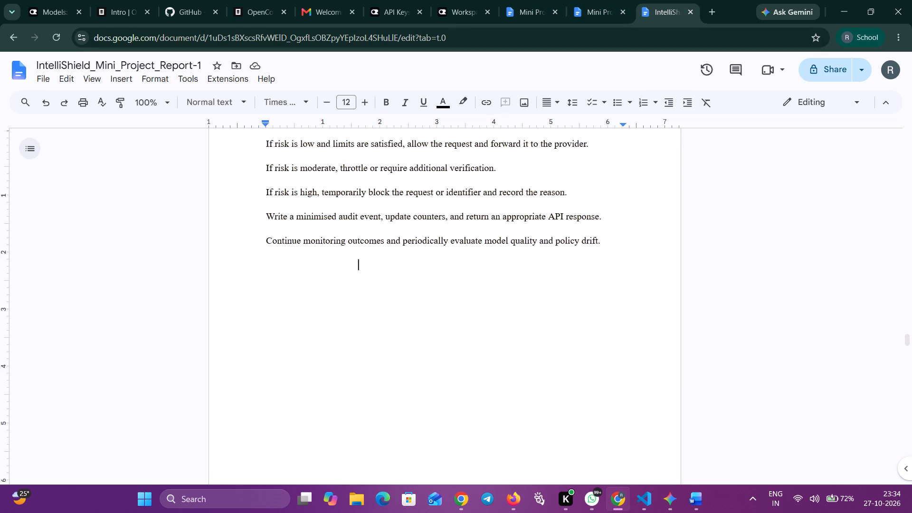
pyautogui.scroll(-12, 498, 463)
pyautogui.scroll(3, 498, 463)
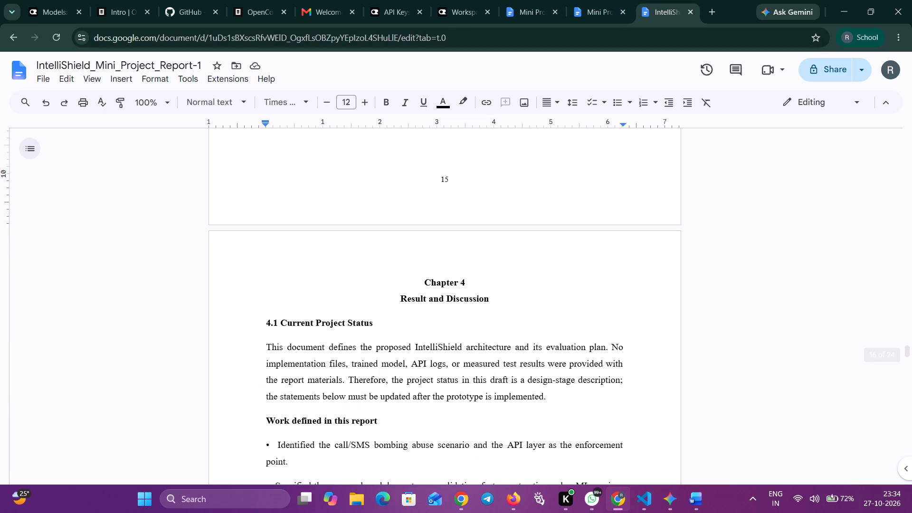
pyautogui.scroll(19, 498, 463)
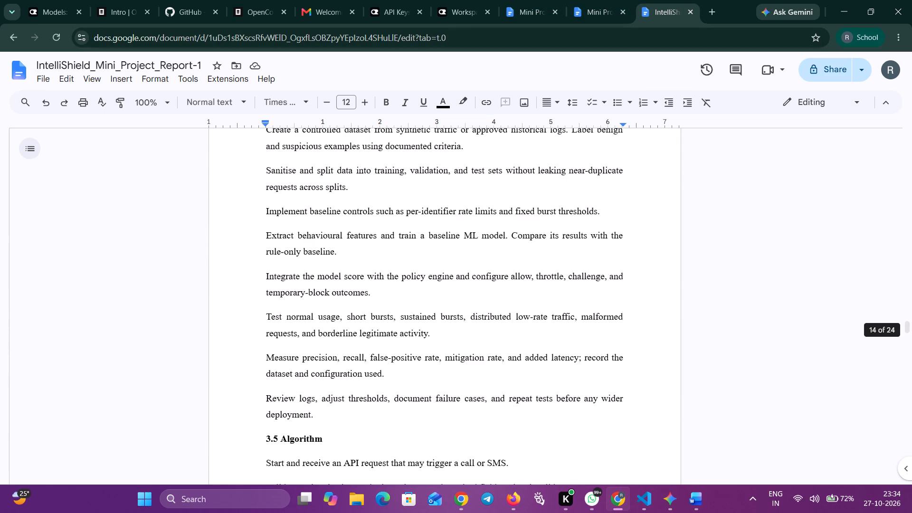
pyautogui.scroll(12, 498, 462)
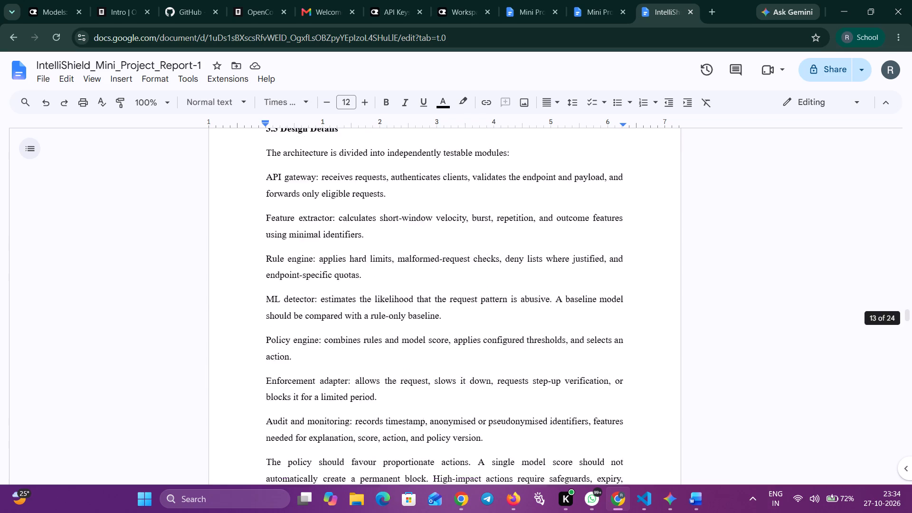
pyautogui.scroll(9, 498, 462)
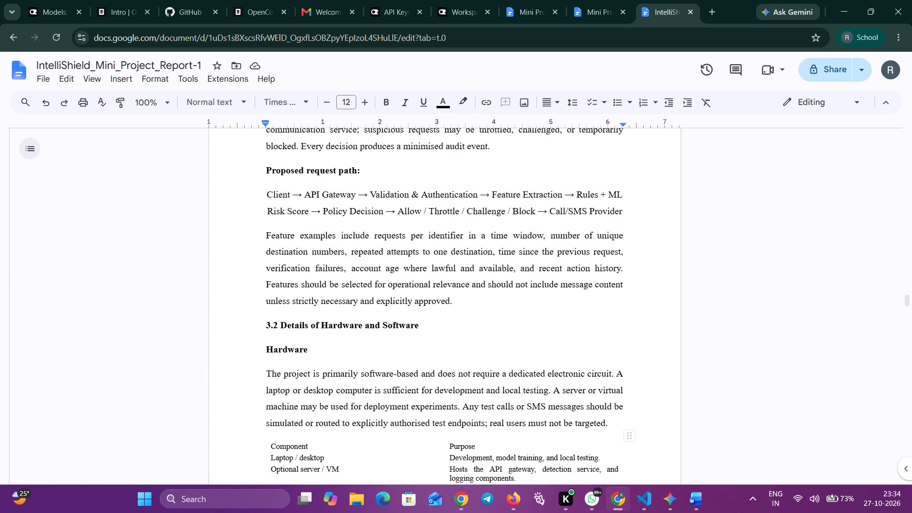
pyautogui.scroll(-20, 498, 461)
pyautogui.scroll(-14, 498, 461)
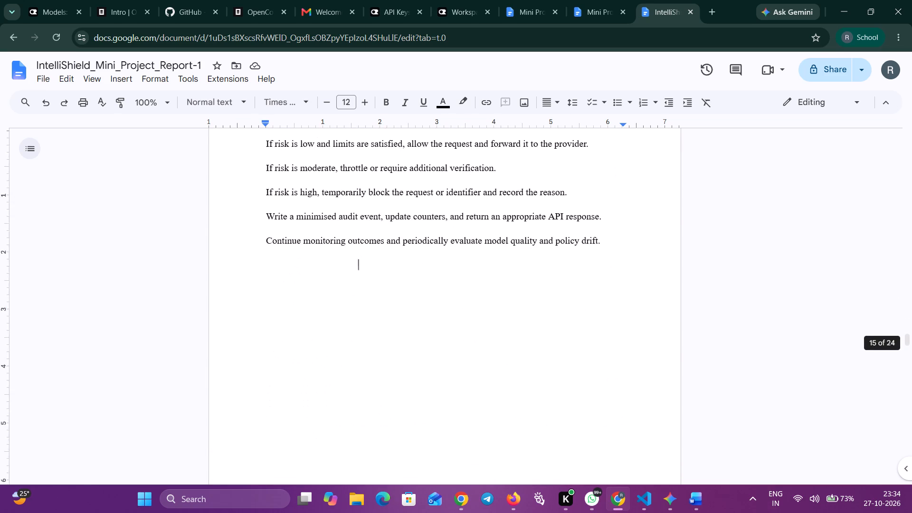
pyautogui.scroll(-10, 498, 461)
pyautogui.scroll(3, 498, 461)
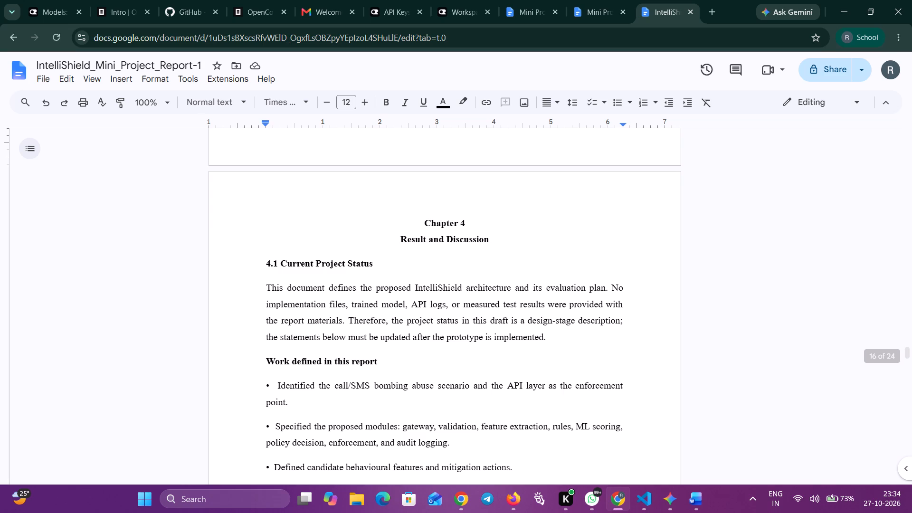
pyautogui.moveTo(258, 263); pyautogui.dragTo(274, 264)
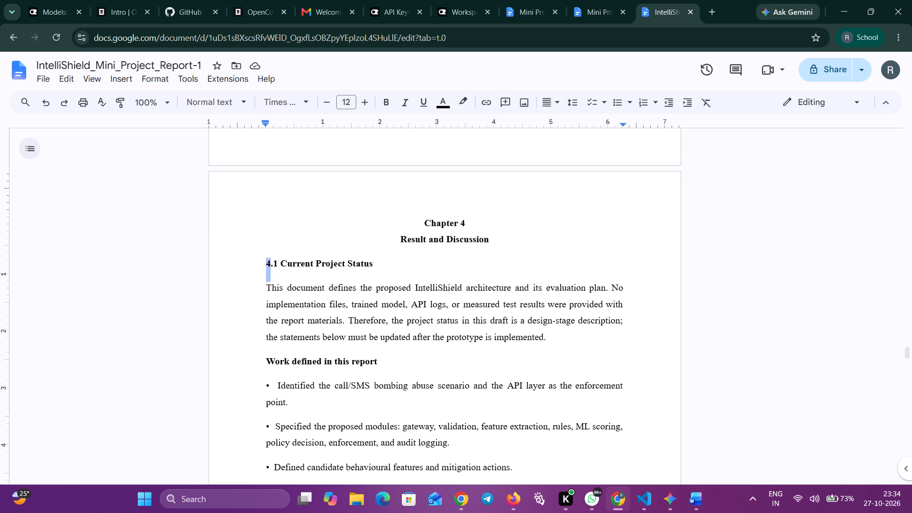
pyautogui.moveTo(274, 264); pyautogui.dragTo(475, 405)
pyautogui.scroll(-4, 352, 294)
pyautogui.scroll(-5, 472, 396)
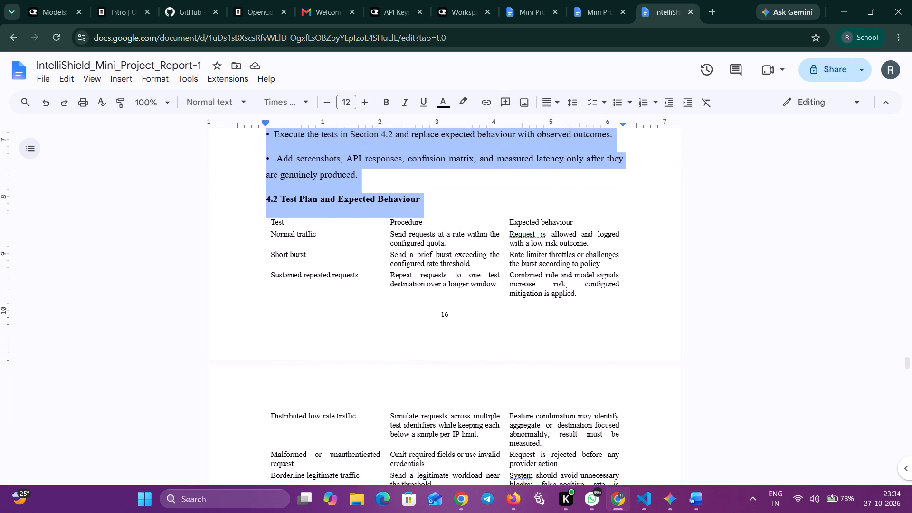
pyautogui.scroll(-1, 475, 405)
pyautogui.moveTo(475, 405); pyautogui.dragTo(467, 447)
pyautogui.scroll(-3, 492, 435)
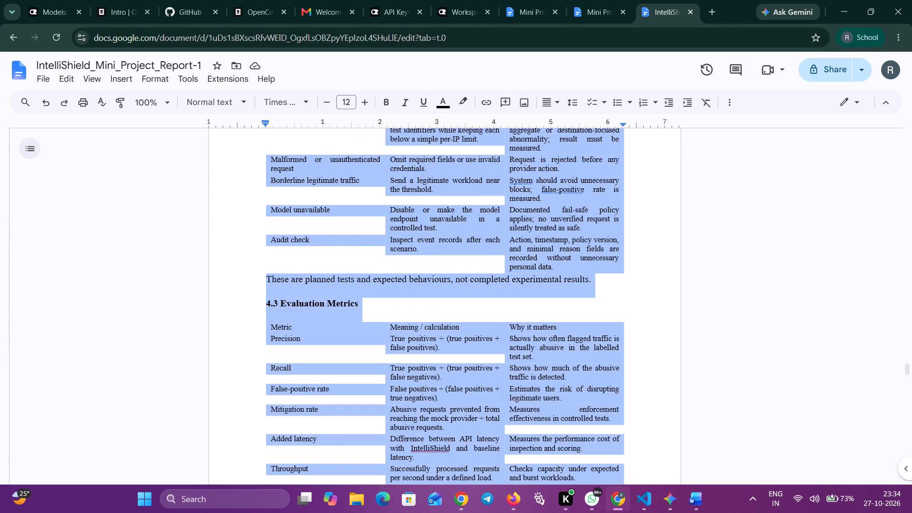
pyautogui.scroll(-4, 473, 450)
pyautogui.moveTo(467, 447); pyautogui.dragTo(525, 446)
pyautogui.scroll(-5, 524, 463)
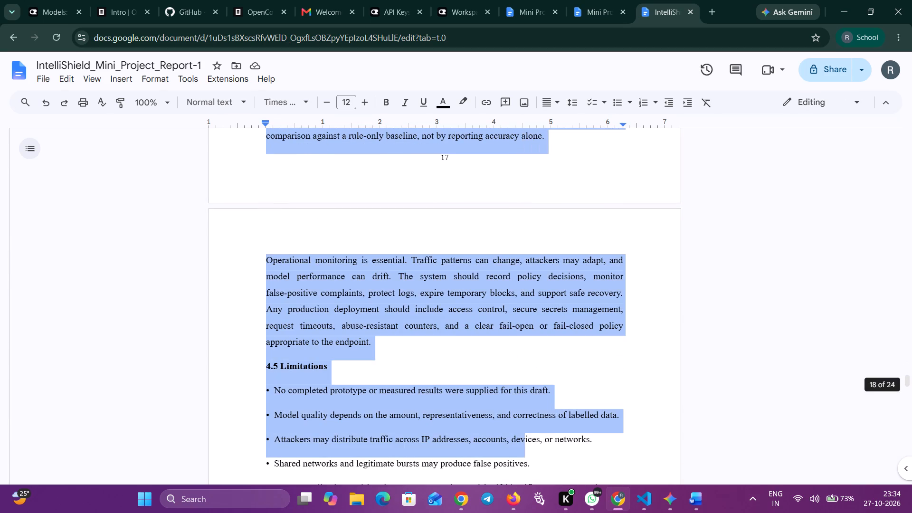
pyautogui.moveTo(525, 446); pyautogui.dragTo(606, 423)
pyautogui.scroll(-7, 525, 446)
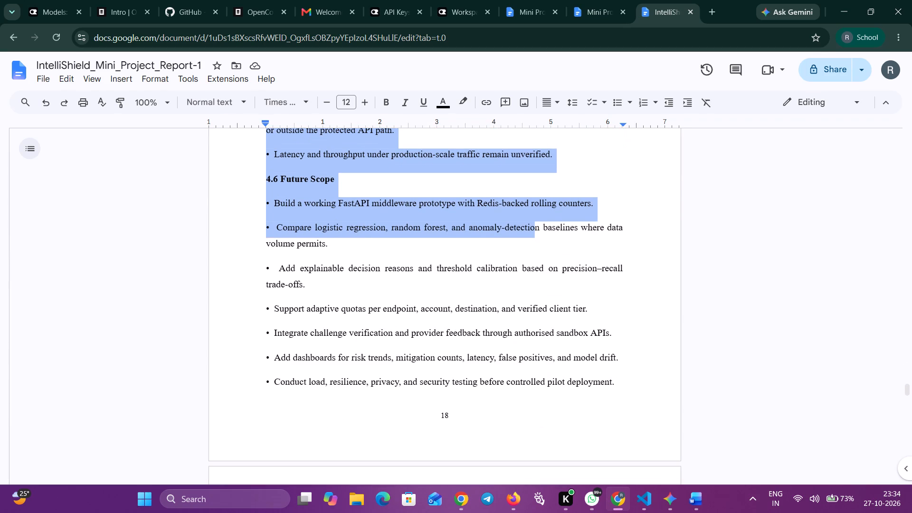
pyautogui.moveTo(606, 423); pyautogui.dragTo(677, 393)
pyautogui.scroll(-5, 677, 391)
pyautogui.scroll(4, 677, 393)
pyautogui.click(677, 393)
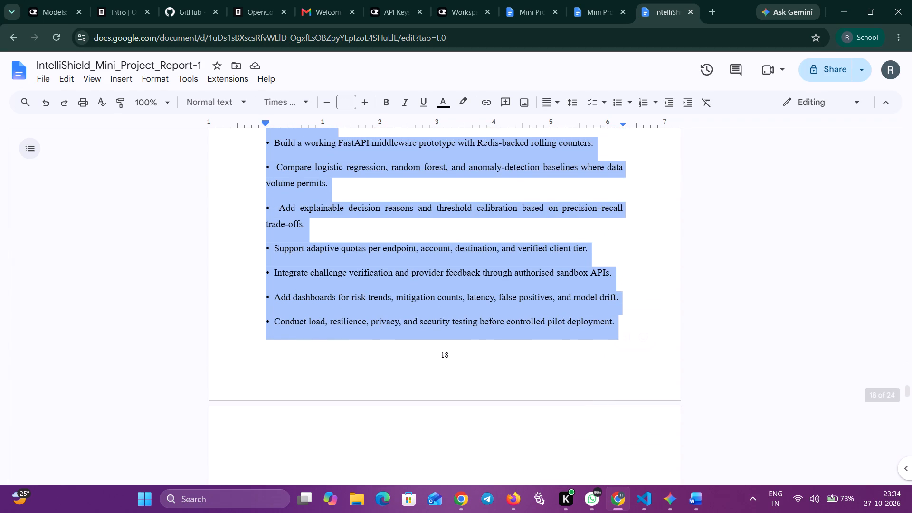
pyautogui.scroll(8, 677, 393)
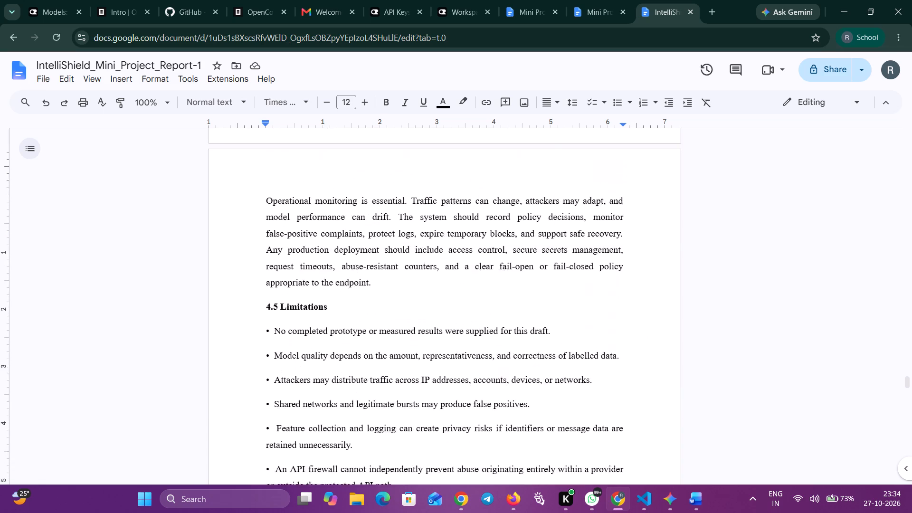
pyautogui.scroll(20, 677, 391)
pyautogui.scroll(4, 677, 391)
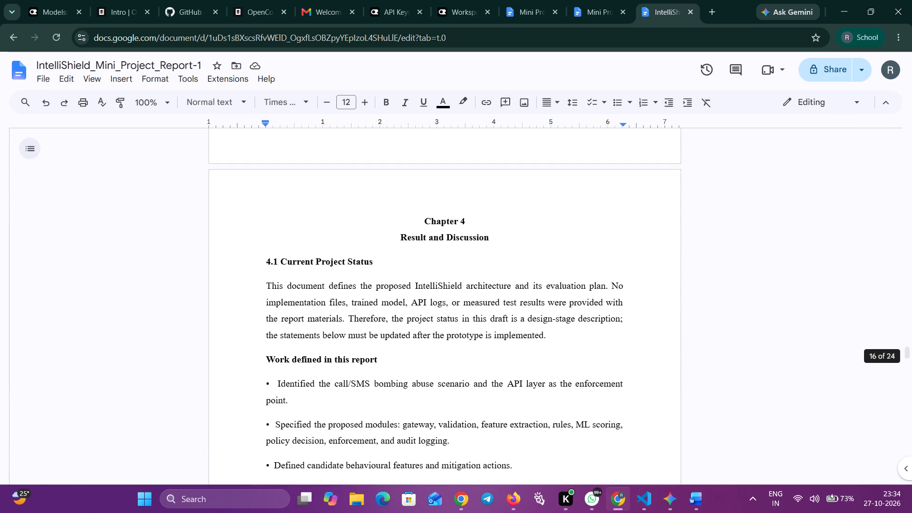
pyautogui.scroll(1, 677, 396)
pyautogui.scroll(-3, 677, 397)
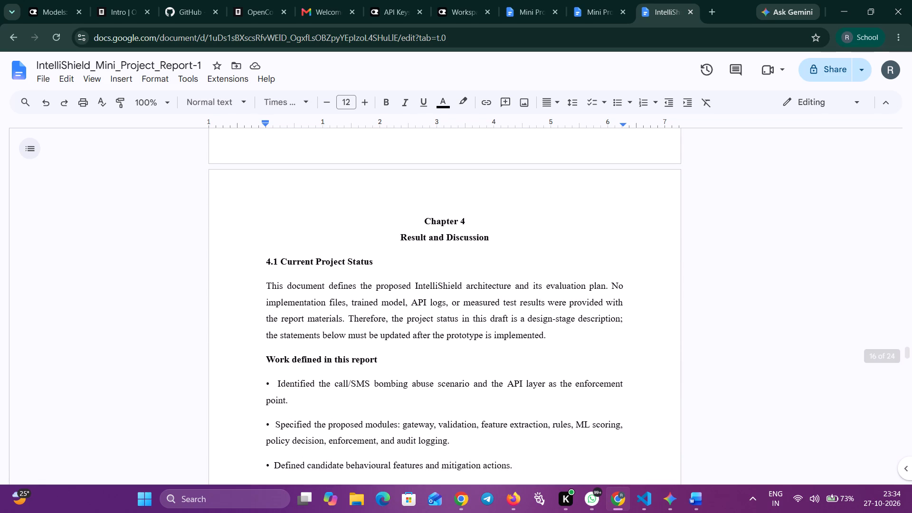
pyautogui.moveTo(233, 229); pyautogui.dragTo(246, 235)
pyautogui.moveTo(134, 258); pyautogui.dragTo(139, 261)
# Copy the Chapter 4 content from 4.1 Current Project Status through the end of 4.6 Future Scope in the IntelliShield_Mini_Project_Report-1 document.
pyautogui.moveTo(230, 263); pyautogui.dragTo(231, 263)
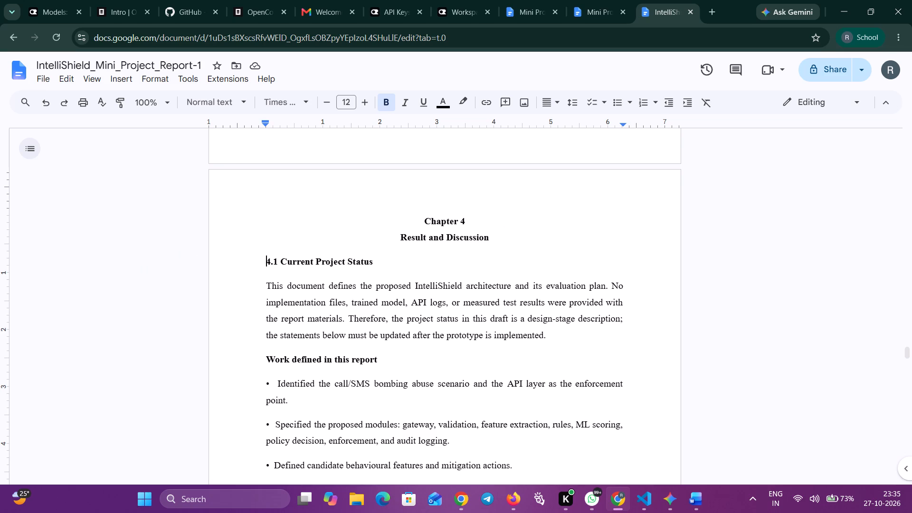
pyautogui.moveTo(231, 263); pyautogui.dragTo(562, 384)
pyautogui.scroll(-4, 386, 362)
pyautogui.scroll(-2, 528, 377)
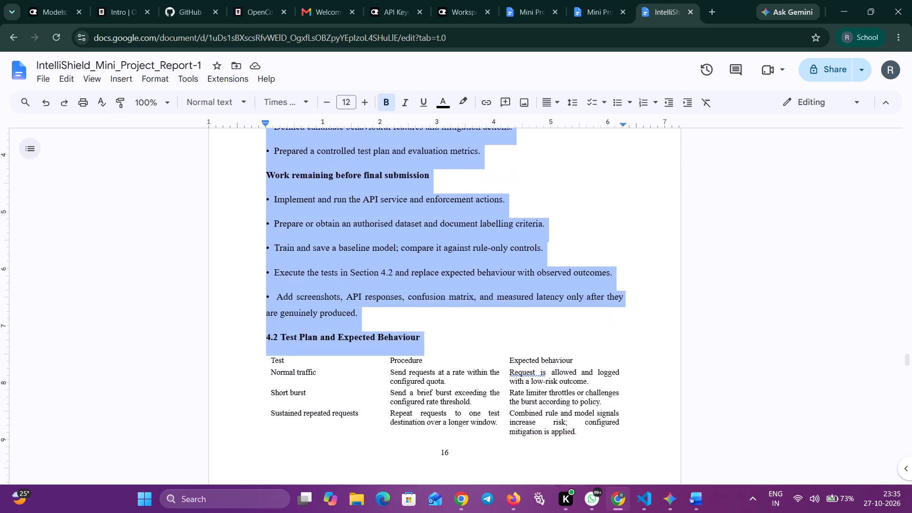
pyautogui.scroll(-2, 562, 384)
pyautogui.moveTo(562, 384); pyautogui.dragTo(575, 367)
pyautogui.scroll(-5, 573, 387)
pyautogui.moveTo(575, 367); pyautogui.dragTo(552, 358)
pyautogui.scroll(-3, 609, 408)
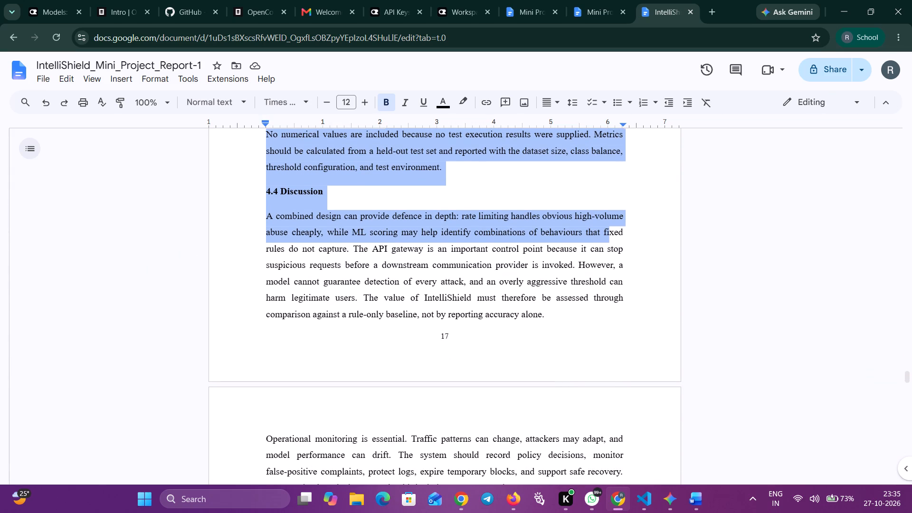
pyautogui.moveTo(552, 358); pyautogui.dragTo(579, 392)
pyautogui.scroll(-4, 575, 382)
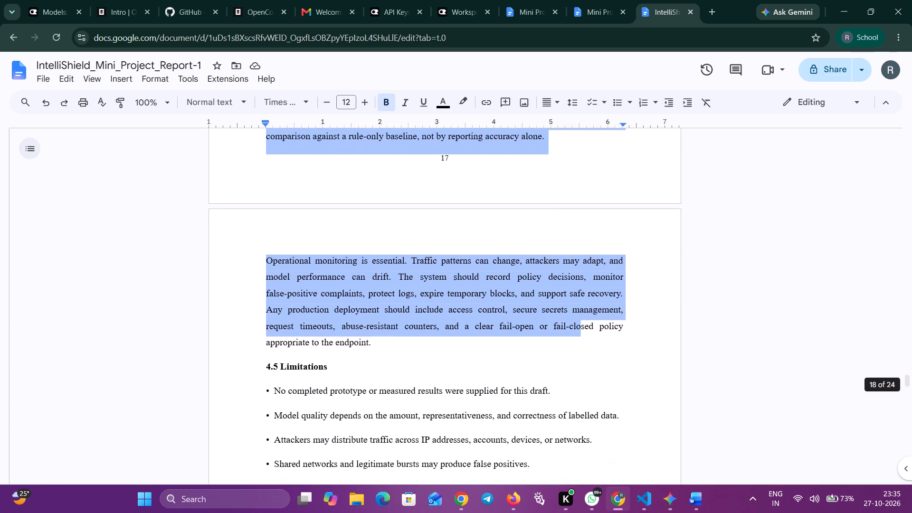
pyautogui.scroll(-3, 579, 392)
pyautogui.moveTo(579, 392); pyautogui.dragTo(607, 424)
pyautogui.scroll(-3, 607, 424)
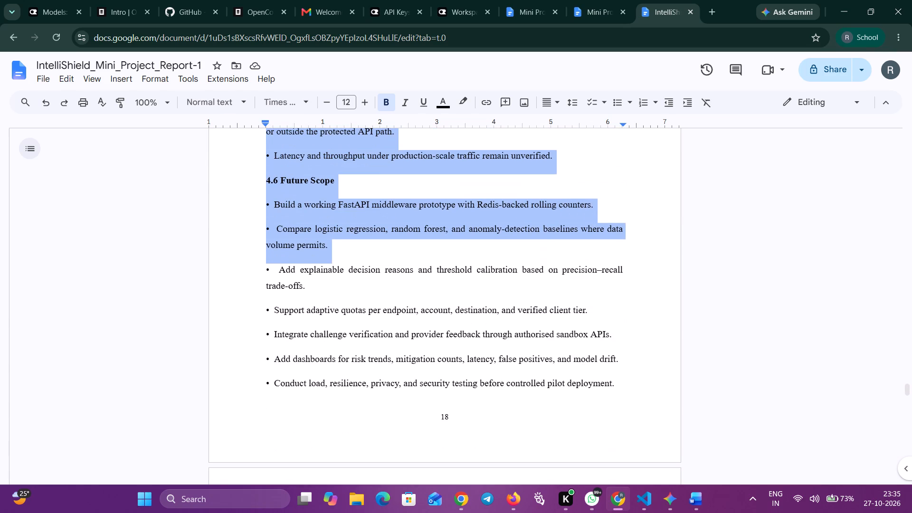
pyautogui.moveTo(607, 424); pyautogui.dragTo(615, 393)
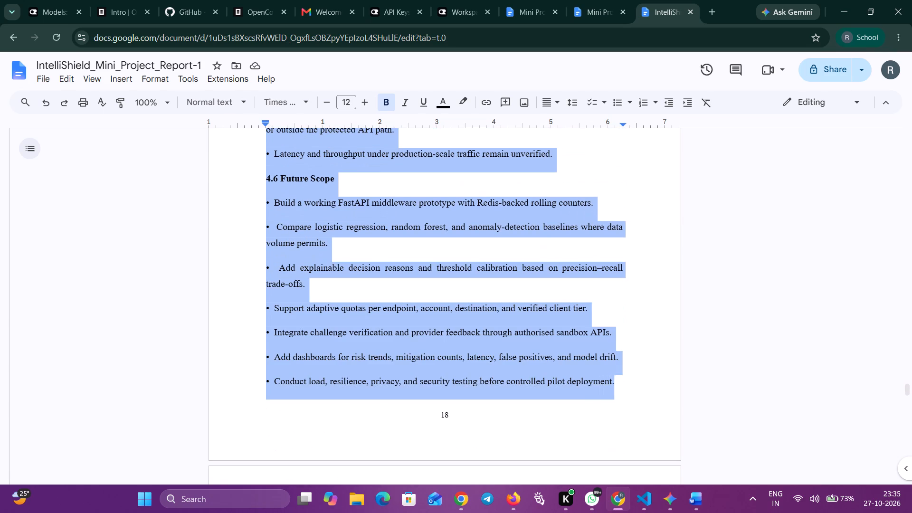
pyautogui.moveTo(615, 393); pyautogui.dragTo(615, 393)
pyautogui.hotkey('ctrl', 'c')
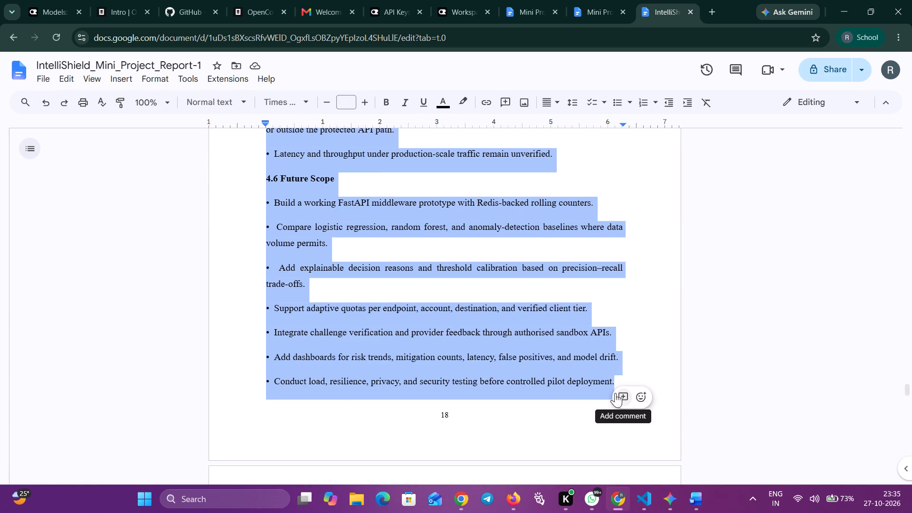
# Replace the placeholder paragraph under Results and Discussions in the Mini Project Report Format document with the copied sections 4.1 to 4.6.
pyautogui.click(525, 17)
pyautogui.scroll(-5, 522, 306)
pyautogui.scroll(-2, 523, 349)
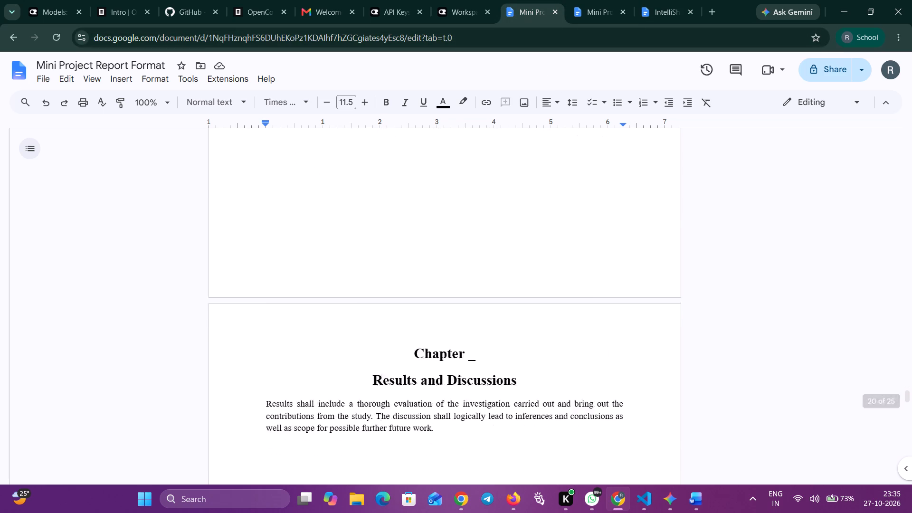
pyautogui.click(523, 349)
pyautogui.click(518, 322)
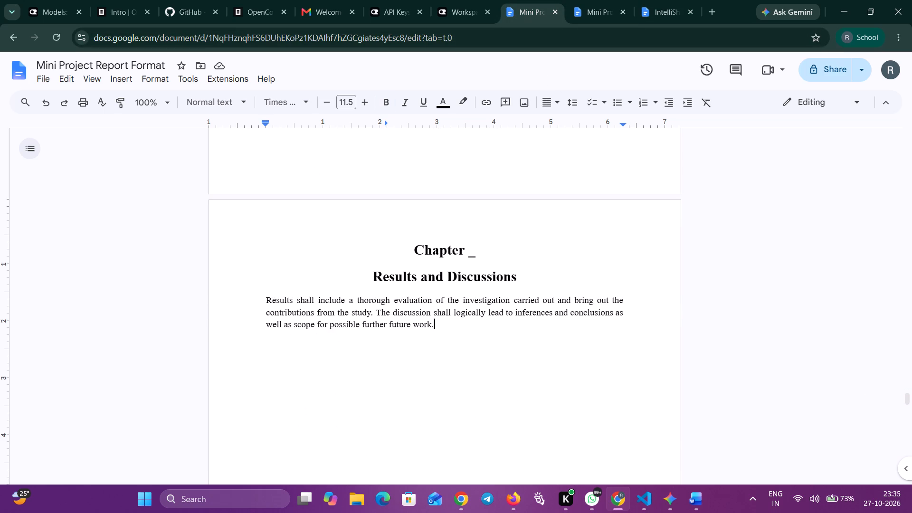
pyautogui.press('BackSpace')
pyautogui.press('BackSpace')
pyautogui.press('BackSpace')
pyautogui.press('BackSpace')
pyautogui.press('BackSpace')
pyautogui.press('BackSpace')
pyautogui.press('BackSpace')
pyautogui.press('BackSpace')
pyautogui.press('BackSpace')
pyautogui.press('BackSpace')
pyautogui.press('BackSpace')
pyautogui.press('BackSpace')
pyautogui.press('BackSpace')
pyautogui.press('BackSpace')
pyautogui.press('BackSpace')
pyautogui.press('BackSpace')
pyautogui.press('BackSpace')
pyautogui.press('BackSpace')
pyautogui.press('BackSpace')
pyautogui.press('BackSpace')
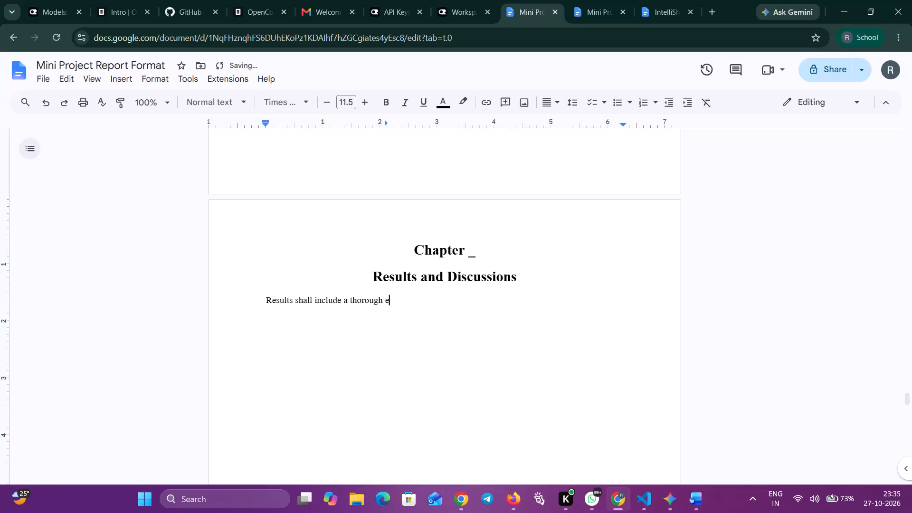
pyautogui.press('BackSpace')
pyautogui.press('BackSpace')
pyautogui.press('BackSpace')
pyautogui.press('BackSpace')
pyautogui.press('BackSpace')
pyautogui.press('BackSpace')
pyautogui.press('BackSpace')
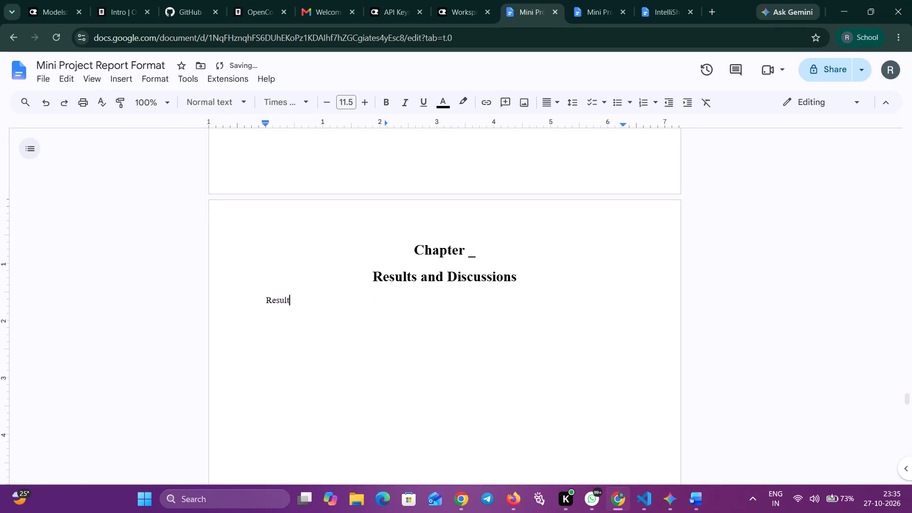
pyautogui.press('BackSpace')
pyautogui.press('BackSpace')
pyautogui.press('BackSpace')
pyautogui.press('BackSpace')
pyautogui.press('BackSpace')
pyautogui.press('BackSpace')
pyautogui.hotkey('ctrl', 'v')
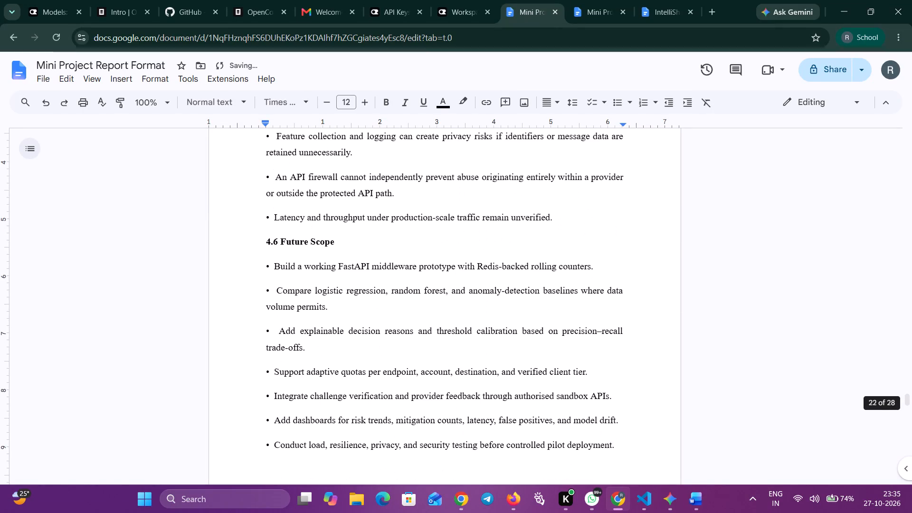
# Copy the Chapter 5 text from the Conclusion heading through its last paragraph in the IntelliShield_Mini_Project_Report-1 document.
pyautogui.scroll(-16, 518, 317)
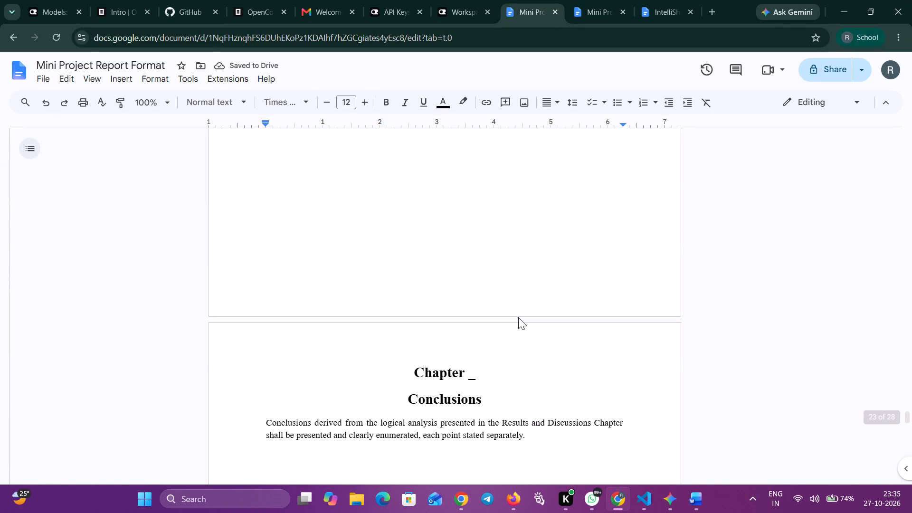
pyautogui.scroll(-2, 518, 317)
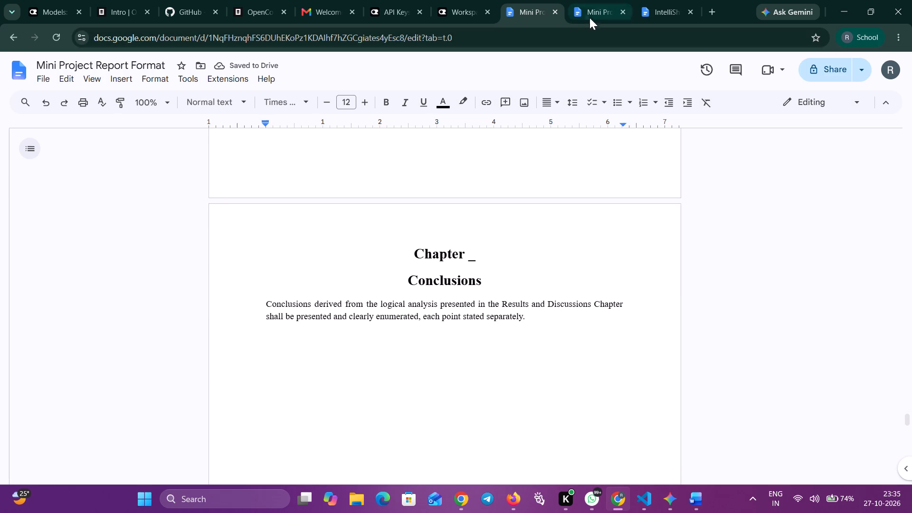
pyautogui.click(648, 15)
pyautogui.scroll(-4, 579, 345)
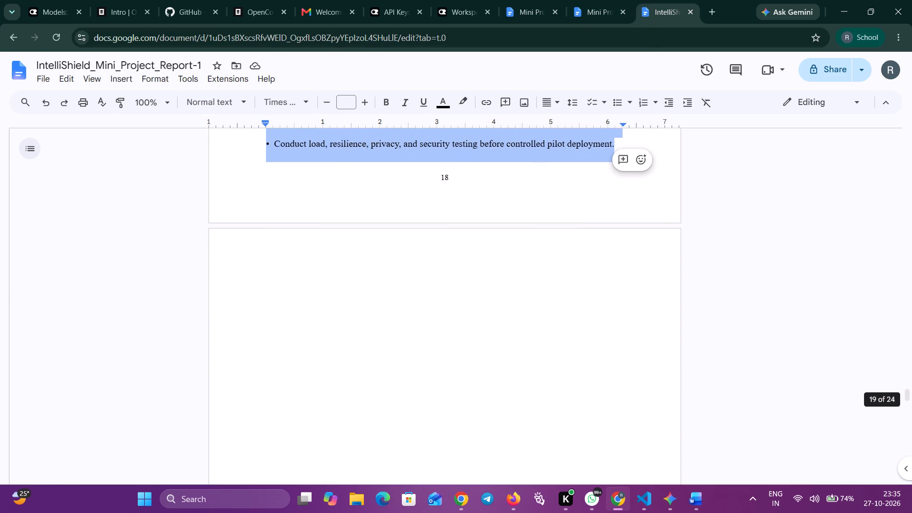
pyautogui.click(579, 345)
pyautogui.scroll(-11, 579, 346)
pyautogui.scroll(1, 579, 350)
pyautogui.scroll(-1, 579, 350)
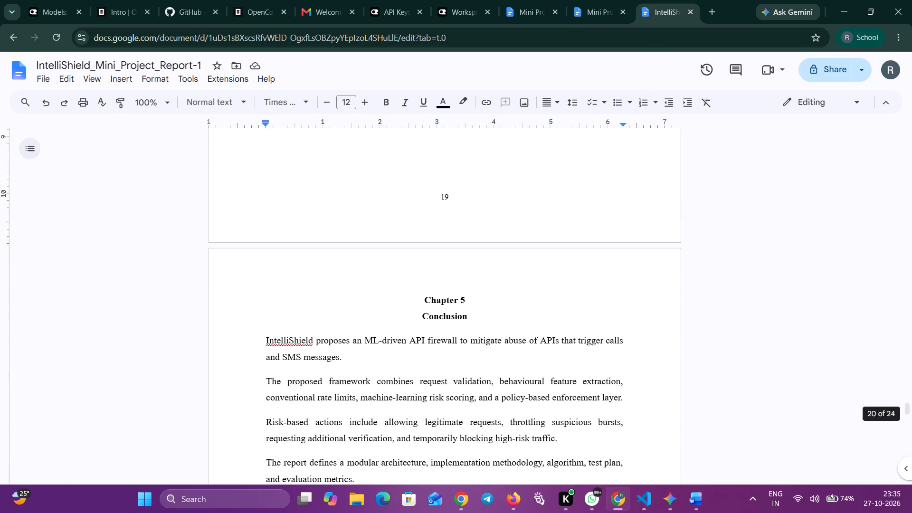
pyautogui.scroll(-7, 579, 350)
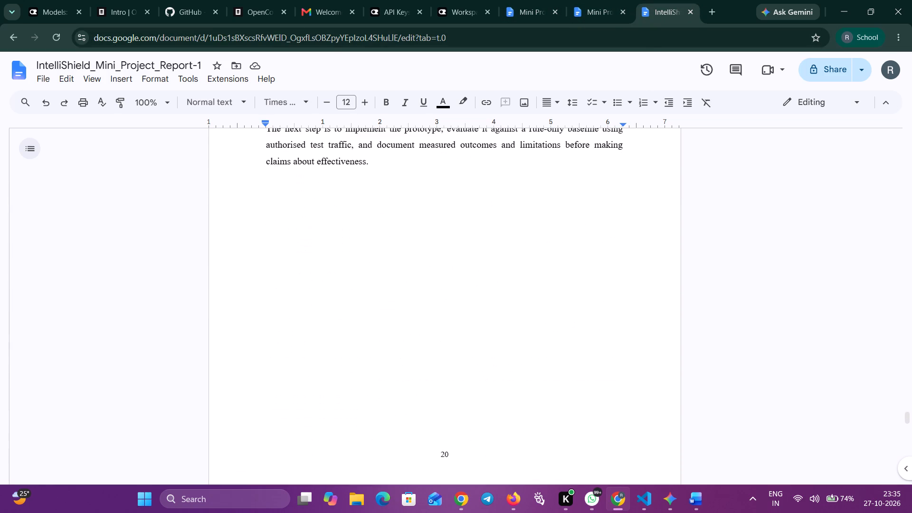
pyautogui.scroll(-4, 579, 350)
pyautogui.scroll(4, 579, 350)
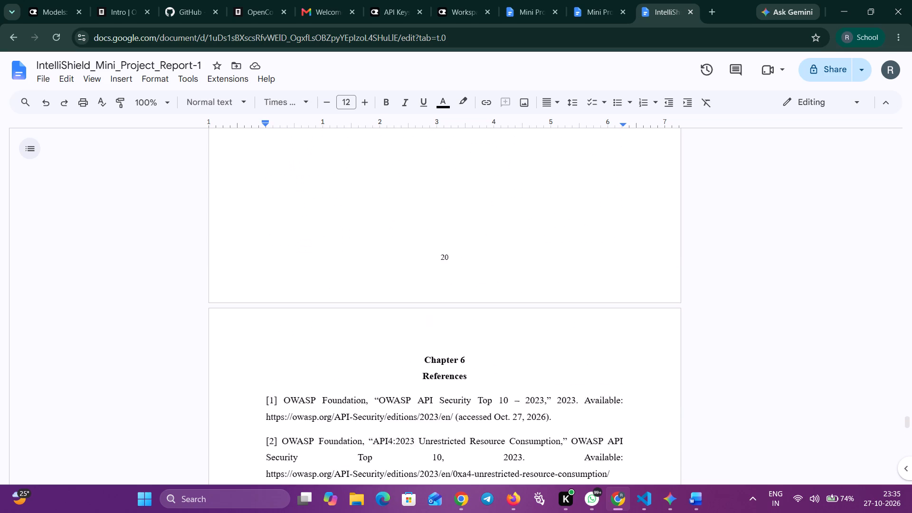
pyautogui.scroll(5, 579, 350)
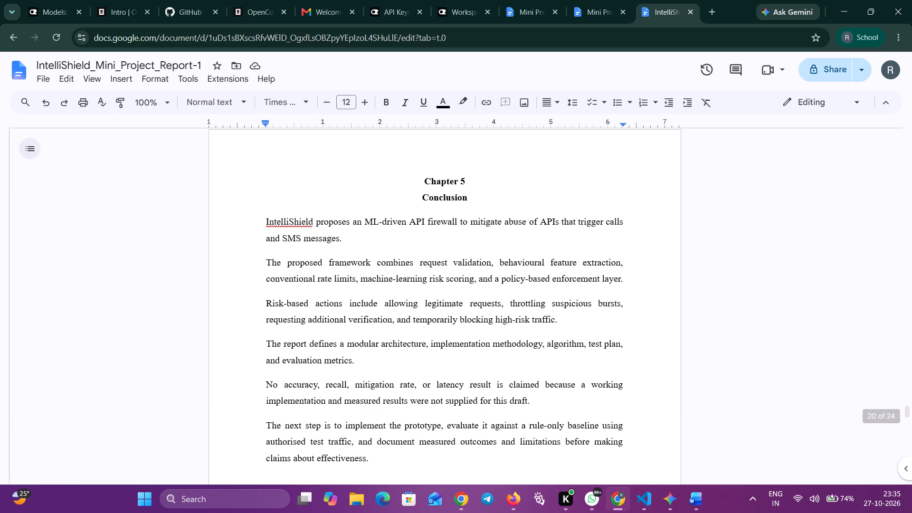
pyautogui.moveTo(264, 213); pyautogui.dragTo(264, 213)
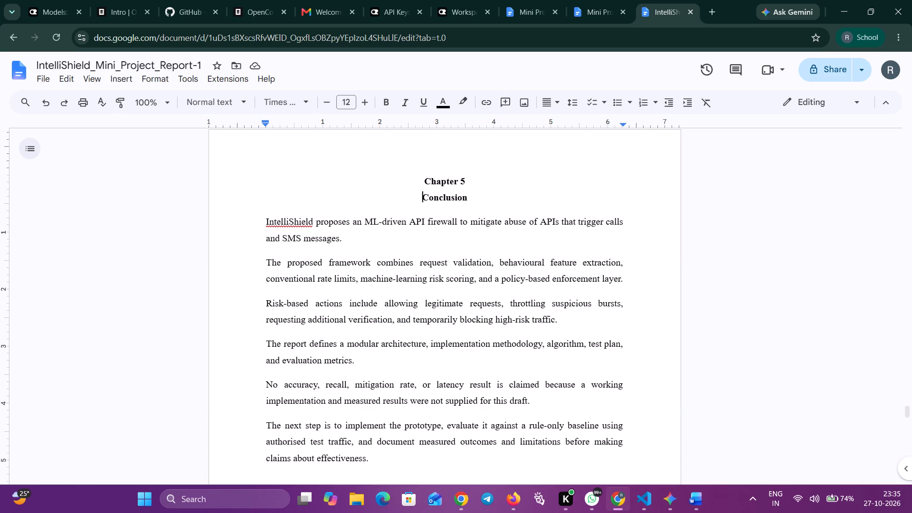
pyautogui.moveTo(264, 213); pyautogui.dragTo(494, 384)
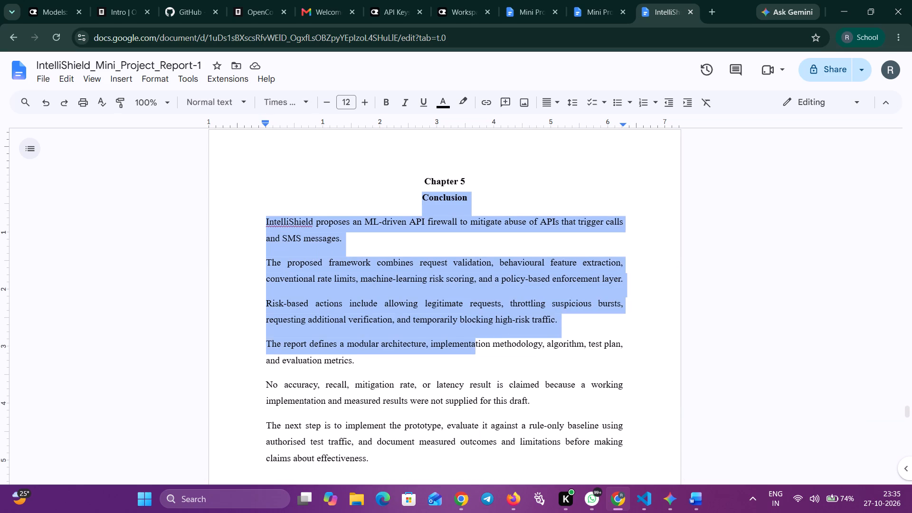
pyautogui.moveTo(494, 384); pyautogui.dragTo(505, 247)
pyautogui.scroll(1, 505, 247)
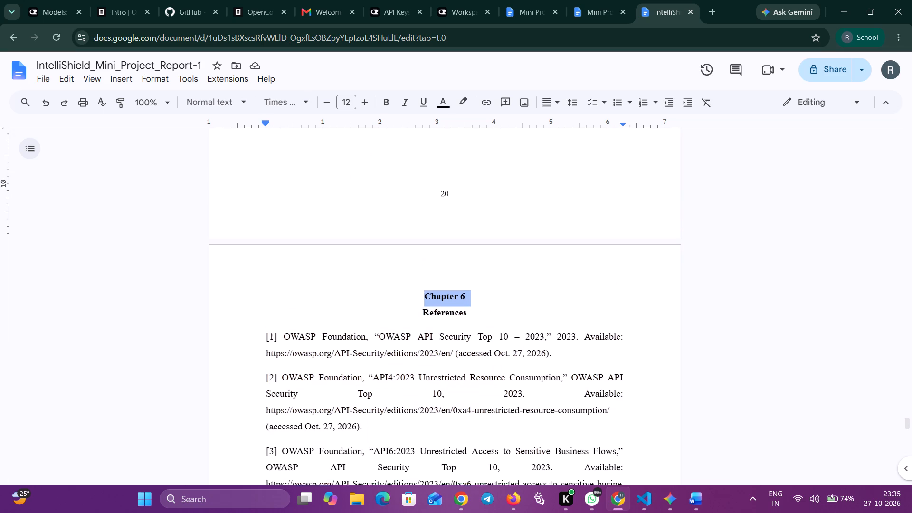
pyautogui.scroll(1, 505, 247)
pyautogui.moveTo(505, 247); pyautogui.dragTo(506, 241)
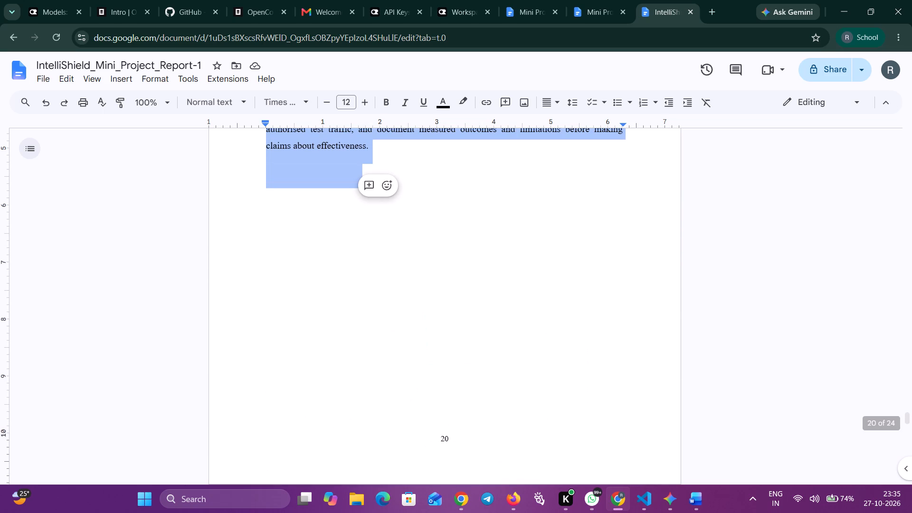
pyautogui.hotkey('ctrl', 'c')
# Replace the placeholder paragraph under Conclusions in the Mini Project Report Format document with the copied Chapter 5 text.
pyautogui.click(536, 20)
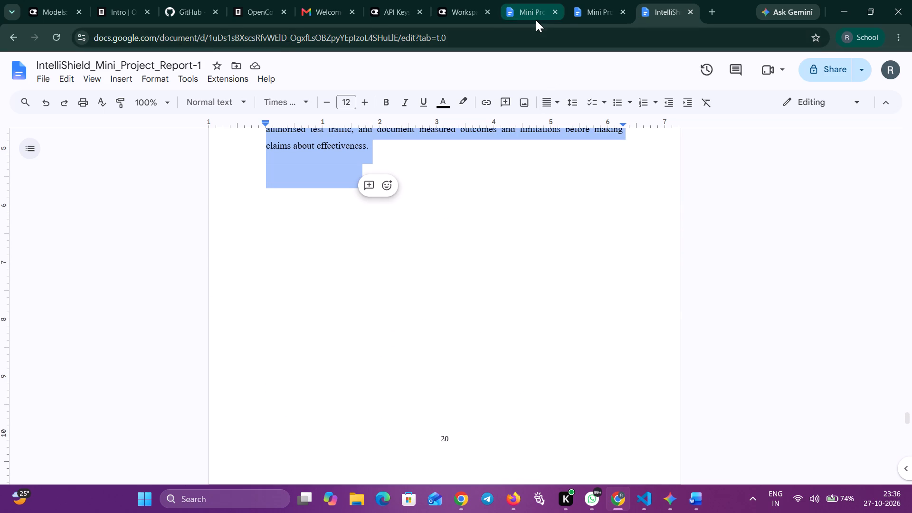
pyautogui.click(579, 307)
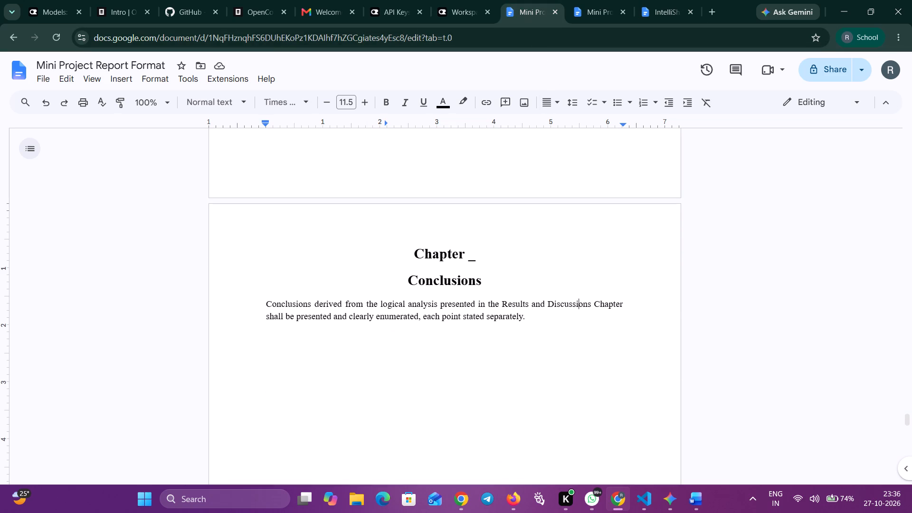
pyautogui.moveTo(561, 319); pyautogui.dragTo(553, 325)
pyautogui.press('BackSpace')
pyautogui.press('BackSpace')
pyautogui.press('BackSpace')
pyautogui.press('BackSpace')
pyautogui.press('BackSpace')
pyautogui.press('BackSpace')
pyautogui.press('BackSpace')
pyautogui.press('BackSpace')
pyautogui.press('BackSpace')
pyautogui.press('BackSpace')
pyautogui.press('BackSpace')
pyautogui.press('BackSpace')
pyautogui.press('BackSpace')
pyautogui.press('BackSpace')
pyautogui.press('BackSpace')
pyautogui.press('BackSpace')
pyautogui.press('BackSpace')
pyautogui.press('BackSpace')
pyautogui.press('BackSpace')
pyautogui.press('BackSpace')
pyautogui.press('BackSpace')
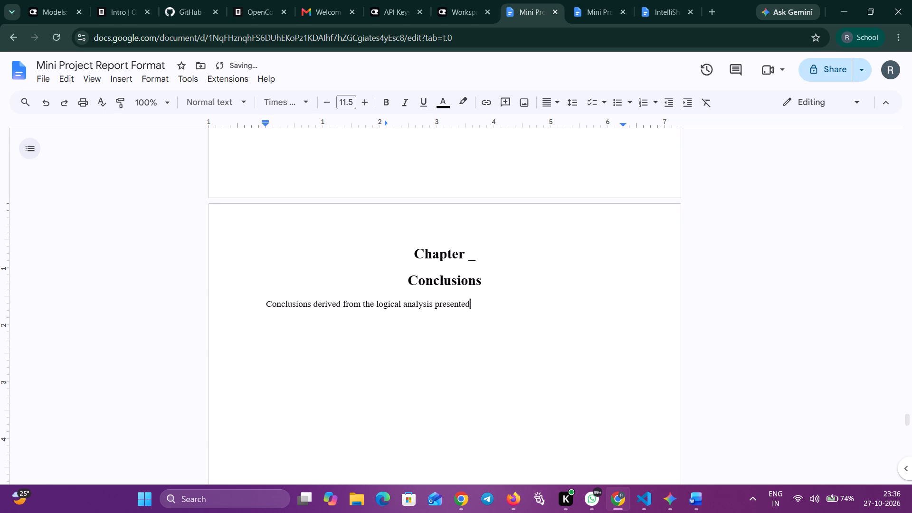
pyautogui.press('BackSpace')
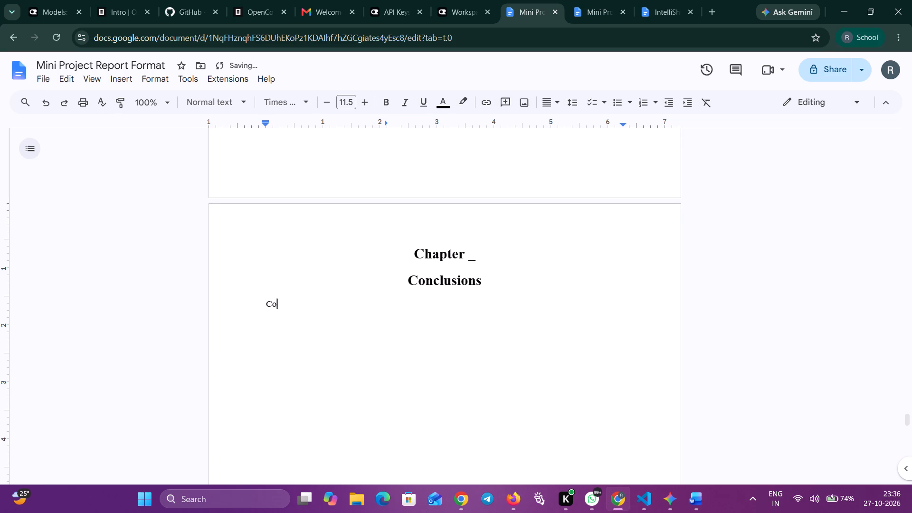
pyautogui.press('BackSpace')
pyautogui.press('BackSpace')
pyautogui.hotkey('ctrl', 'v')
# Delete the duplicate Conclusion subheading above the pasted paragraphs, beneath the Conclusions title.
pyautogui.scroll(8, 556, 340)
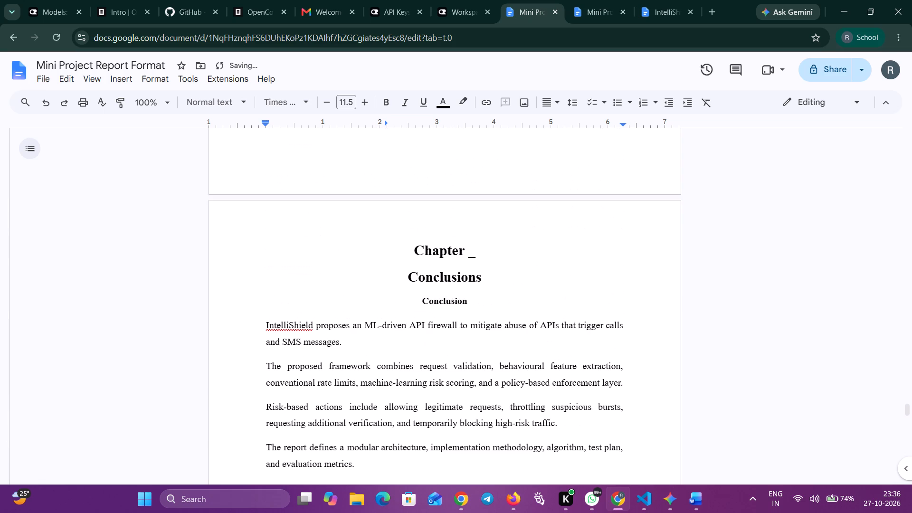
pyautogui.click(559, 297)
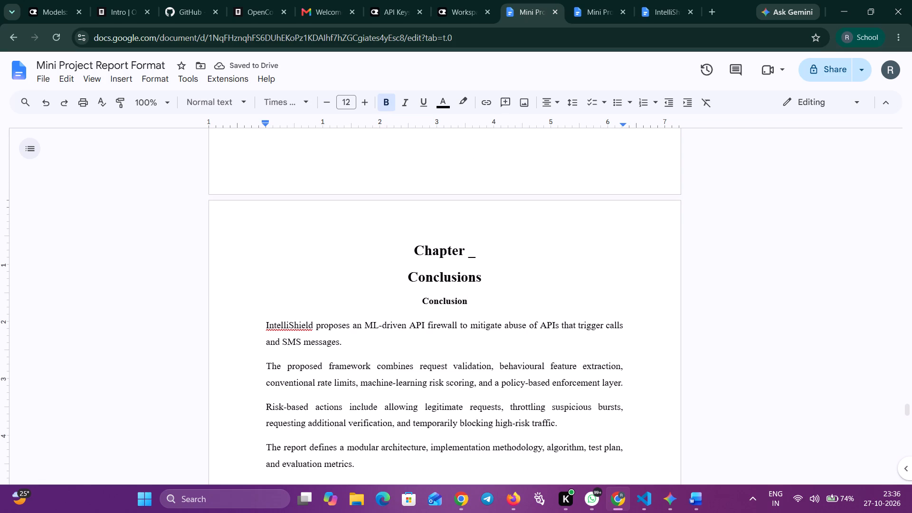
pyautogui.press('BackSpace')
pyautogui.press('BackSpace')
pyautogui.press('BackSpace')
pyautogui.press('BackSpace')
pyautogui.press('BackSpace')
pyautogui.press('BackSpace')
pyautogui.press('BackSpace')
pyautogui.press('BackSpace')
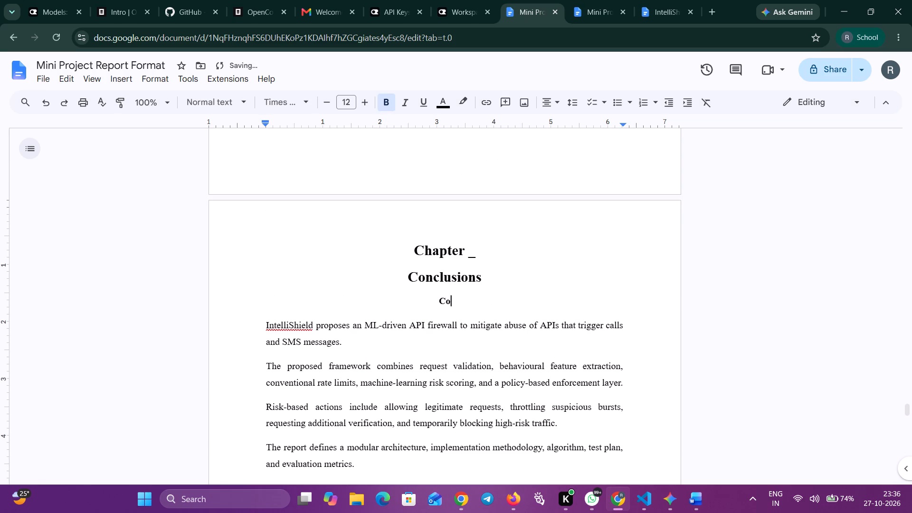
pyautogui.press('BackSpace')
pyautogui.press('BackSpace')
# Add the number 5 after the underscore in the Chapter heading above Conclusions.
pyautogui.click(539, 262)
pyautogui.press('5')
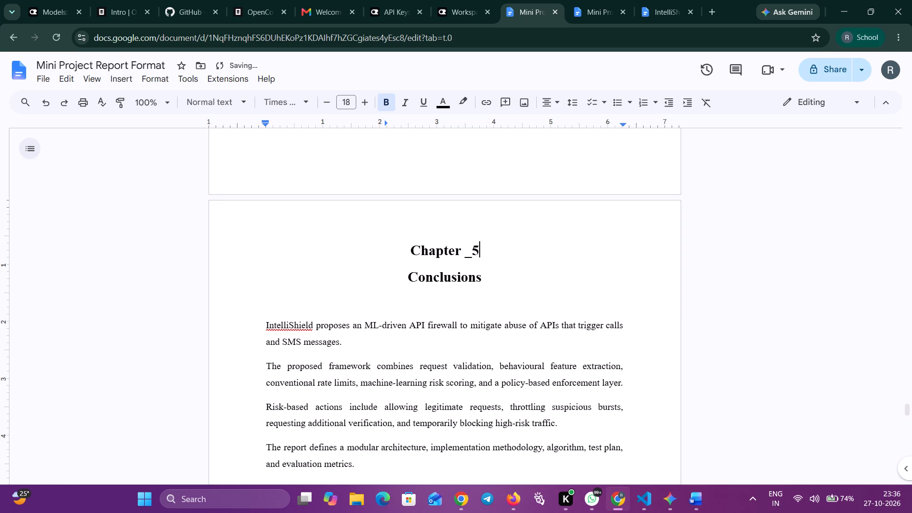
# Examine the template's Appendix and References pages and Chapter 6 References in the IntelliShield_Mini_Project_Report-1 document.
pyautogui.scroll(-3, 539, 328)
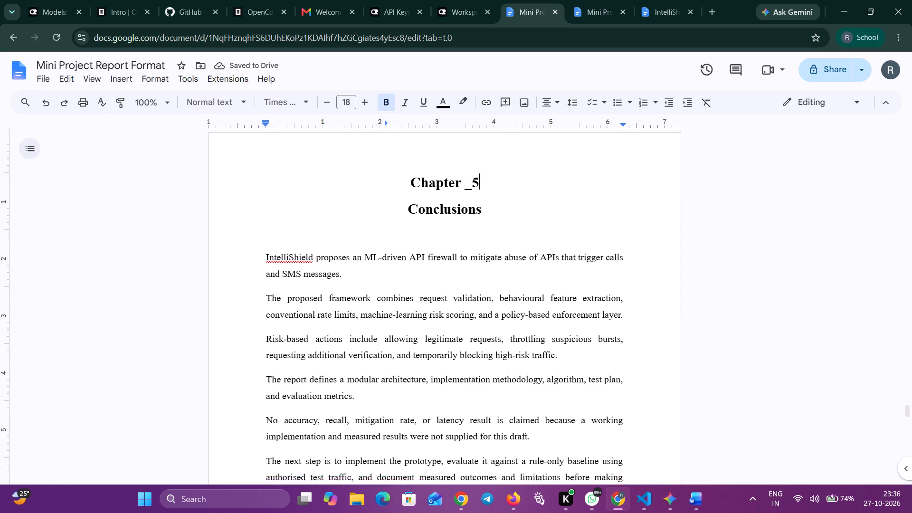
pyautogui.scroll(-18, 539, 328)
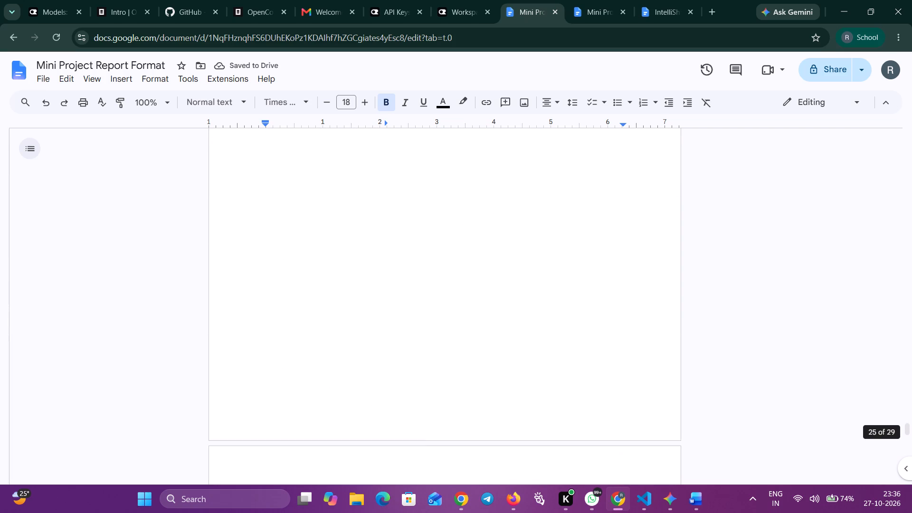
pyautogui.scroll(-4, 539, 328)
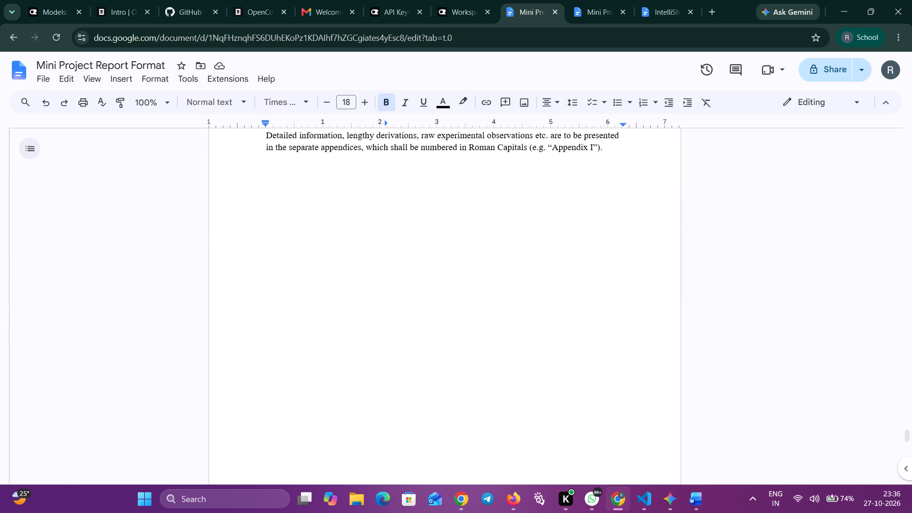
pyautogui.scroll(5, 539, 328)
pyautogui.scroll(-3, 539, 328)
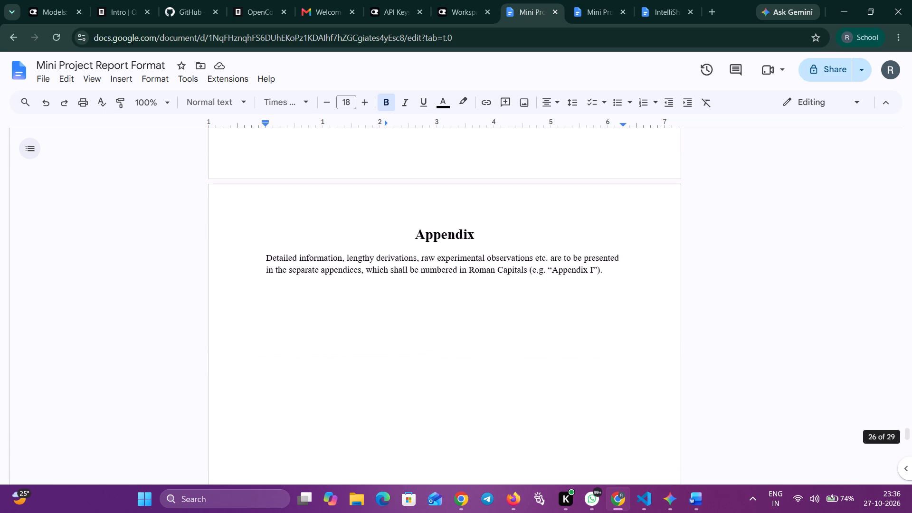
pyautogui.scroll(-13, 539, 328)
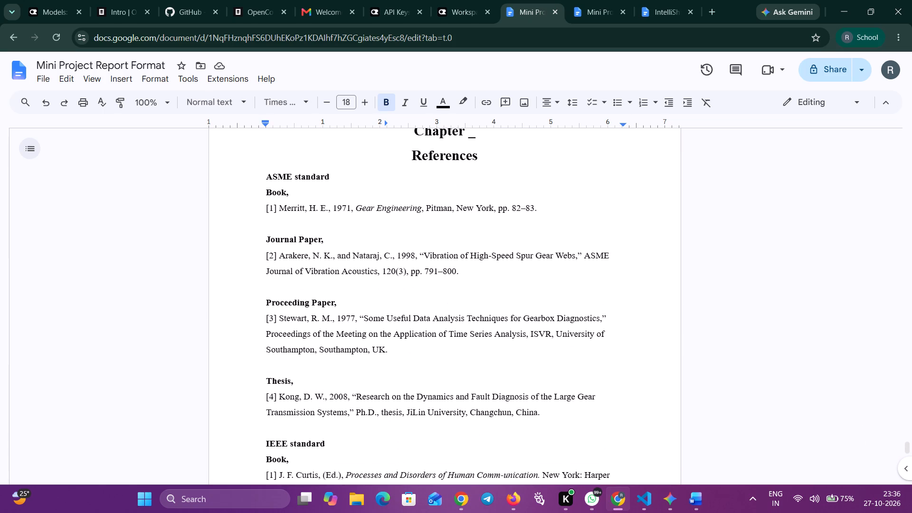
pyautogui.click(638, 12)
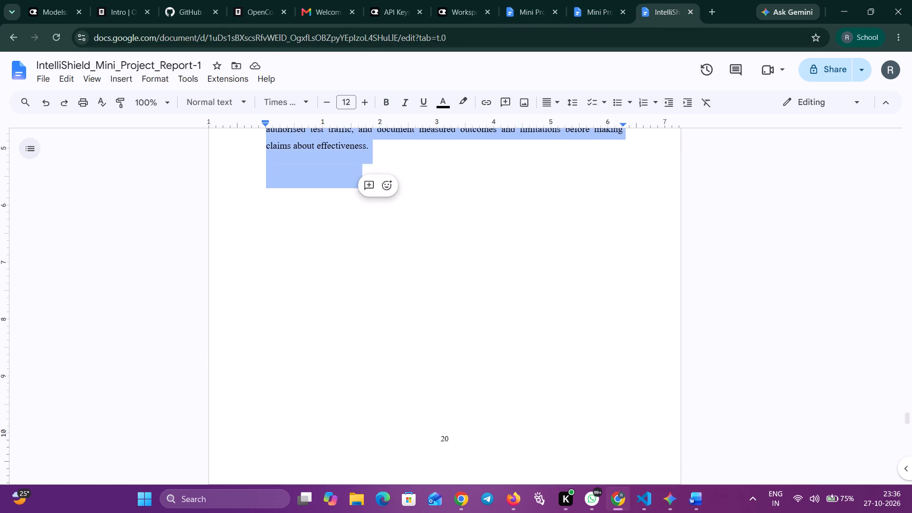
pyautogui.scroll(-6, 535, 372)
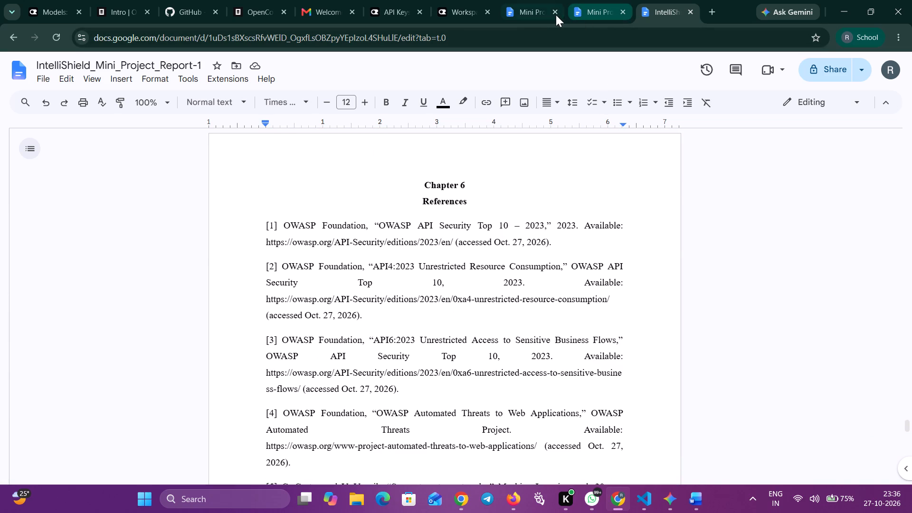
# Delete all the sample ASME and IEEE standard references under the References heading in the Mini Project Report Format document.
pyautogui.click(529, 16)
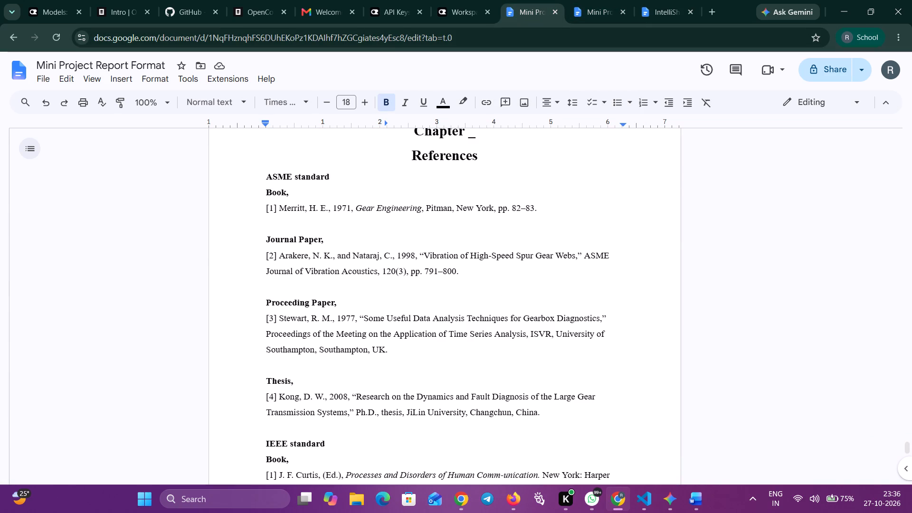
pyautogui.scroll(2, 365, 302)
pyautogui.click(362, 302)
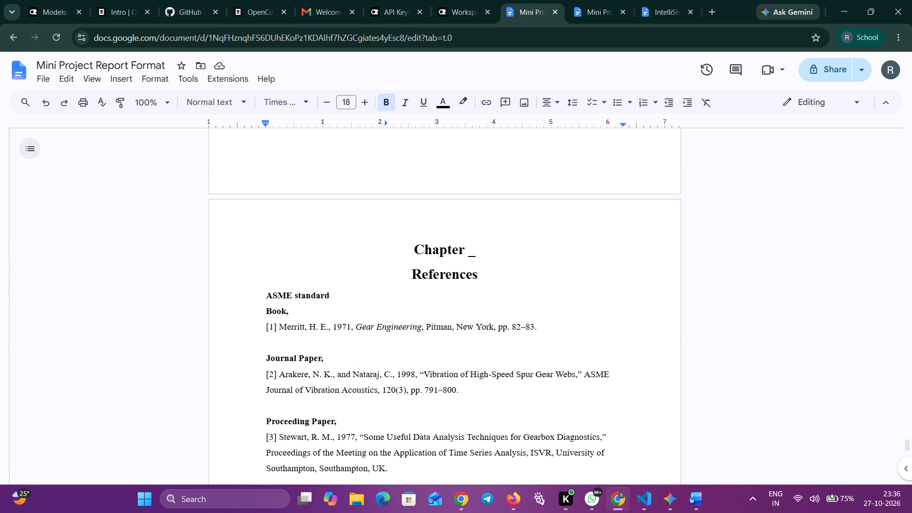
pyautogui.moveTo(265, 292); pyautogui.dragTo(399, 409)
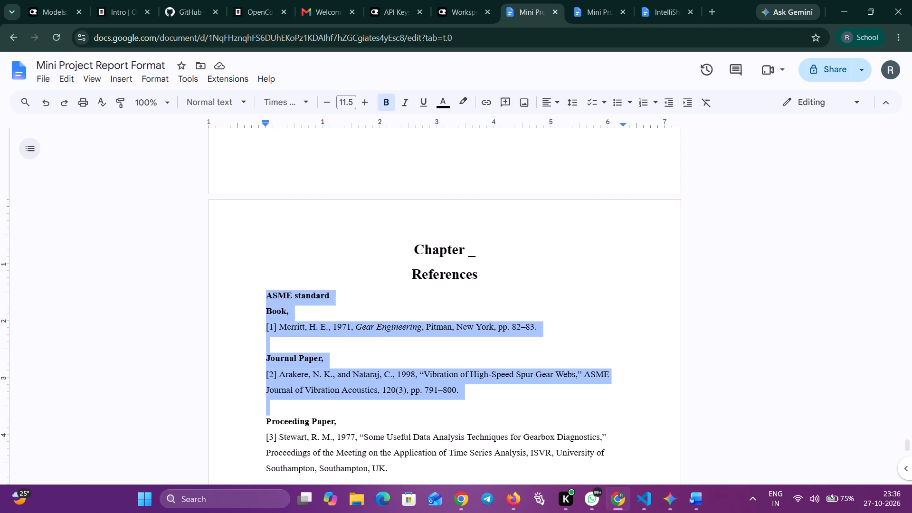
pyautogui.moveTo(399, 409); pyautogui.dragTo(636, 436)
pyautogui.scroll(-3, 410, 417)
pyautogui.scroll(-3, 594, 452)
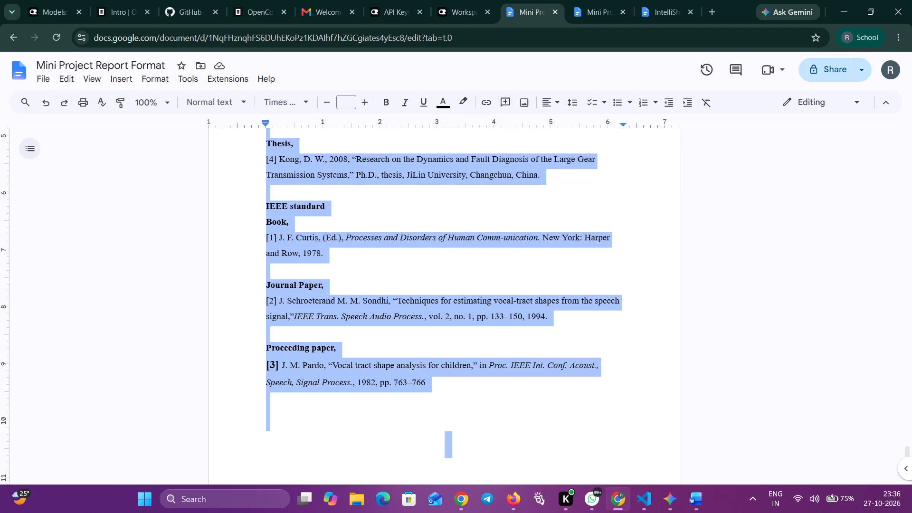
pyautogui.press('BackSpace')
pyautogui.scroll(-2, 636, 436)
pyautogui.scroll(2, 636, 436)
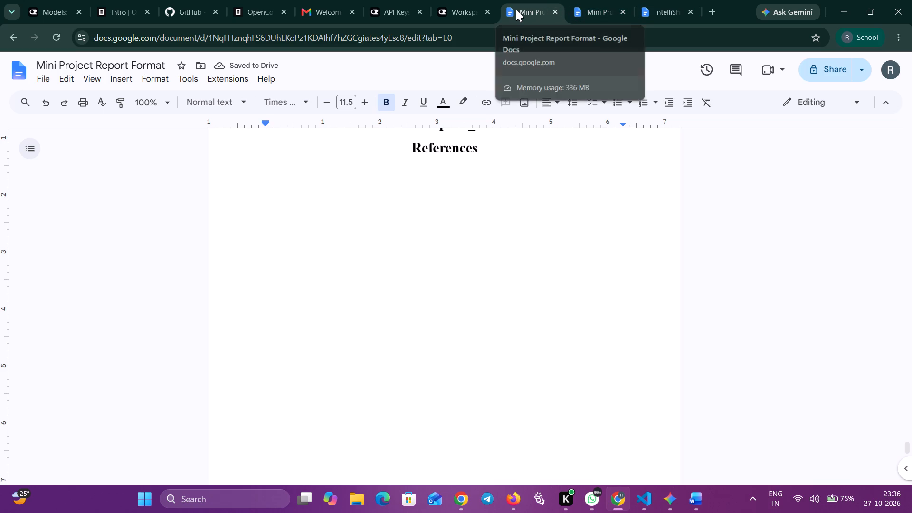
# Copy references [1] to [7] from Chapter 6 of the IntelliShield_Mini_Project_Report-1 document, leaving out the closing note.
pyautogui.click(643, 18)
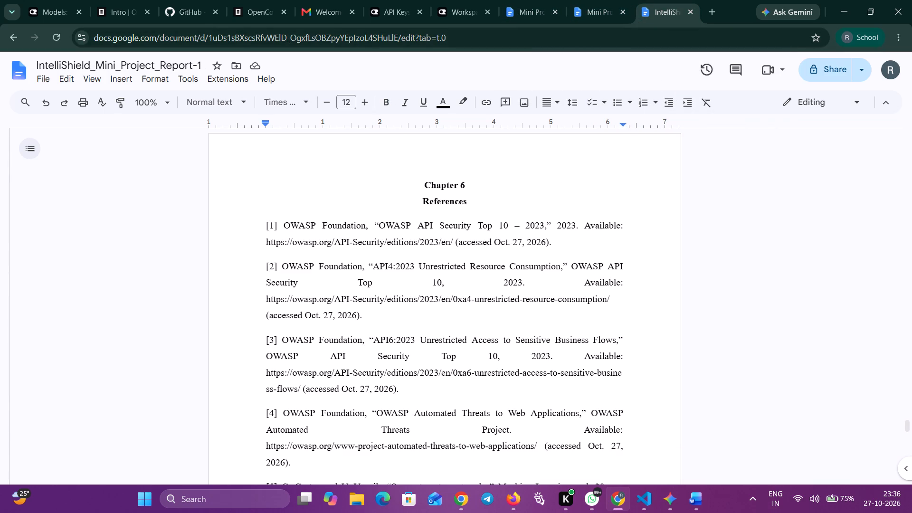
pyautogui.moveTo(275, 215); pyautogui.dragTo(285, 218)
pyautogui.click(256, 224)
pyautogui.moveTo(256, 225); pyautogui.dragTo(592, 435)
pyautogui.scroll(-2, 500, 400)
pyautogui.scroll(-2, 592, 435)
pyautogui.moveTo(592, 435); pyautogui.dragTo(586, 417)
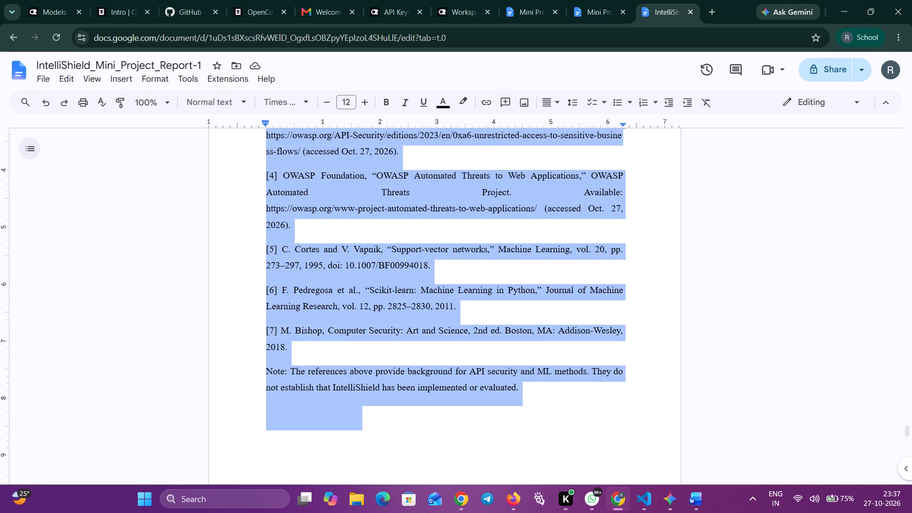
pyautogui.moveTo(586, 417); pyautogui.dragTo(574, 382)
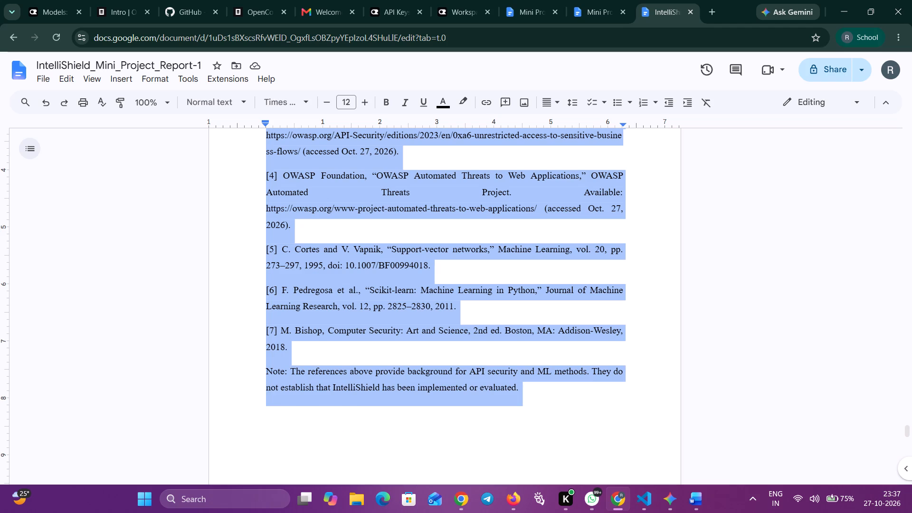
pyautogui.moveTo(574, 382); pyautogui.dragTo(566, 361)
pyautogui.hotkey('ctrl', 'c')
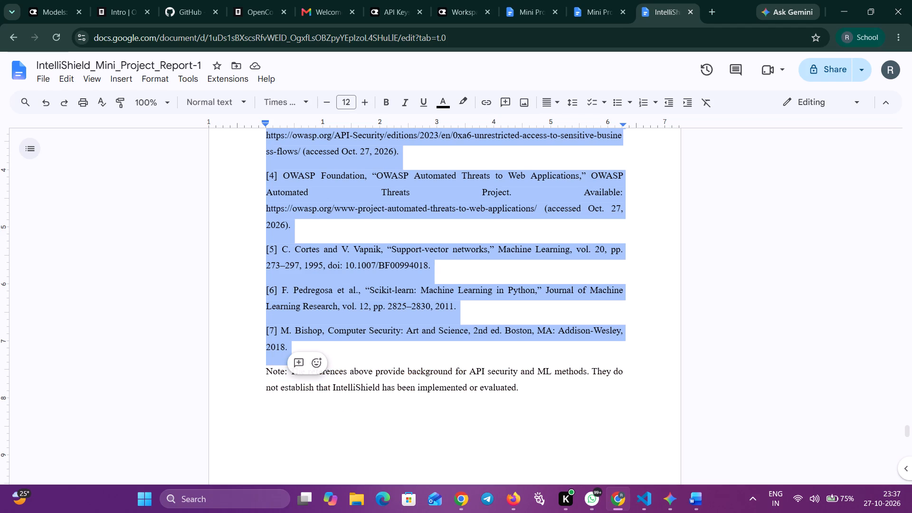
# Paste the copied references [1] to [7] under the References heading in the Mini Project Report Format document.
pyautogui.click(518, 19)
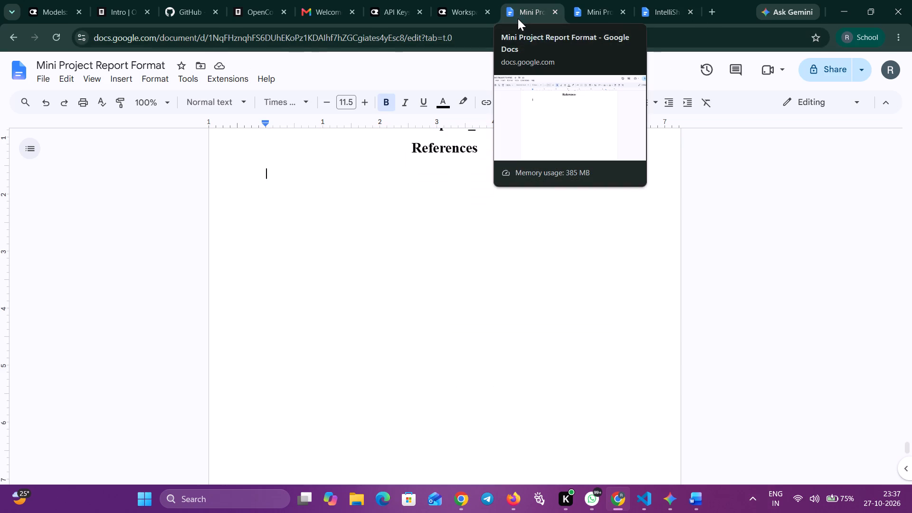
pyautogui.hotkey('ctrl', 'v')
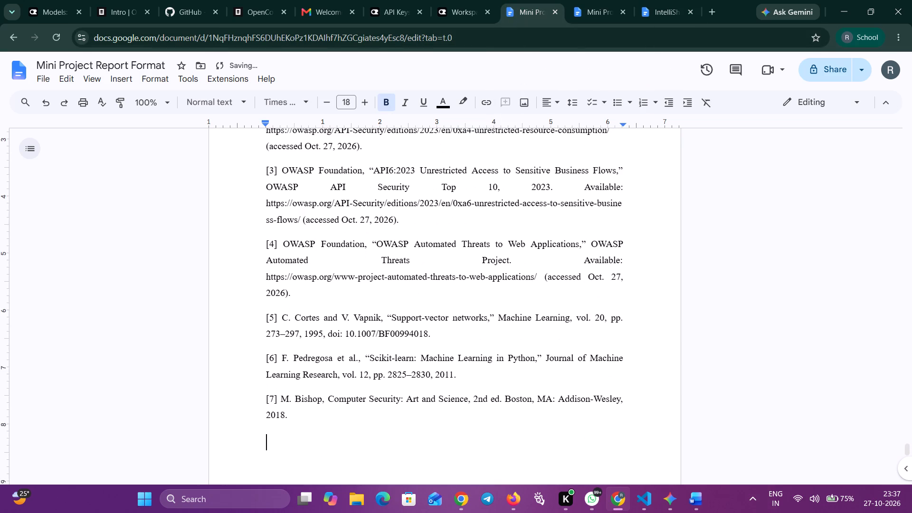
# Examine the Acknowledgements and Publications pages at the end of the Mini Project Report Format document.
pyautogui.scroll(-7, 538, 418)
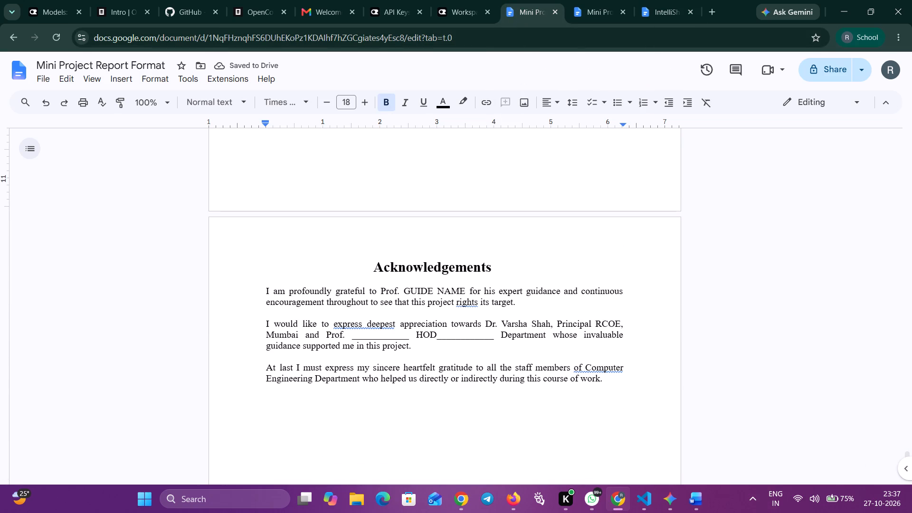
pyautogui.click(438, 473)
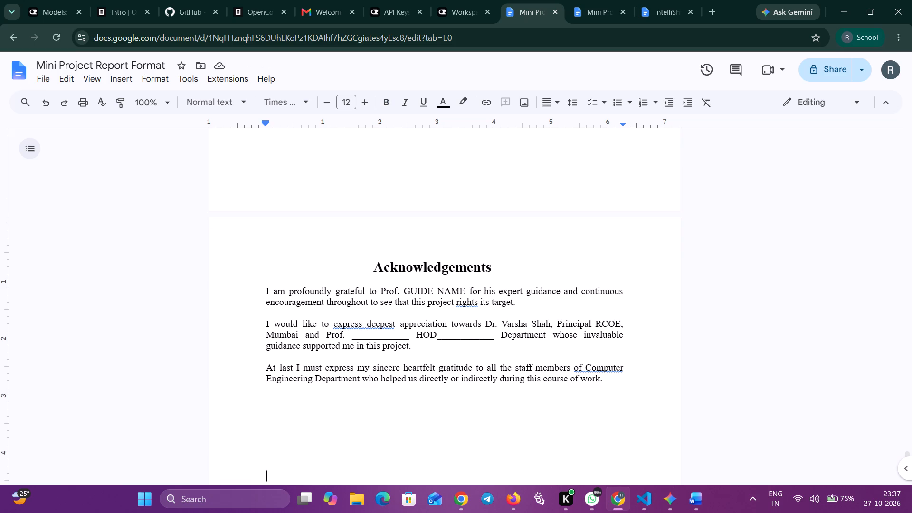
pyautogui.scroll(-10, 438, 472)
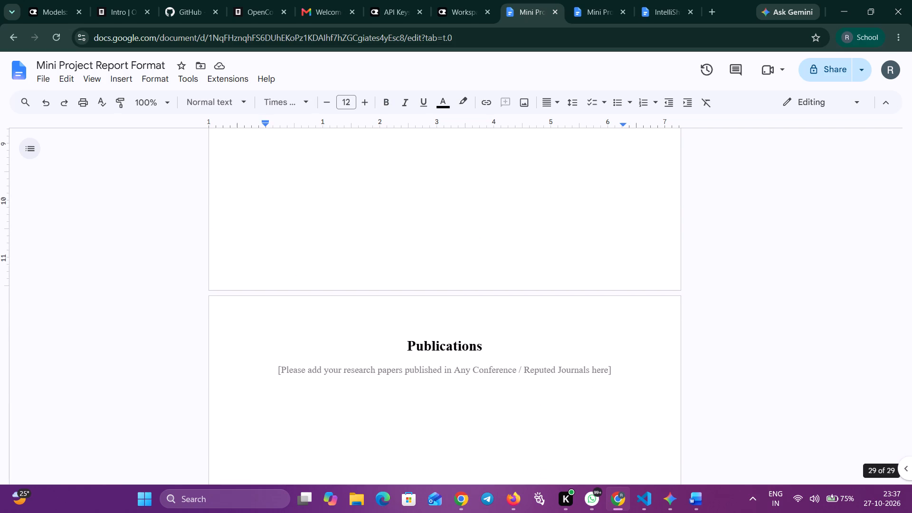
pyautogui.scroll(-3, 440, 465)
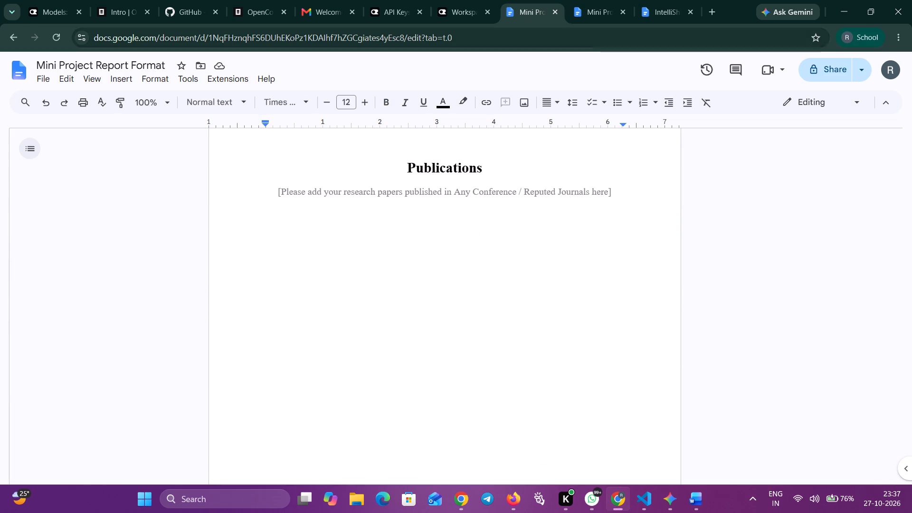
# Locate the Appendix I section in the IntelliShield_Mini_Project_Report-1 document.
pyautogui.click(639, 14)
pyautogui.click(573, 422)
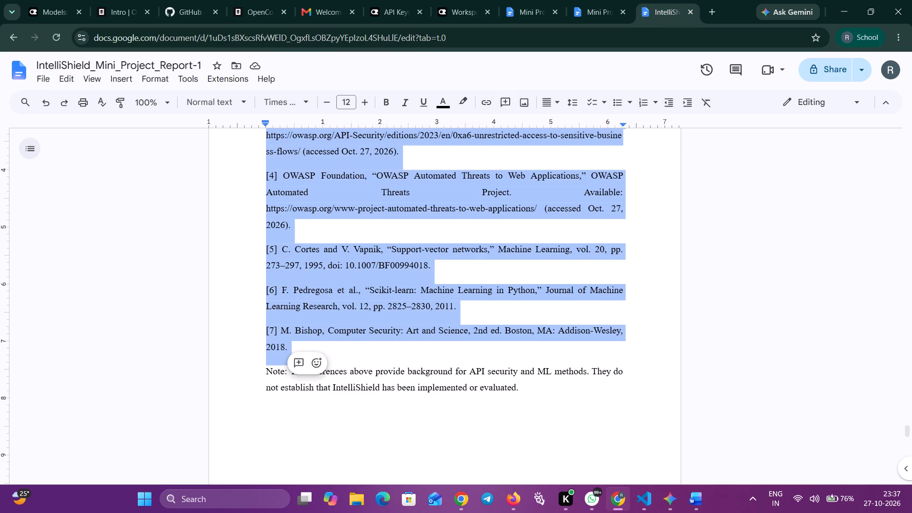
pyautogui.scroll(-11, 573, 422)
pyautogui.scroll(3, 573, 421)
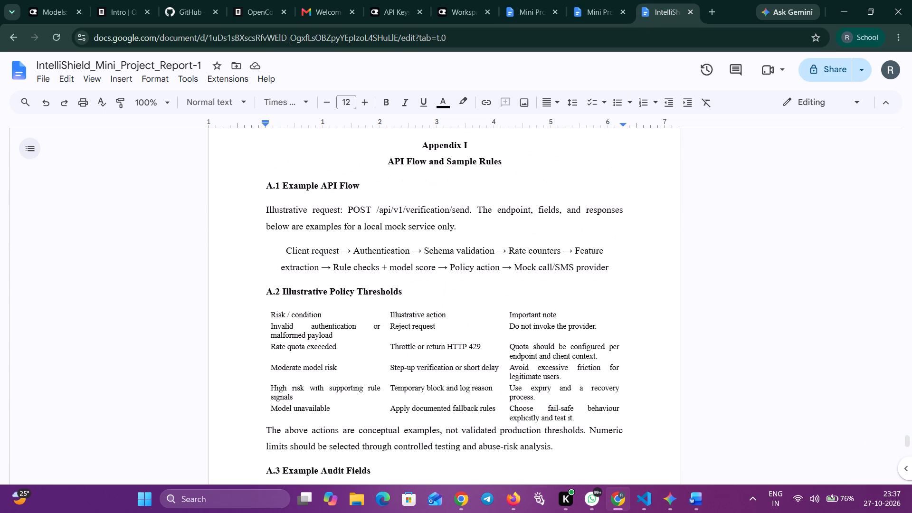
pyautogui.scroll(1, 573, 421)
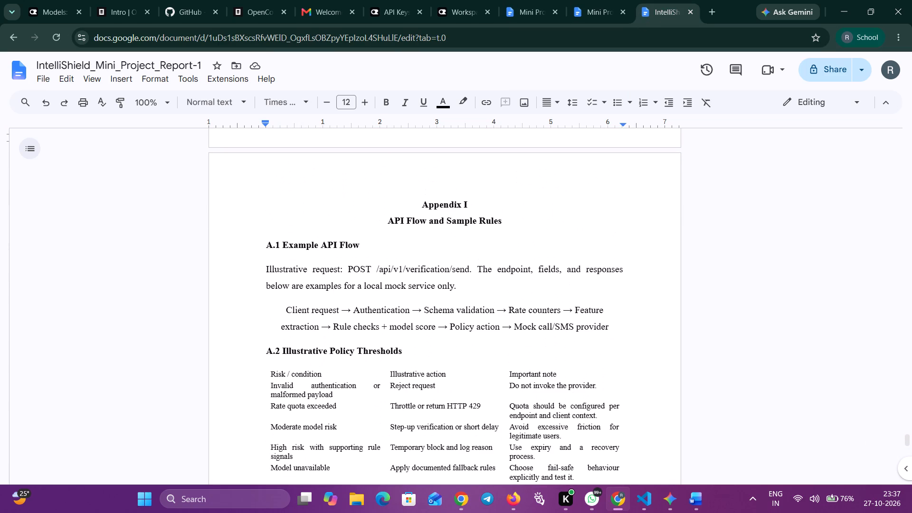
# Delete the placeholder paragraph about detailed information and derivations under the Appendix heading in the Mini Project Report Format document.
pyautogui.click(517, 11)
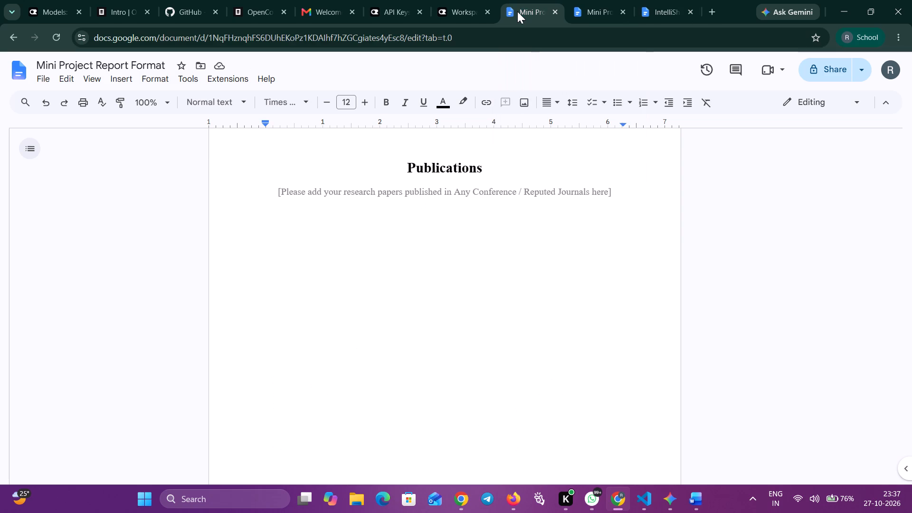
pyautogui.scroll(20, 599, 475)
pyautogui.scroll(2, 599, 475)
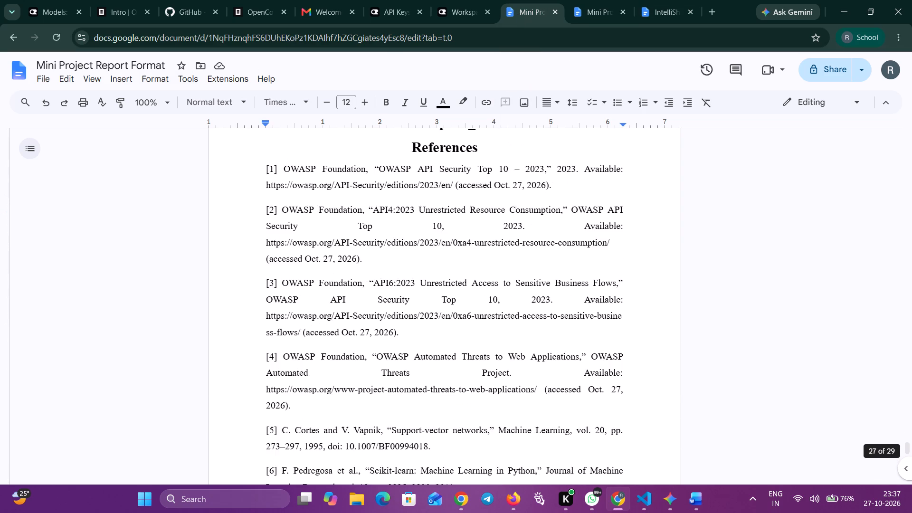
pyautogui.scroll(13, 599, 475)
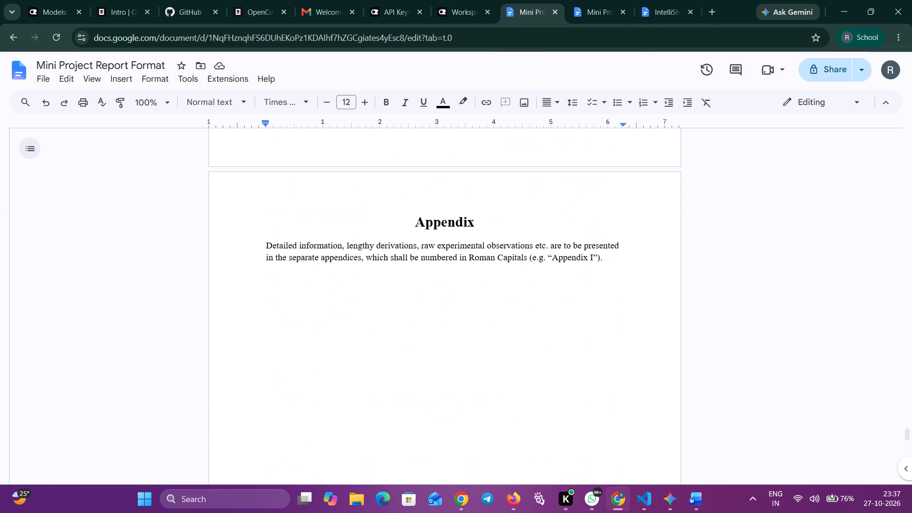
pyautogui.click(591, 430)
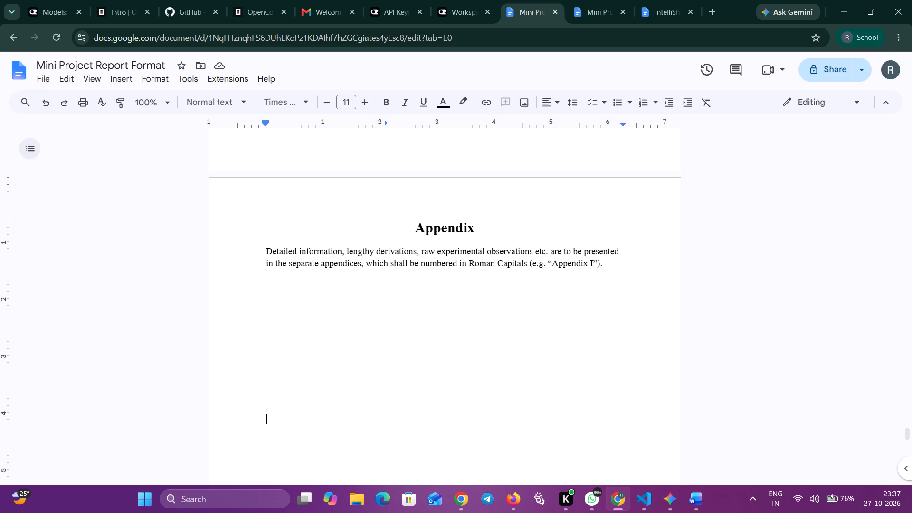
pyautogui.click(671, 387)
pyautogui.click(712, 385)
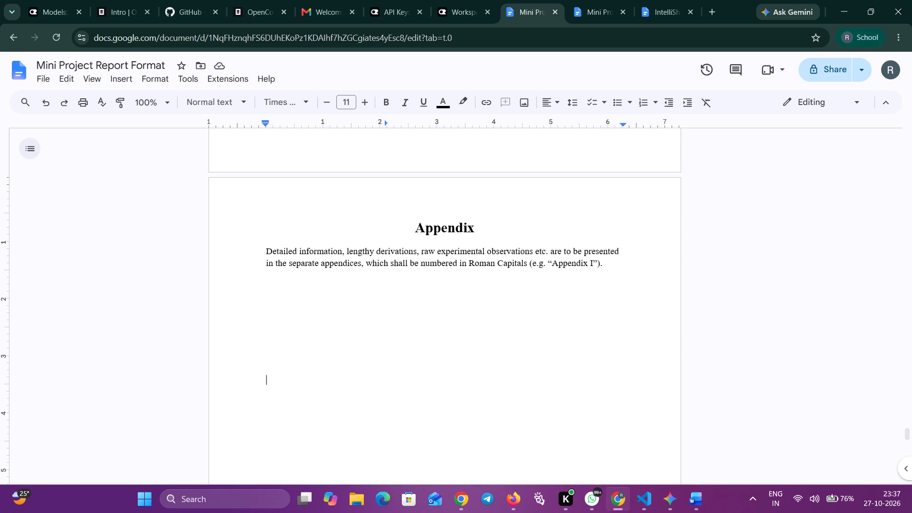
pyautogui.click(624, 281)
pyautogui.click(624, 281)
pyautogui.press('Up')
pyautogui.press('Right')
pyautogui.press('Right')
pyautogui.press('Right')
pyautogui.press('Right')
pyautogui.press('Right')
pyautogui.press('Right')
pyautogui.press('Right')
pyautogui.press('Right')
pyautogui.press('Right')
pyautogui.press('Right')
pyautogui.press('Right')
pyautogui.press('Right')
pyautogui.press('Right')
pyautogui.press('Right')
pyautogui.press('Right')
pyautogui.press('Right')
pyautogui.press('Right')
pyautogui.press('Right')
pyautogui.press('Right')
pyautogui.press('Right')
pyautogui.press('Right')
pyautogui.press('Right')
pyautogui.press('Right')
pyautogui.press('Right')
pyautogui.press('Right')
pyautogui.press('Right')
pyautogui.press('Right')
pyautogui.press('Right')
pyautogui.press('Right')
pyautogui.press('Right')
pyautogui.press('Right')
pyautogui.press('Right')
pyautogui.press('Right')
pyautogui.press('Right')
pyautogui.press('Right')
pyautogui.press('Right')
pyautogui.press('Right')
pyautogui.press('Right')
pyautogui.press('BackSpace')
pyautogui.press('BackSpace')
pyautogui.press('BackSpace')
pyautogui.press('BackSpace')
pyautogui.press('BackSpace')
pyautogui.press('BackSpace')
pyautogui.press('BackSpace')
pyautogui.press('BackSpace')
pyautogui.press('BackSpace')
pyautogui.press('BackSpace')
pyautogui.press('BackSpace')
pyautogui.press('BackSpace')
pyautogui.press('BackSpace')
pyautogui.press('BackSpace')
pyautogui.press('BackSpace')
pyautogui.press('BackSpace')
pyautogui.press('BackSpace')
pyautogui.press('BackSpace')
pyautogui.press('BackSpace')
pyautogui.press('BackSpace')
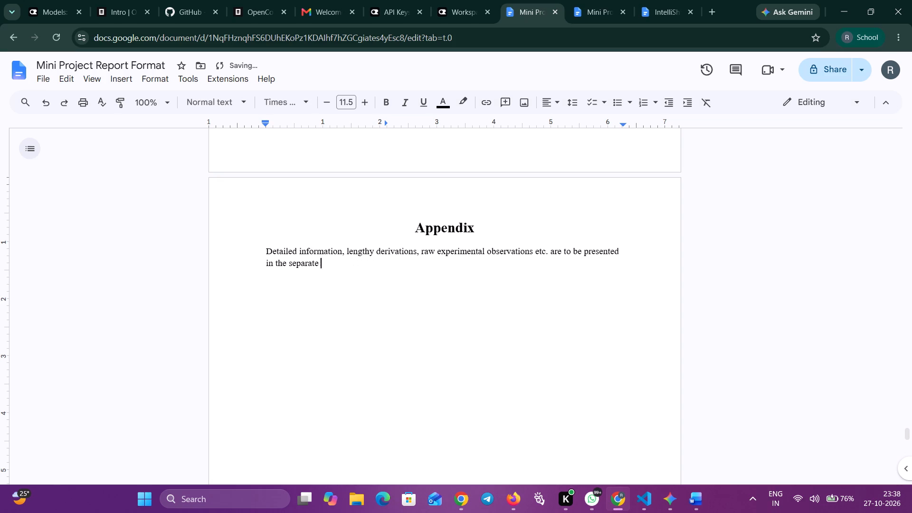
pyautogui.press('BackSpace')
pyautogui.press('BackSpace')
pyautogui.press('BackSpace')
pyautogui.press('BackSpace')
pyautogui.press('BackSpace')
pyautogui.press('BackSpace')
pyautogui.press('BackSpace')
pyautogui.press('BackSpace')
pyautogui.press('BackSpace')
pyautogui.press('BackSpace')
pyautogui.press('BackSpace')
pyautogui.press('BackSpace')
pyautogui.press('BackSpace')
pyautogui.press('BackSpace')
pyautogui.press('BackSpace')
pyautogui.press('BackSpace')
pyautogui.press('BackSpace')
pyautogui.press('BackSpace')
pyautogui.press('BackSpace')
pyautogui.press('BackSpace')
pyautogui.press('BackSpace')
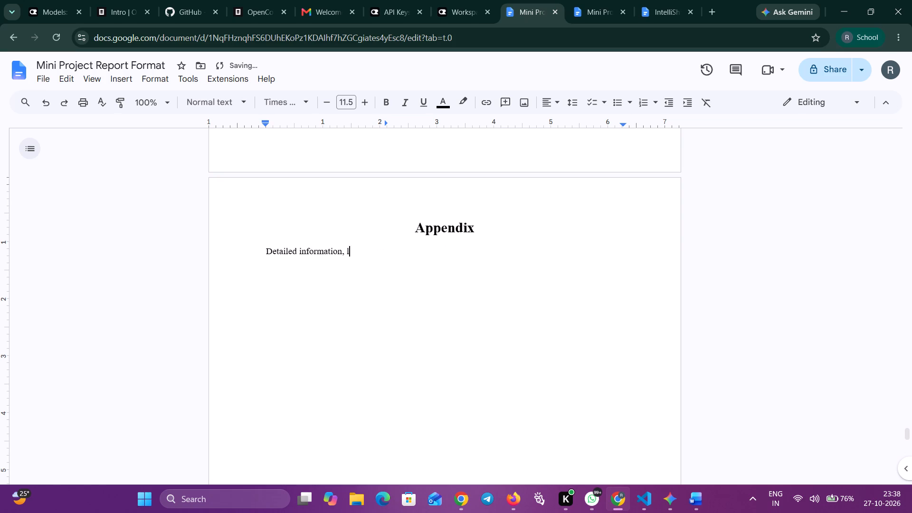
pyautogui.press('BackSpace')
pyautogui.press('BackSpace')
pyautogui.press('BackSpace')
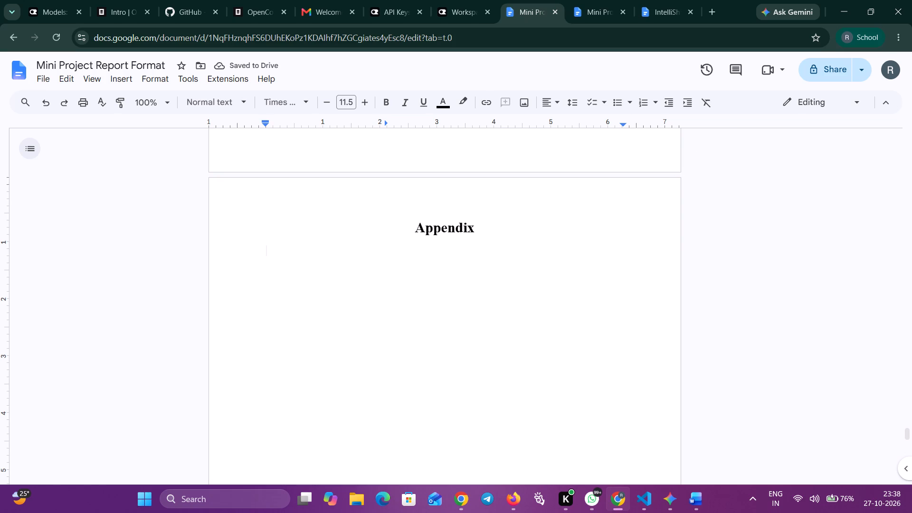
# Copy the Appendix I content of IntelliShield_Mini_Project_Report-1, from the A.1 Example API Flow heading through the closing paragraph of A.3.
pyautogui.click(654, 7)
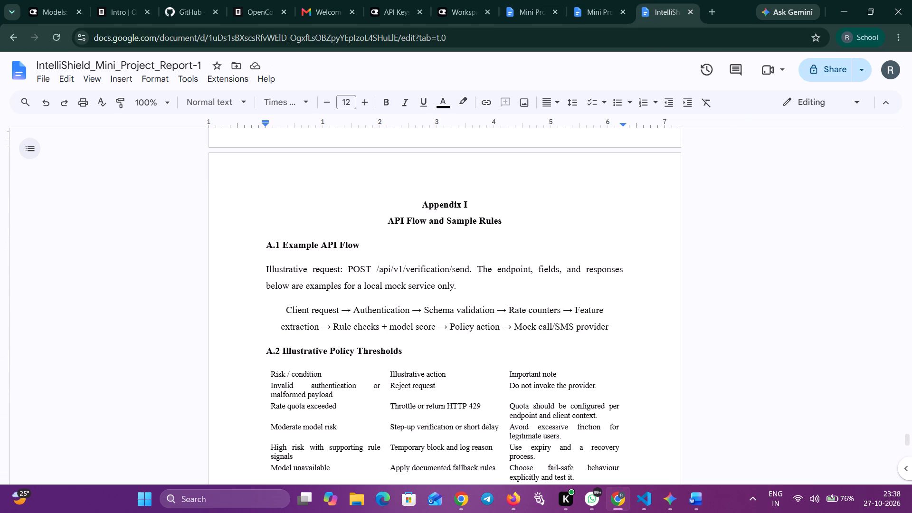
pyautogui.click(270, 233)
pyautogui.moveTo(192, 268); pyautogui.dragTo(205, 261)
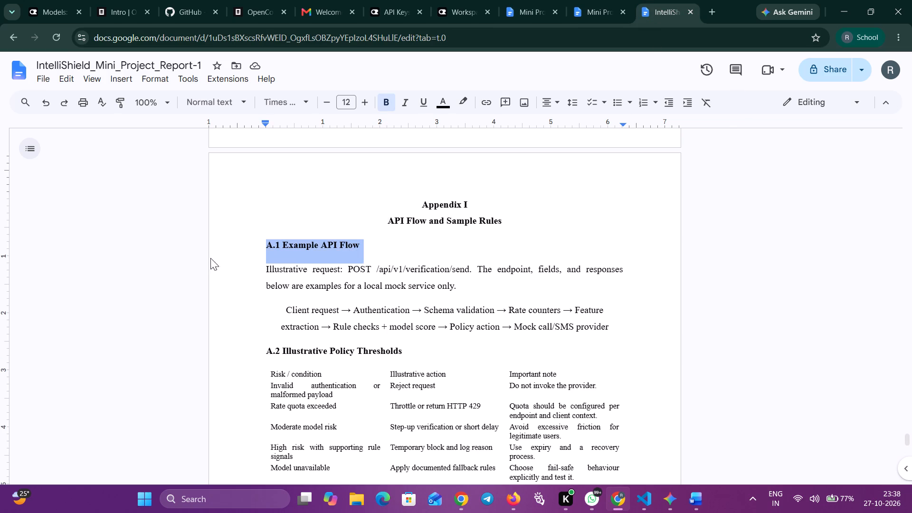
pyautogui.click(248, 246)
pyautogui.moveTo(237, 246); pyautogui.dragTo(257, 256)
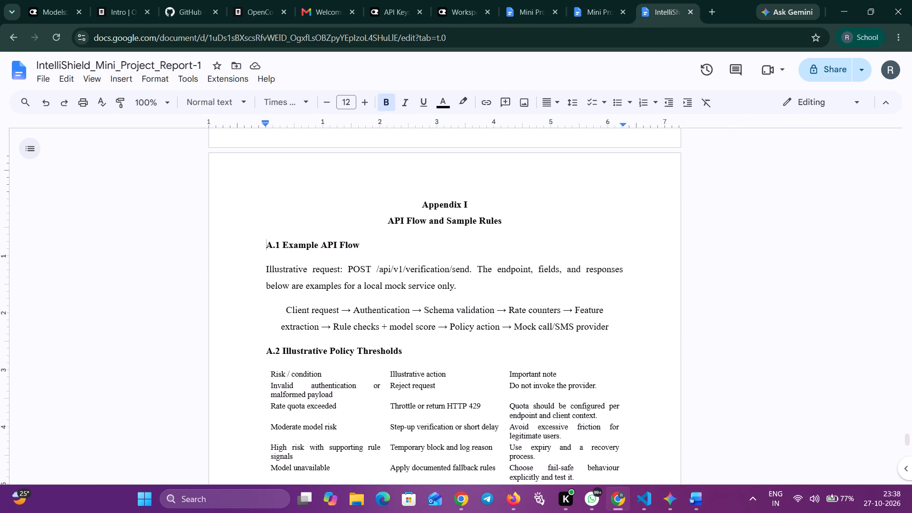
pyautogui.moveTo(257, 256); pyautogui.dragTo(514, 390)
pyautogui.scroll(-2, 418, 375)
pyautogui.scroll(-3, 513, 390)
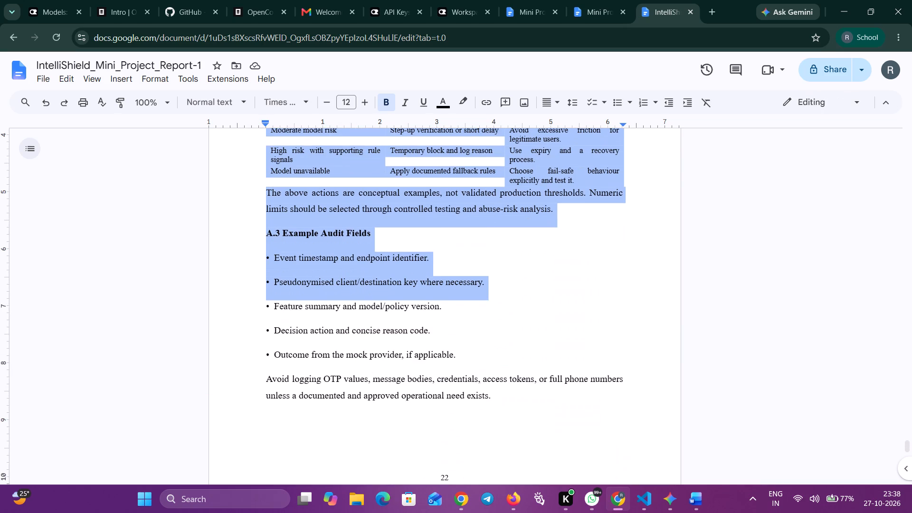
pyautogui.moveTo(514, 390); pyautogui.dragTo(551, 409)
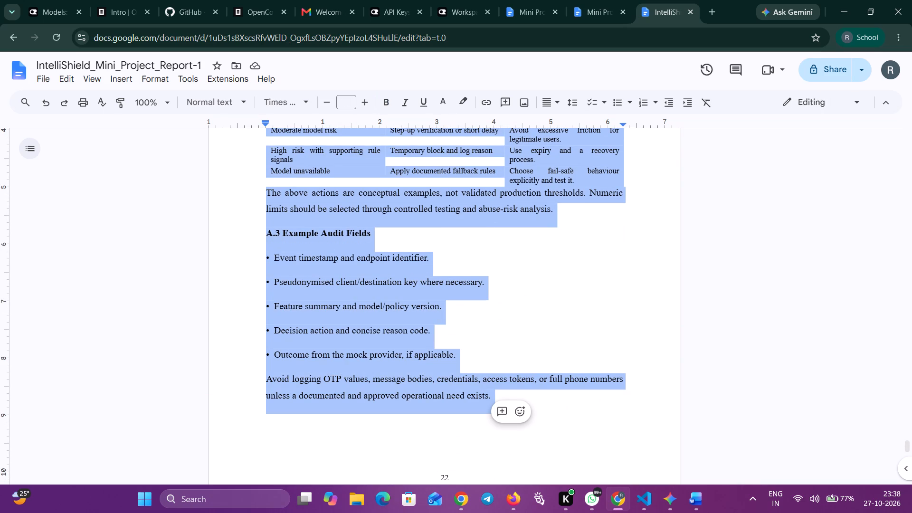
pyautogui.hotkey('ctrl', 'c')
# Paste the copied sections A.1 to A.3 under the Appendix heading in the Mini Project Report Format document.
pyautogui.click(518, 9)
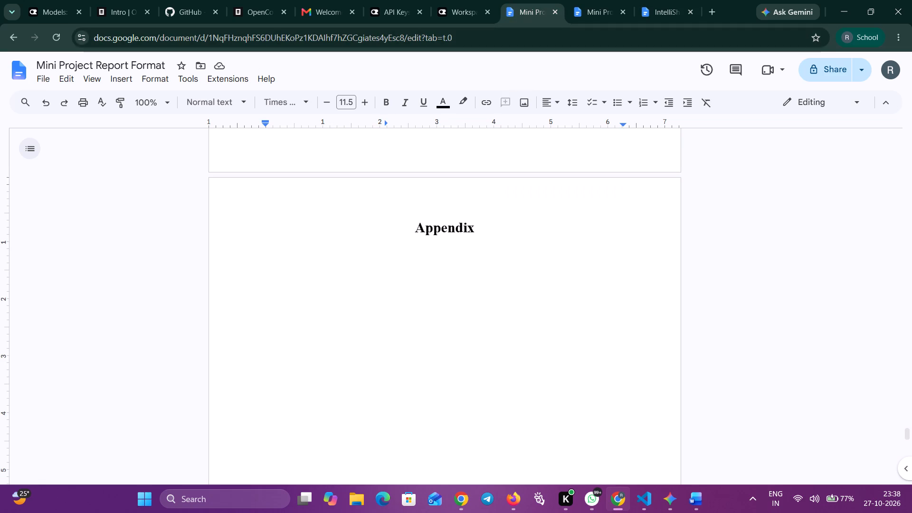
pyautogui.hotkey('ctrl', 'v')
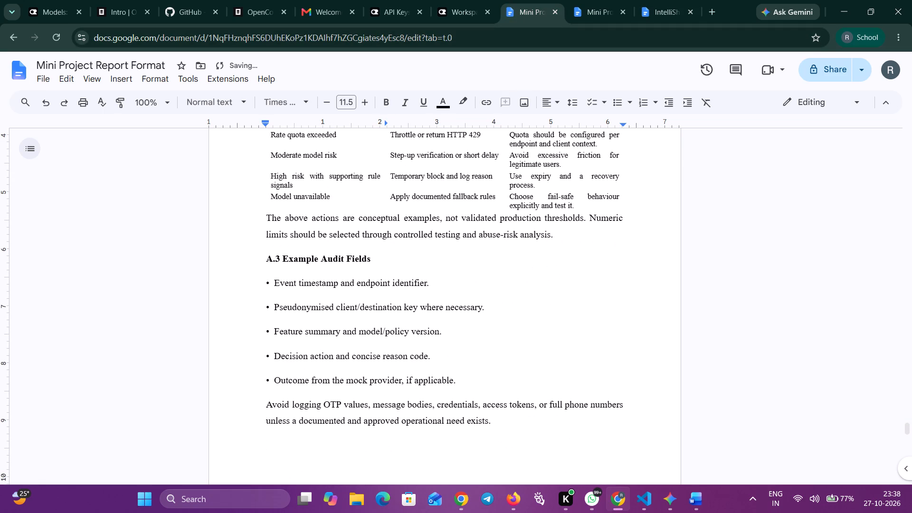
# Examine the Acknowledgement page in IntelliShield_Mini_Project_Report-1 and locate the matching Acknowledgements page in the Mini Project Report Format document.
pyautogui.click(654, 12)
pyautogui.scroll(-5, 603, 298)
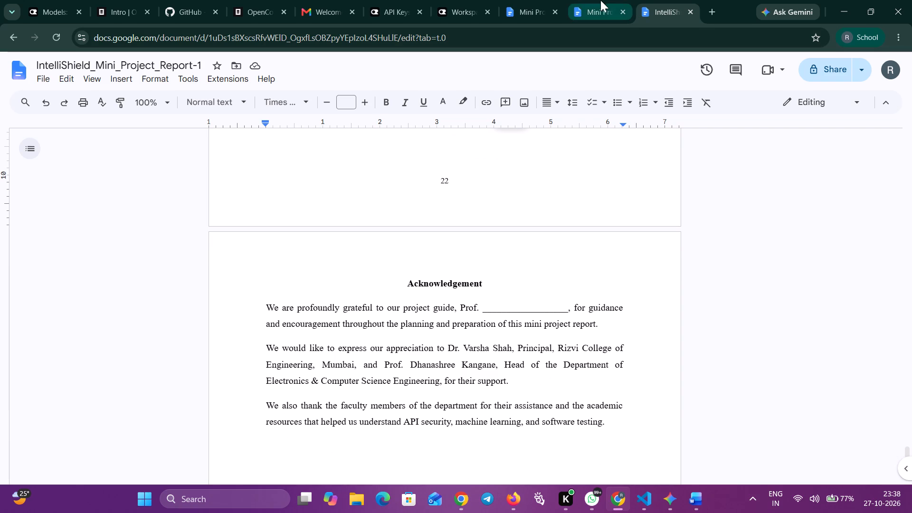
pyautogui.click(530, 13)
pyautogui.scroll(-6, 623, 409)
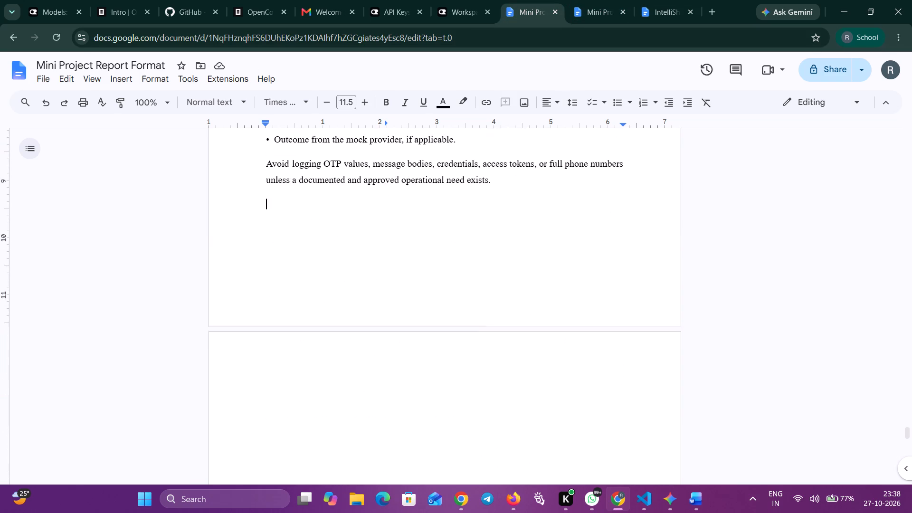
pyautogui.scroll(-13, 623, 406)
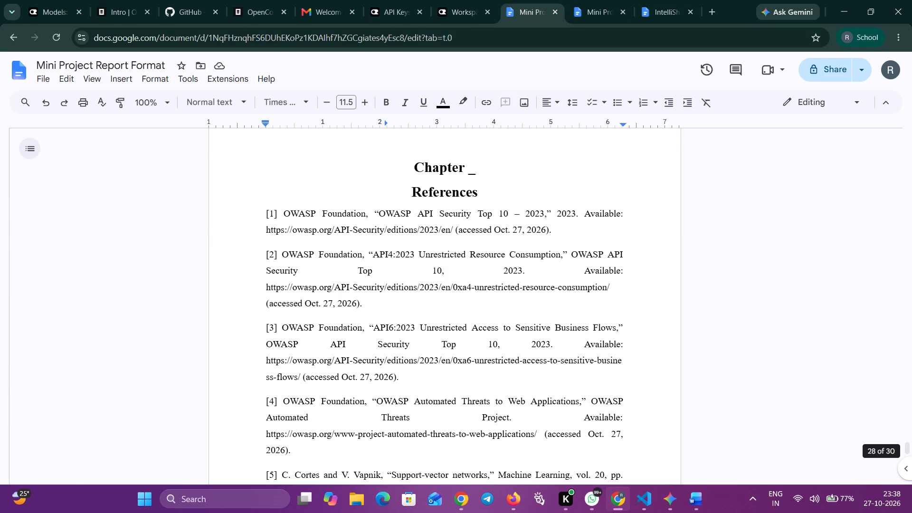
pyautogui.scroll(-2, 626, 398)
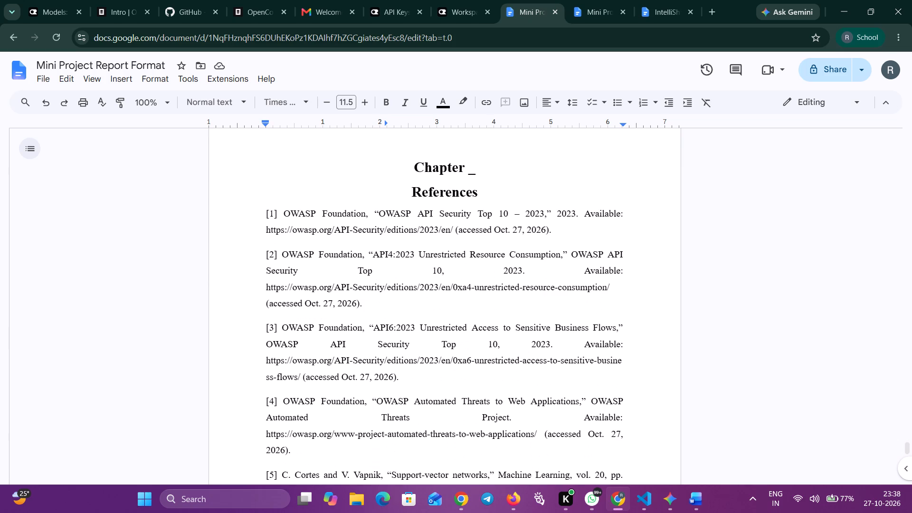
pyautogui.scroll(-3, 626, 398)
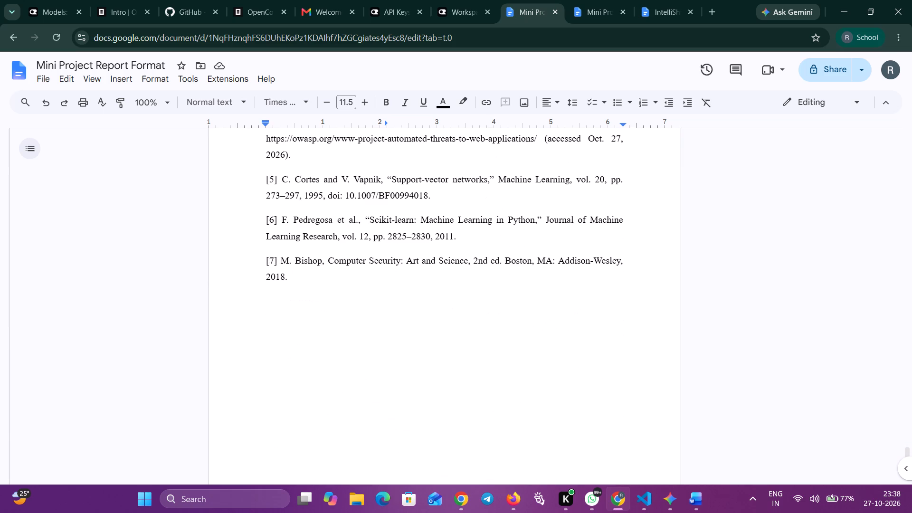
pyautogui.scroll(-2, 626, 398)
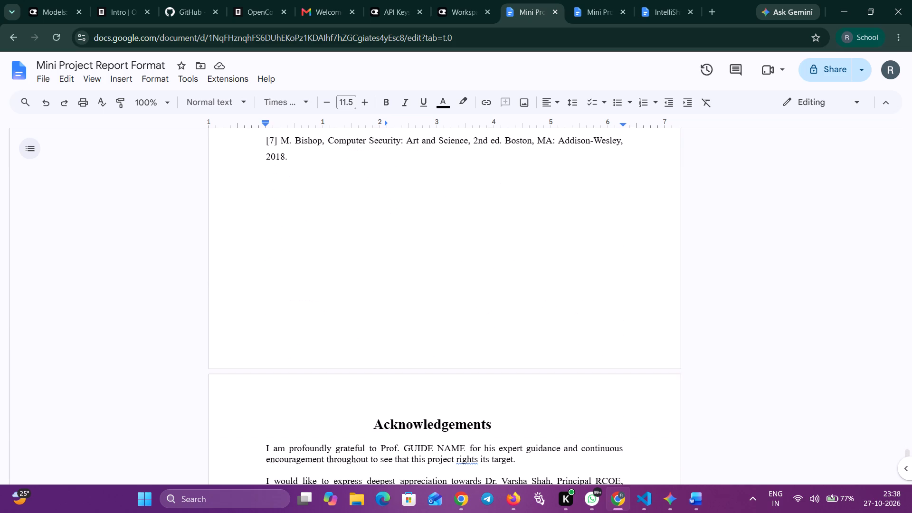
# Delete the blank underscore placeholder between "Prof." and "HOD" in the second paragraph of the Acknowledgements page.
pyautogui.scroll(-3, 626, 398)
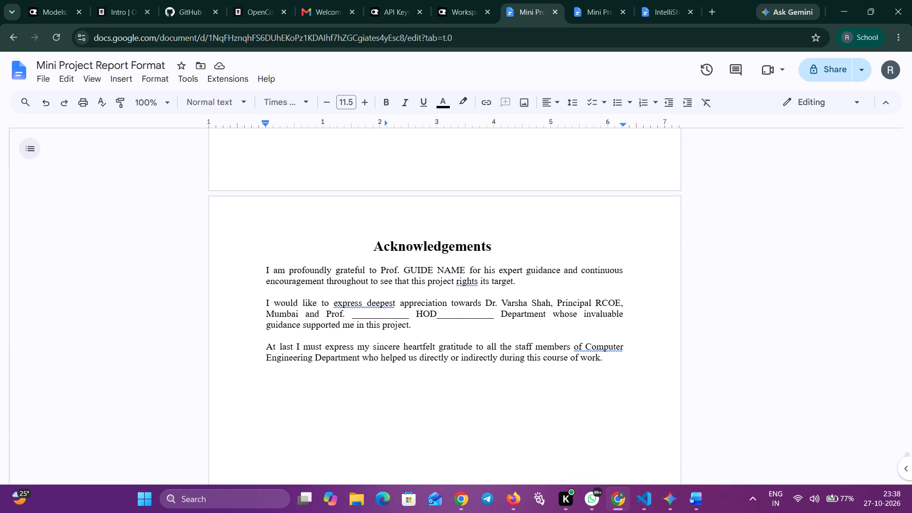
pyautogui.click(479, 236)
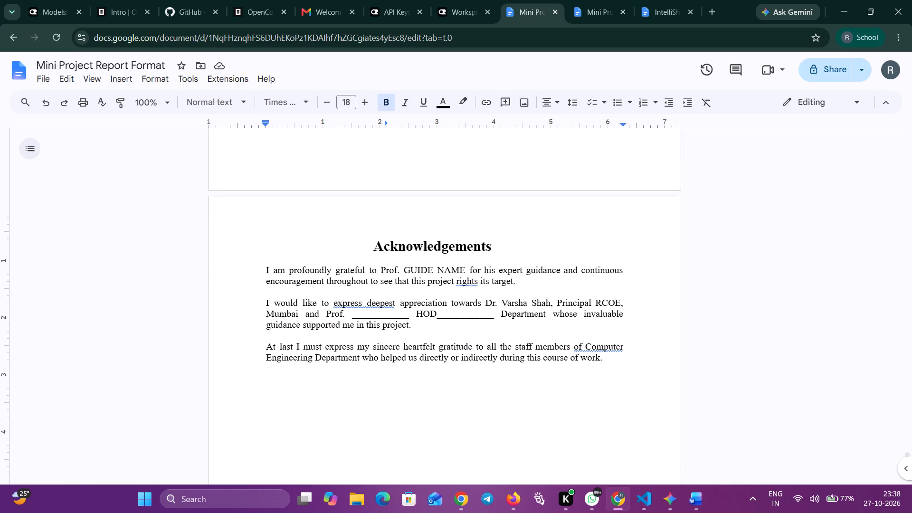
pyautogui.click(409, 306)
pyautogui.click(415, 315)
pyautogui.click(410, 319)
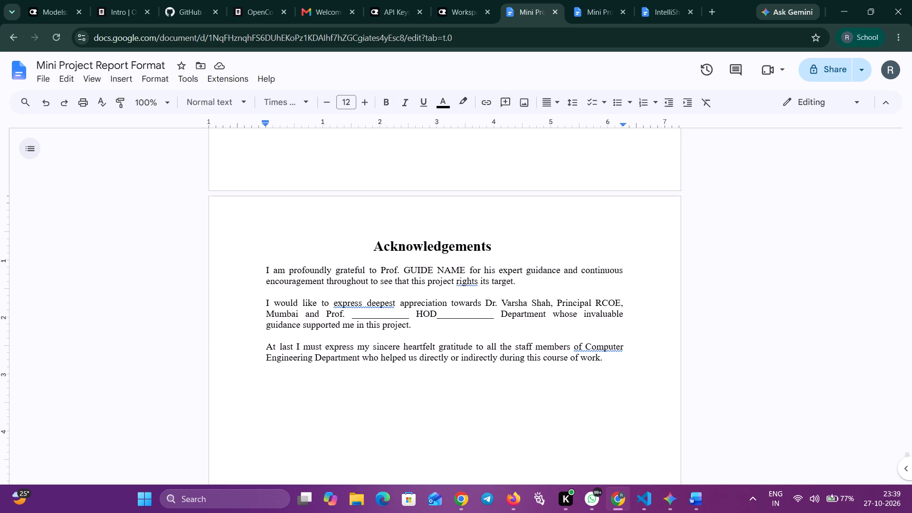
pyautogui.click(410, 310)
pyautogui.press('BackSpace')
pyautogui.press('BackSpace')
pyautogui.press('BackSpace')
pyautogui.press('BackSpace')
pyautogui.press('BackSpace')
pyautogui.press('BackSpace')
pyautogui.press('BackSpace')
pyautogui.press('BackSpace')
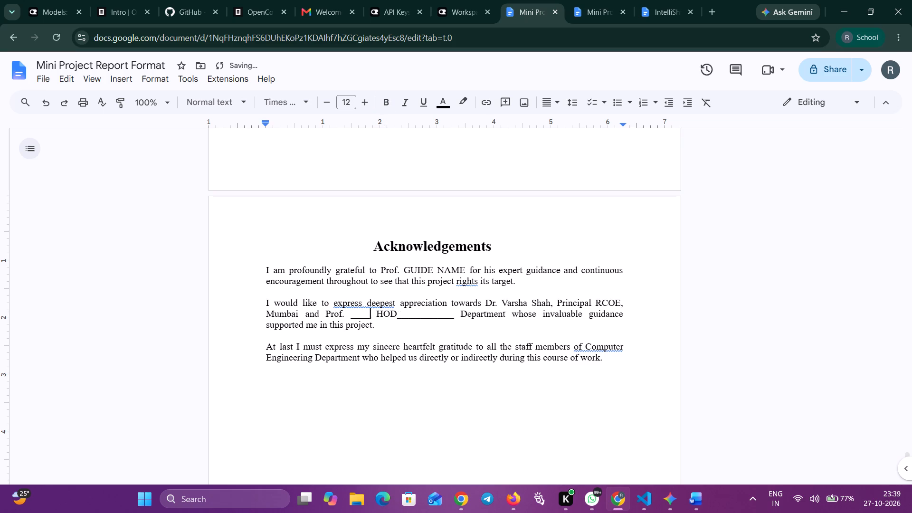
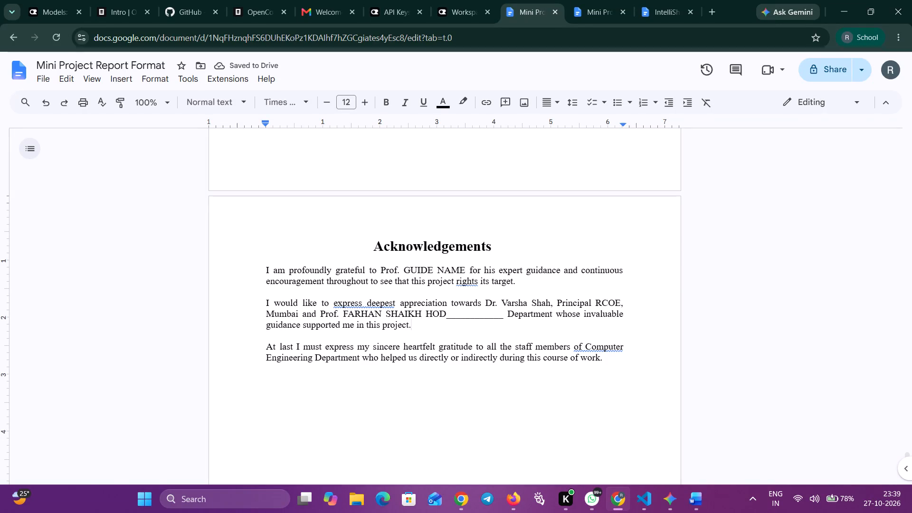
# Place the cursor in the blank before "Department" on the Acknowledgements page, and consult the matching Acknowledgement paragraph in IntelliShield_Mini_Project_Report-1.
pyautogui.click(488, 319)
pyautogui.click(494, 319)
pyautogui.click(499, 316)
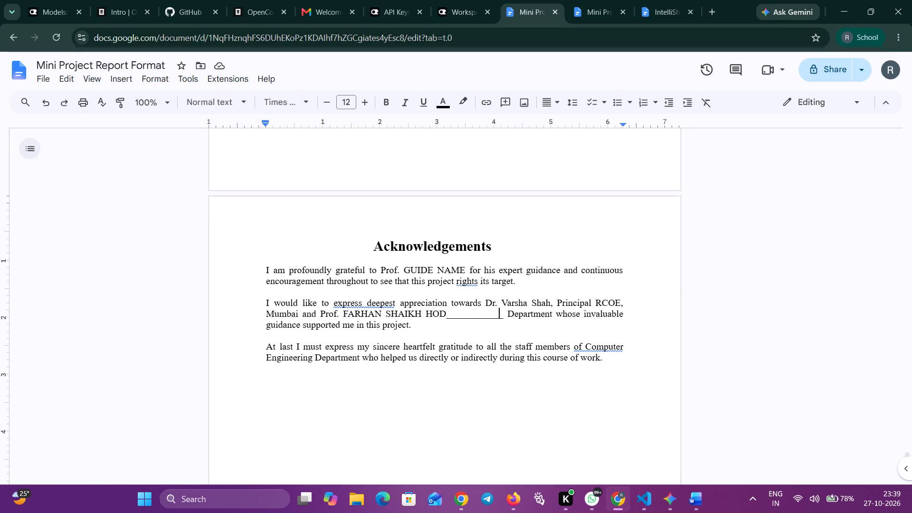
pyautogui.click(500, 316)
pyautogui.click(655, 12)
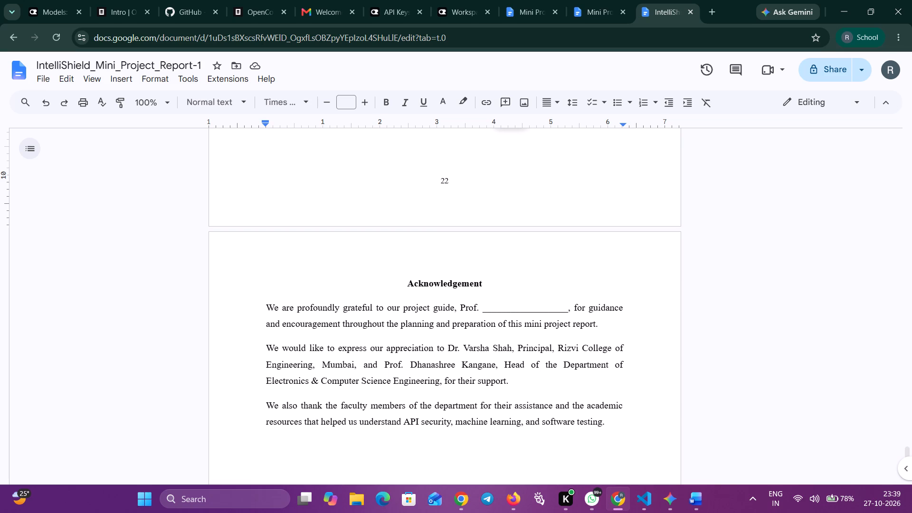
# Copy the Head of Department's name from the Acknowledgement page of IntelliShield_Mini_Project_Report-1.
pyautogui.moveTo(408, 361); pyautogui.dragTo(415, 361)
pyautogui.moveTo(415, 361); pyautogui.dragTo(493, 360)
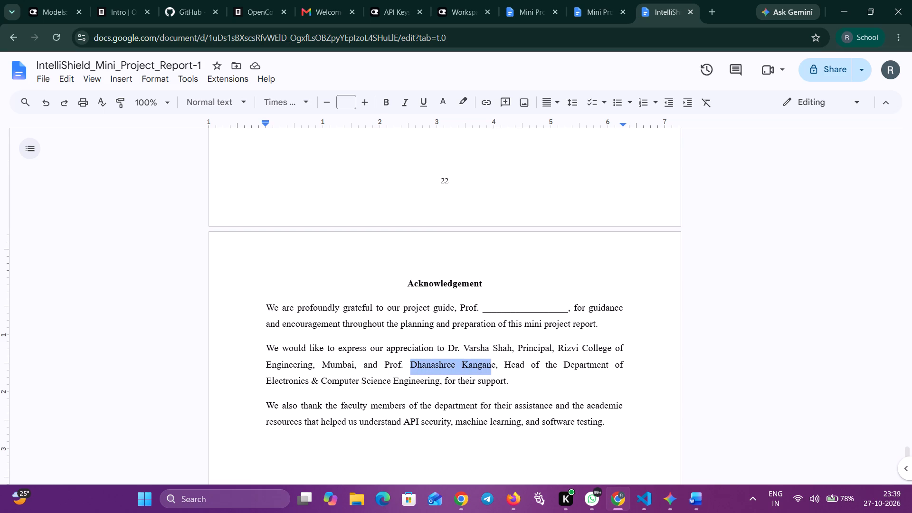
pyautogui.moveTo(493, 360); pyautogui.dragTo(494, 360)
pyautogui.hotkey('ctrl', 'c')
# Replace the blank line after HOD on the Mini Project Report Format document's Acknowledgements page with the copied Head of Department's name.
pyautogui.click(521, 11)
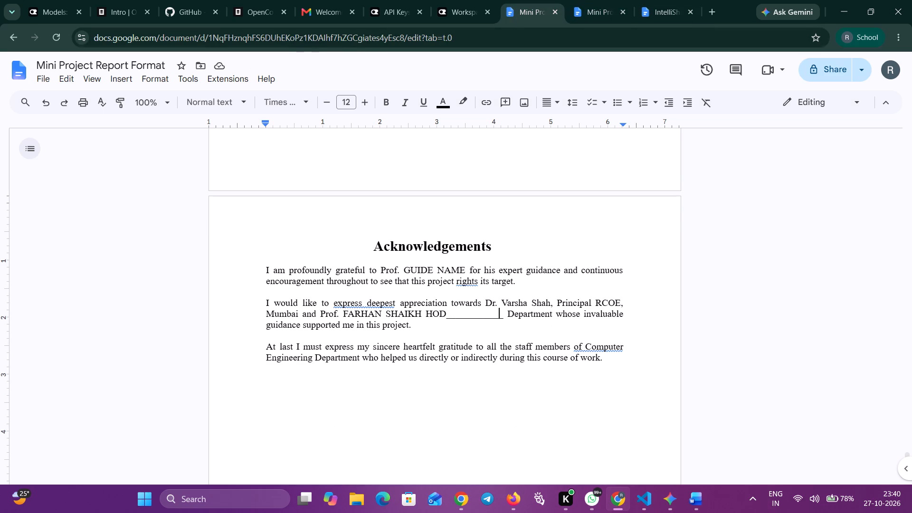
pyautogui.click(518, 328)
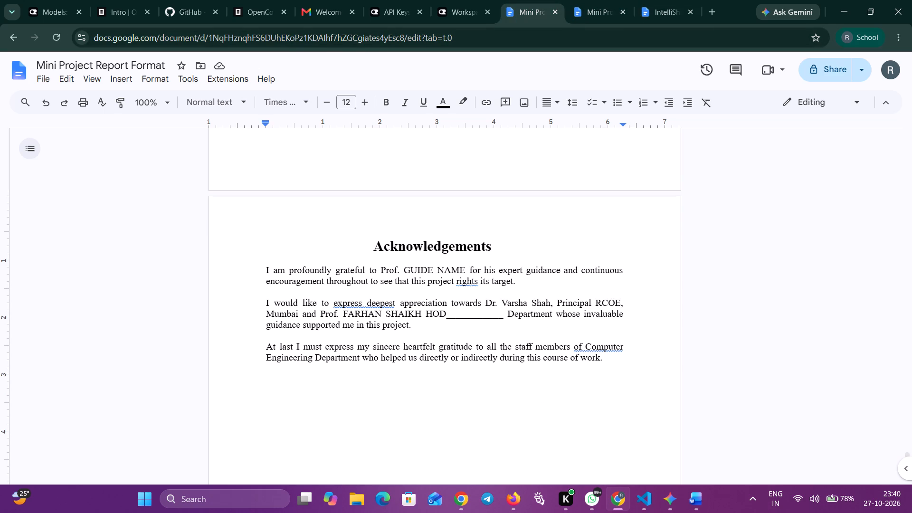
pyautogui.click(519, 321)
pyautogui.click(507, 318)
pyautogui.click(504, 319)
pyautogui.press('BackSpace')
pyautogui.press('BackSpace')
pyautogui.press('BackSpace')
pyautogui.press('BackSpace')
pyautogui.press('BackSpace')
pyautogui.press('BackSpace')
pyautogui.press('BackSpace')
pyautogui.press('BackSpace')
pyautogui.press('BackSpace')
pyautogui.press('BackSpace')
pyautogui.press('BackSpace')
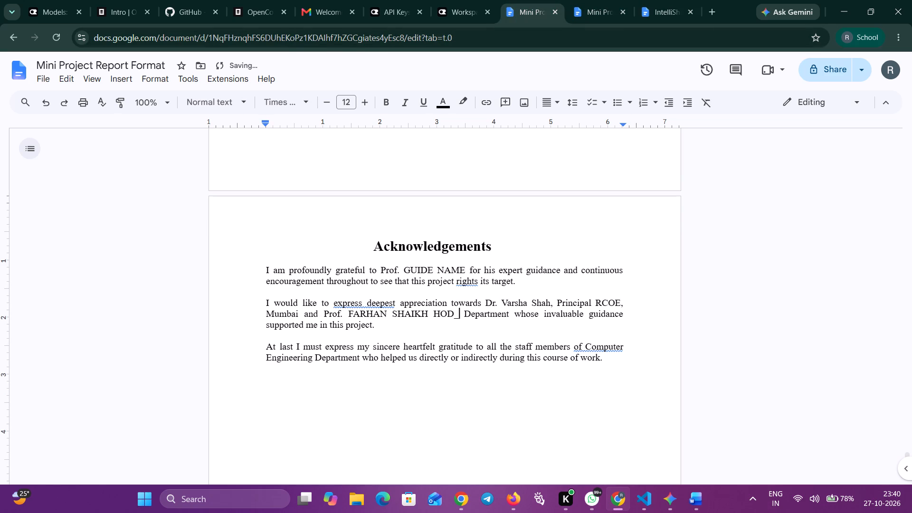
pyautogui.press('BackSpace')
pyautogui.press('space')
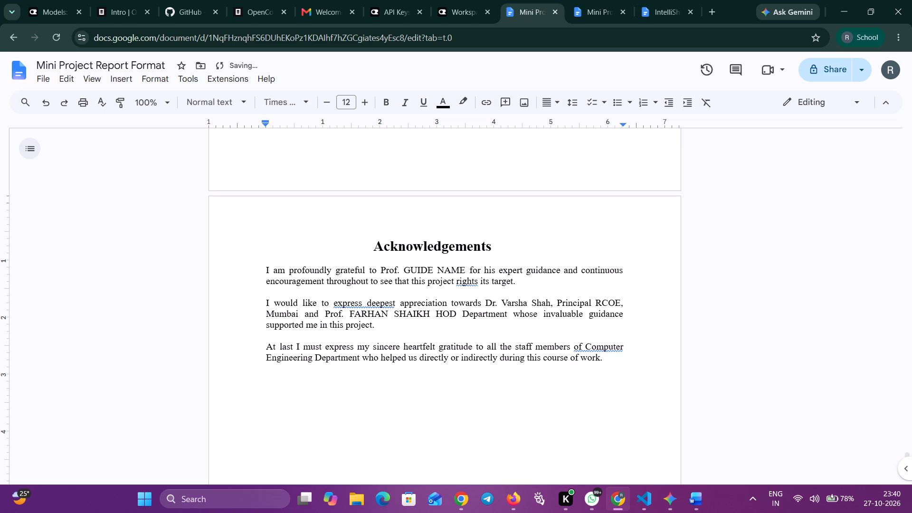
pyautogui.hotkey('ctrl', 'v')
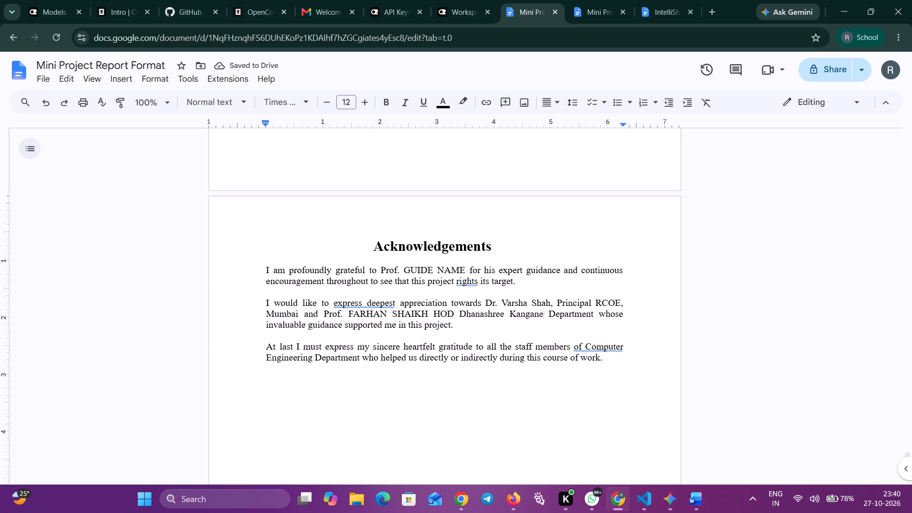
# Switch the Mini Project Report Format document to Viewing mode.
pyautogui.scroll(5, 505, 372)
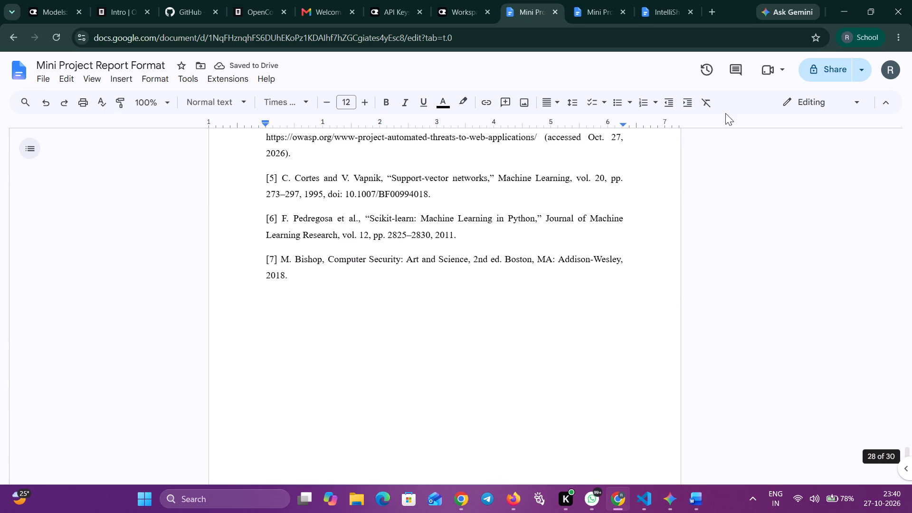
pyautogui.click(794, 110)
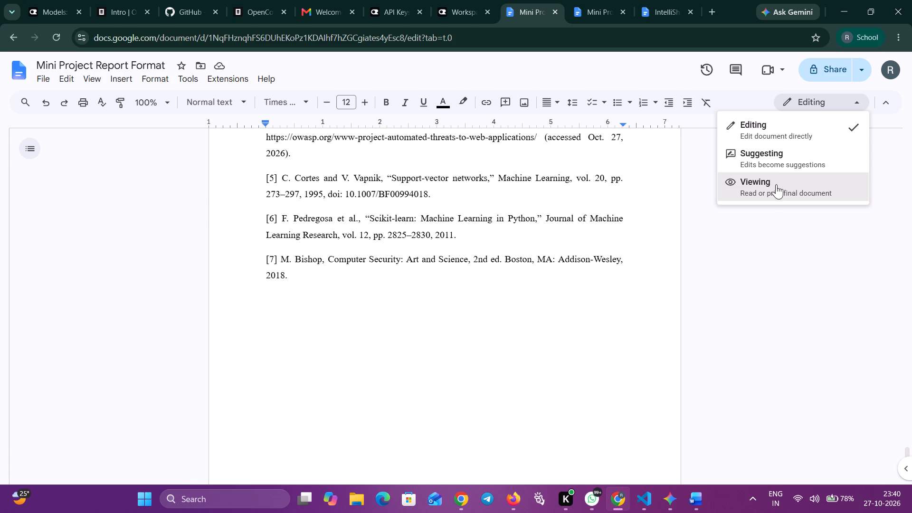
pyautogui.click(775, 191)
pyautogui.click(769, 190)
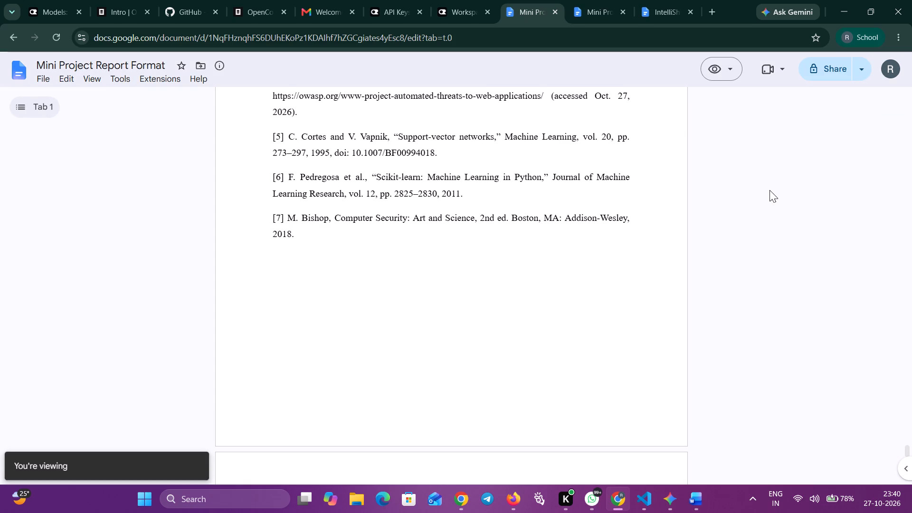
# Review the whole Mini Project Report Format document from the guidelines and title page through the Acknowledgements and Publications pages.
pyautogui.scroll(17, 665, 295)
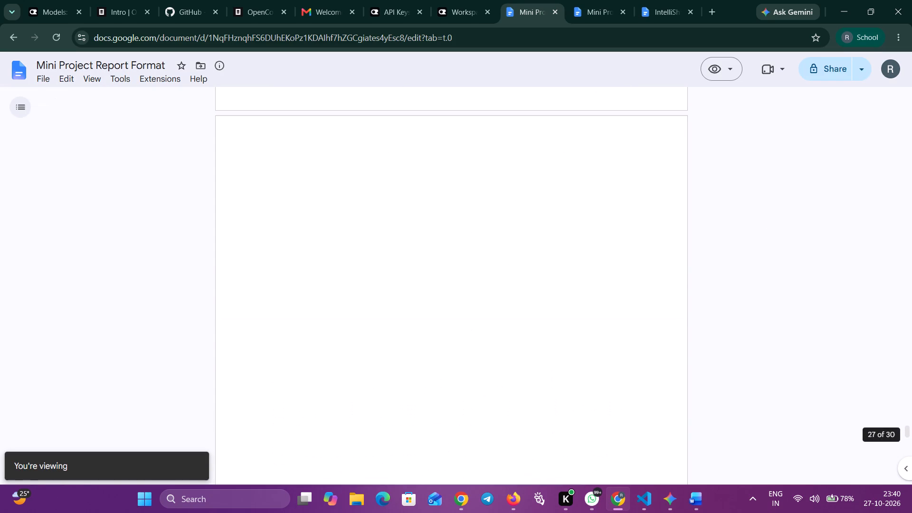
pyautogui.moveTo(903, 427); pyautogui.dragTo(909, 163)
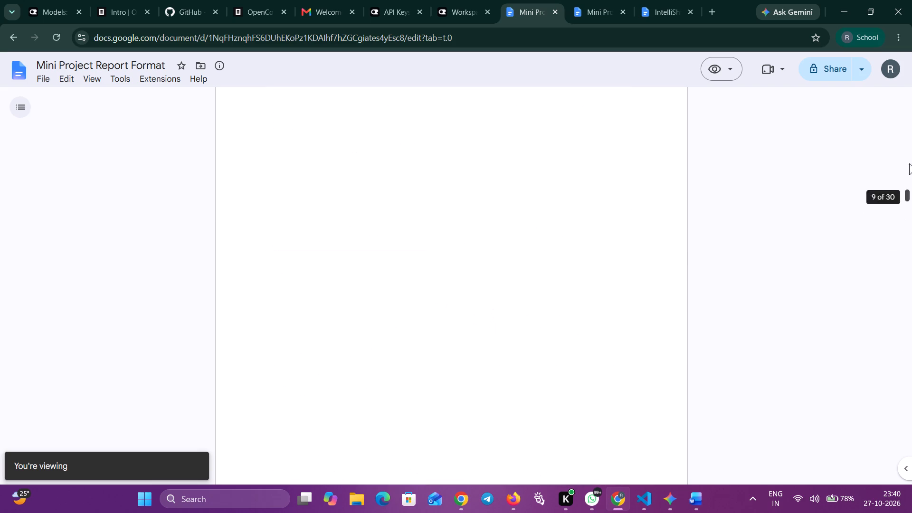
pyautogui.moveTo(909, 163); pyautogui.dragTo(908, 98)
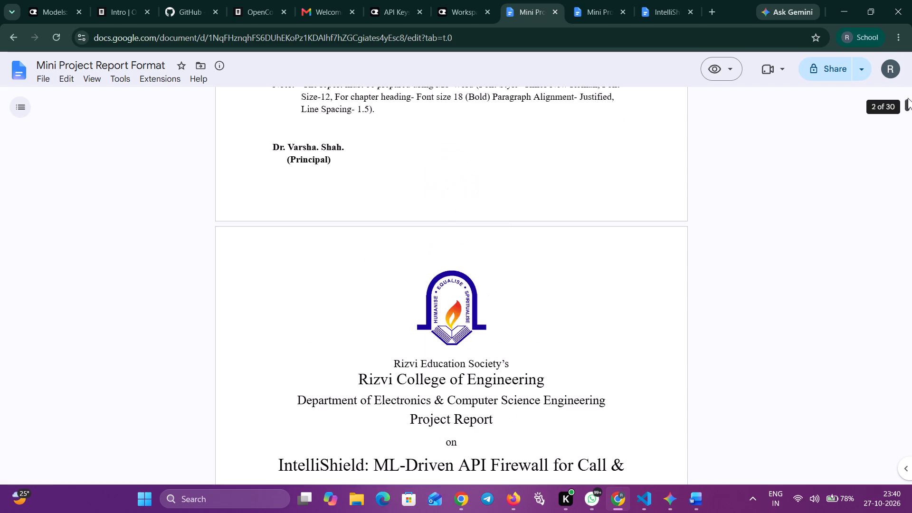
pyautogui.moveTo(908, 98); pyautogui.dragTo(908, 95)
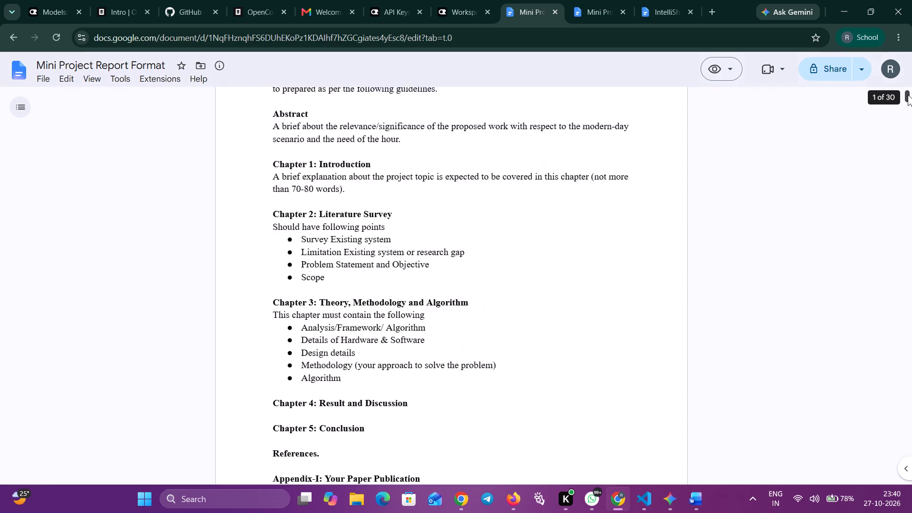
pyautogui.moveTo(908, 95); pyautogui.dragTo(908, 96)
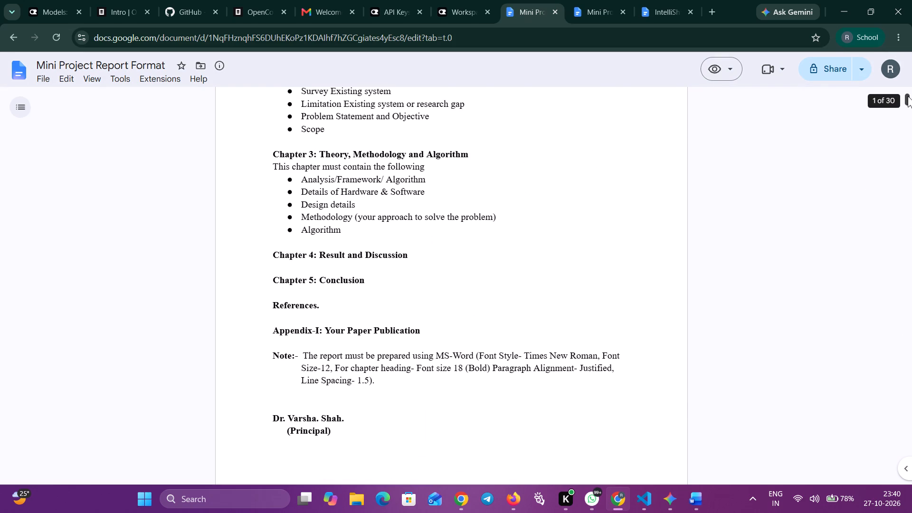
pyautogui.moveTo(908, 96); pyautogui.dragTo(908, 106)
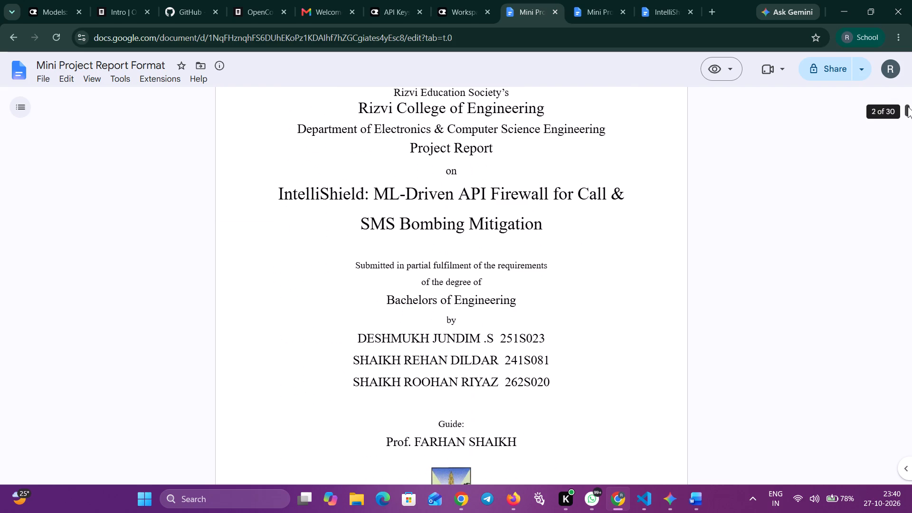
pyautogui.moveTo(908, 106); pyautogui.dragTo(908, 113)
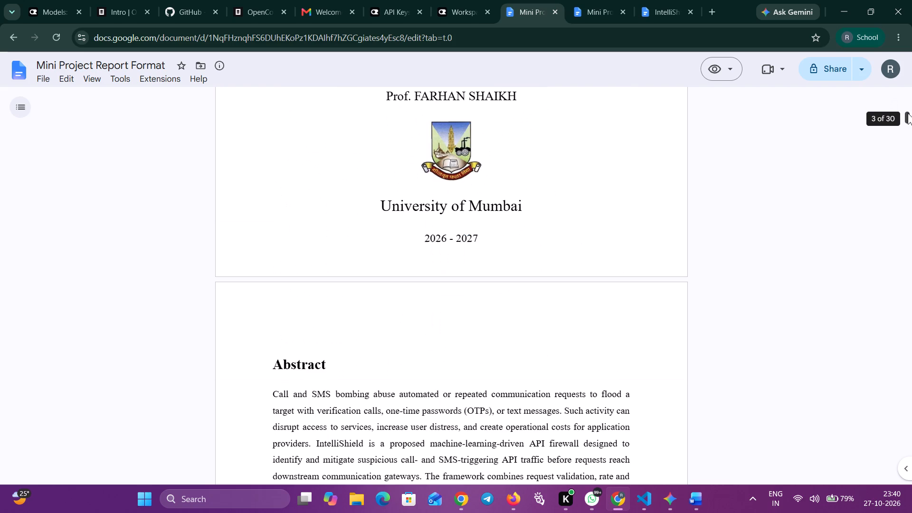
pyautogui.moveTo(908, 113); pyautogui.dragTo(908, 140)
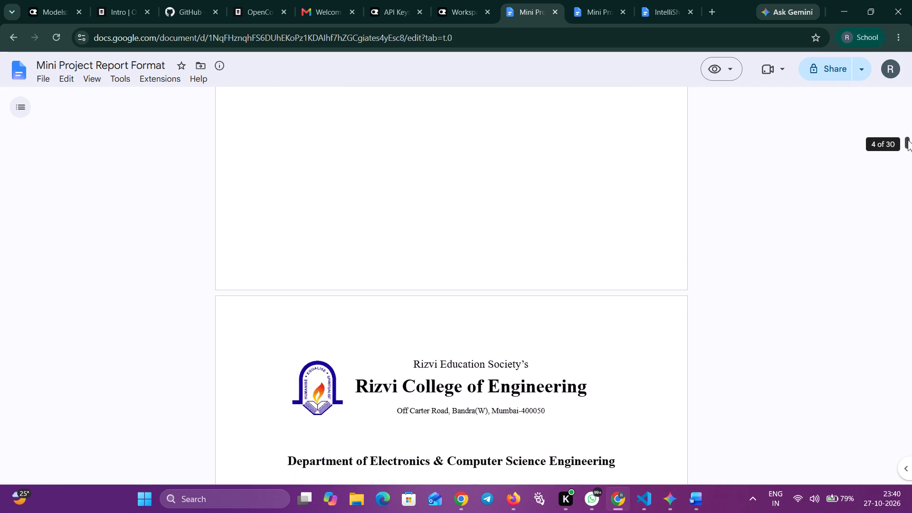
pyautogui.moveTo(908, 140); pyautogui.dragTo(908, 145)
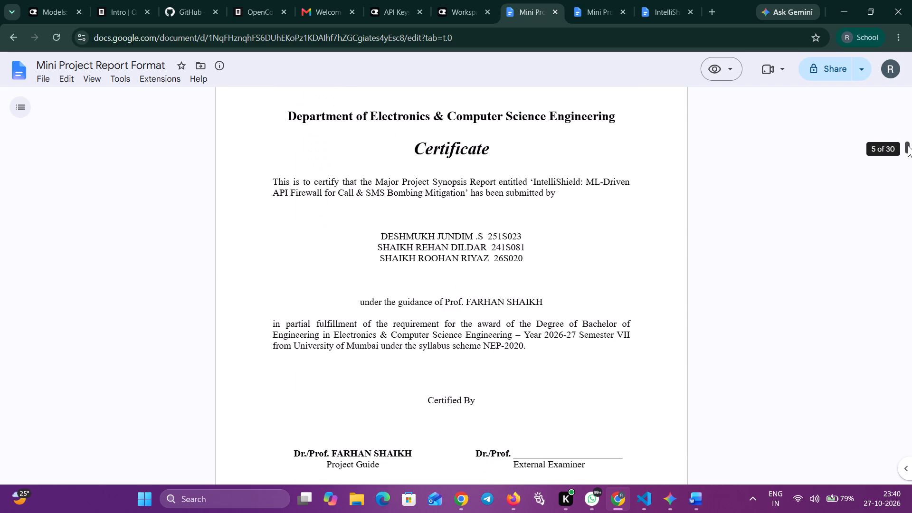
pyautogui.moveTo(908, 145); pyautogui.dragTo(908, 154)
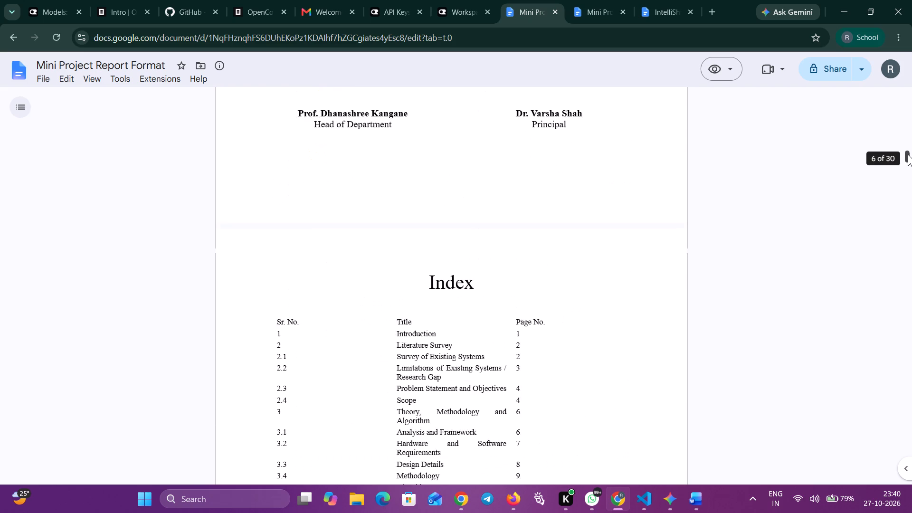
pyautogui.moveTo(908, 154); pyautogui.dragTo(907, 171)
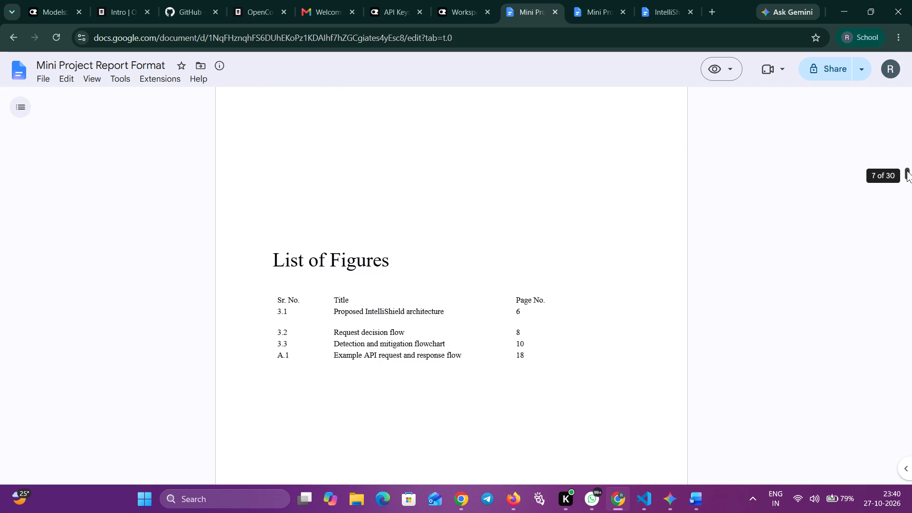
pyautogui.moveTo(907, 171); pyautogui.dragTo(907, 171)
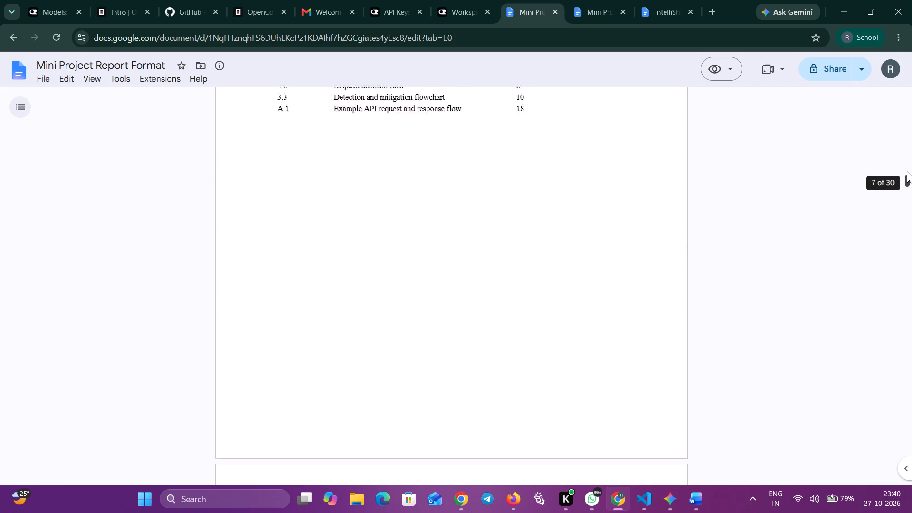
pyautogui.moveTo(907, 171); pyautogui.dragTo(907, 168)
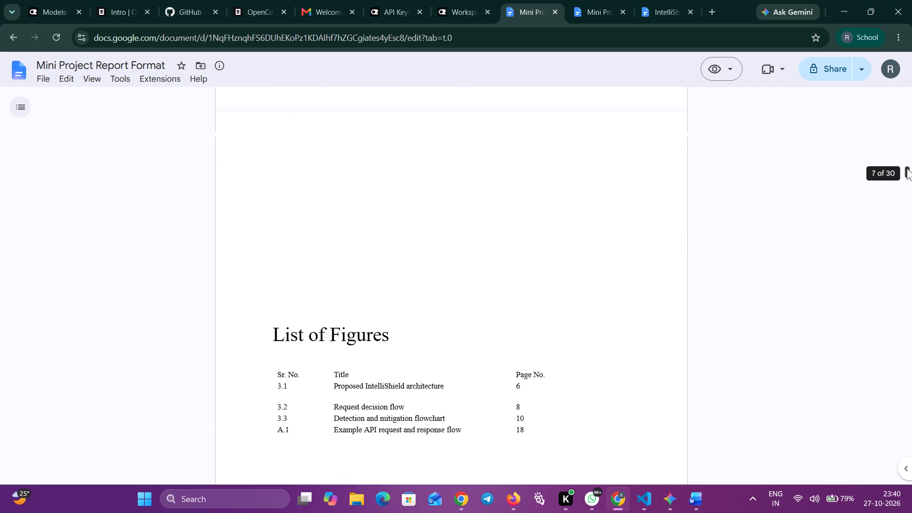
pyautogui.moveTo(907, 168); pyautogui.dragTo(907, 199)
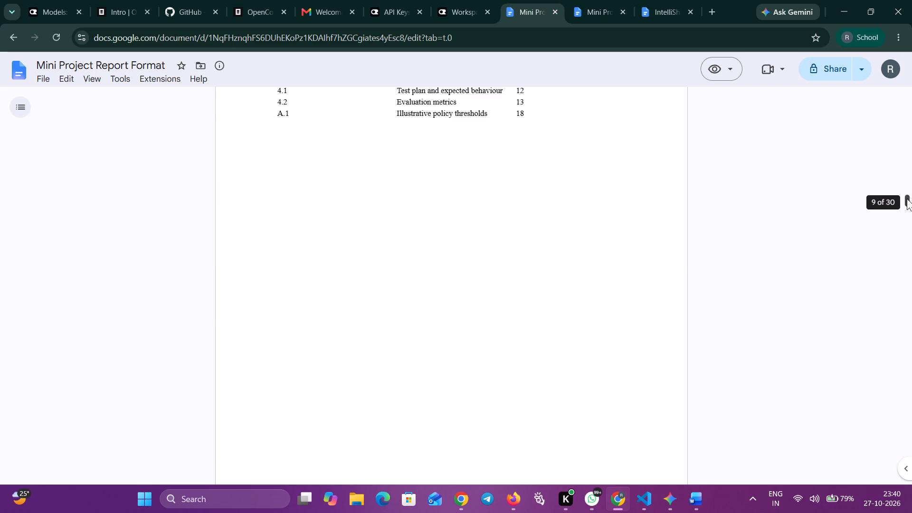
pyautogui.moveTo(907, 199); pyautogui.dragTo(907, 233)
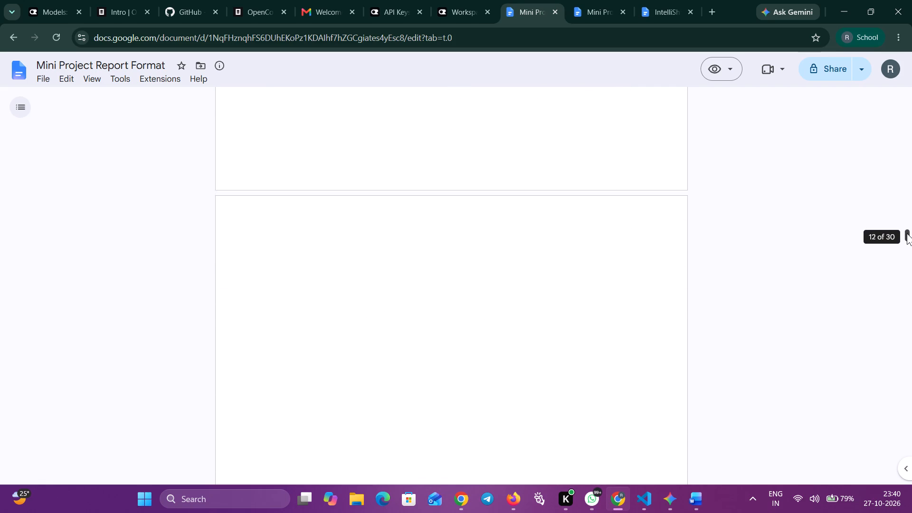
pyautogui.moveTo(907, 233); pyautogui.dragTo(911, 303)
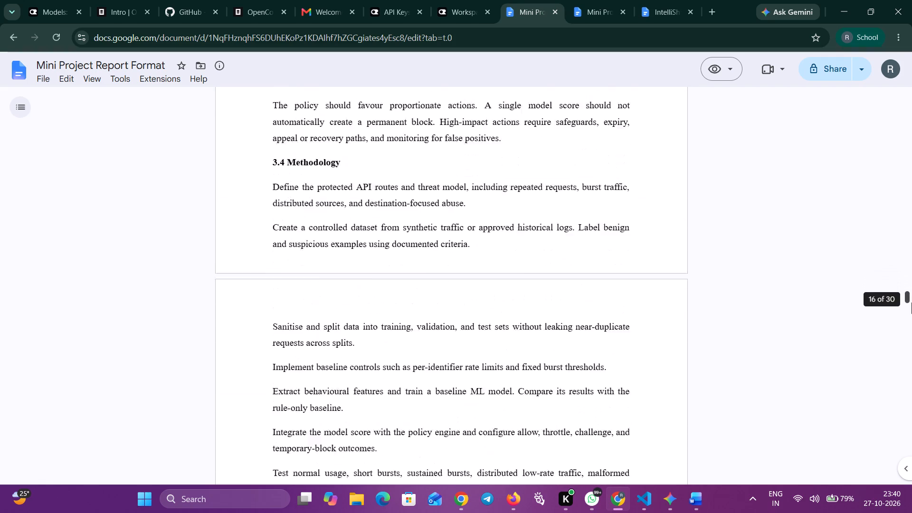
pyautogui.moveTo(911, 303); pyautogui.dragTo(911, 428)
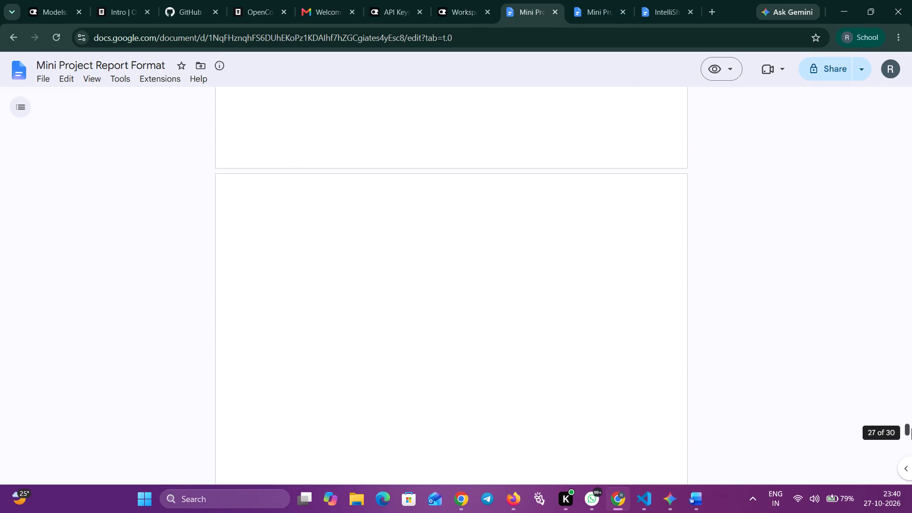
pyautogui.moveTo(911, 428); pyautogui.dragTo(911, 452)
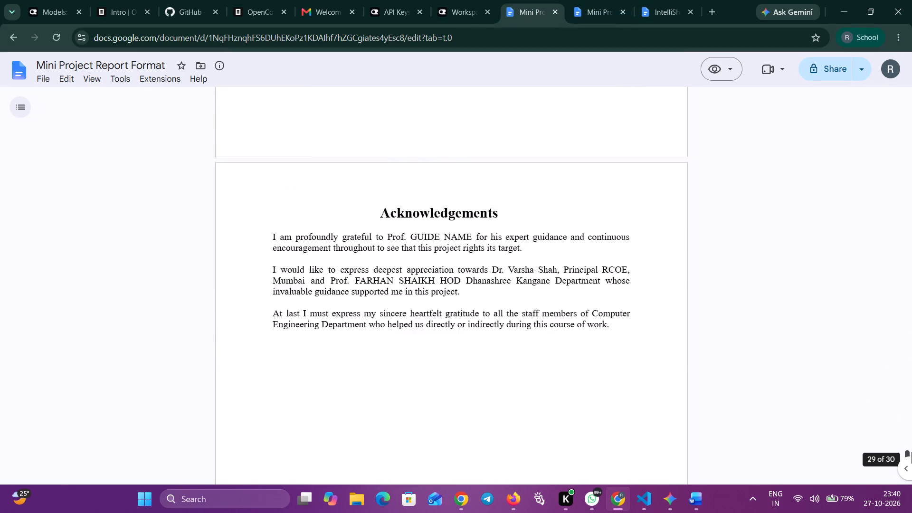
pyautogui.moveTo(911, 452); pyautogui.dragTo(909, 465)
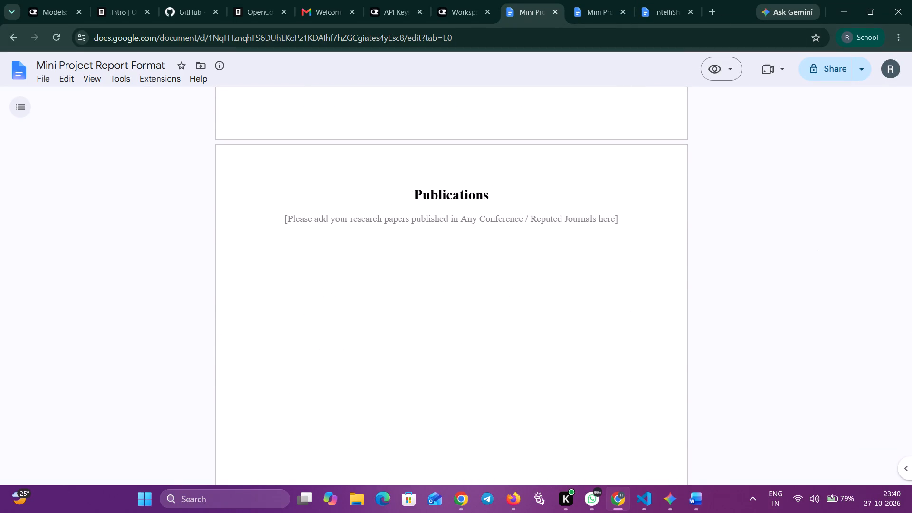
# Compare the Publications page of IntelliShield_Mini_Project_Report-1 with the Publications page of the Mini Project Report Format document.
pyautogui.click(669, 11)
pyautogui.scroll(-8, 689, 240)
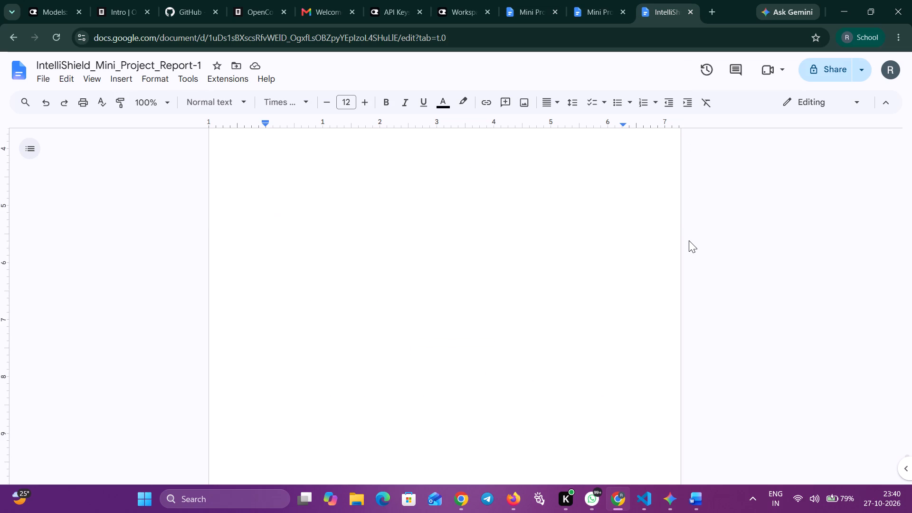
pyautogui.scroll(-8, 689, 240)
pyautogui.scroll(3, 689, 240)
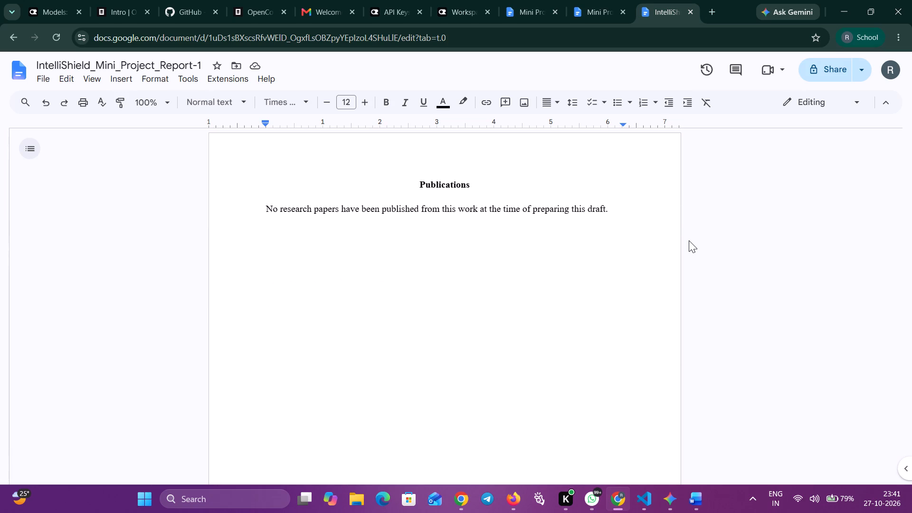
pyautogui.click(530, 18)
pyautogui.scroll(-1, 560, 241)
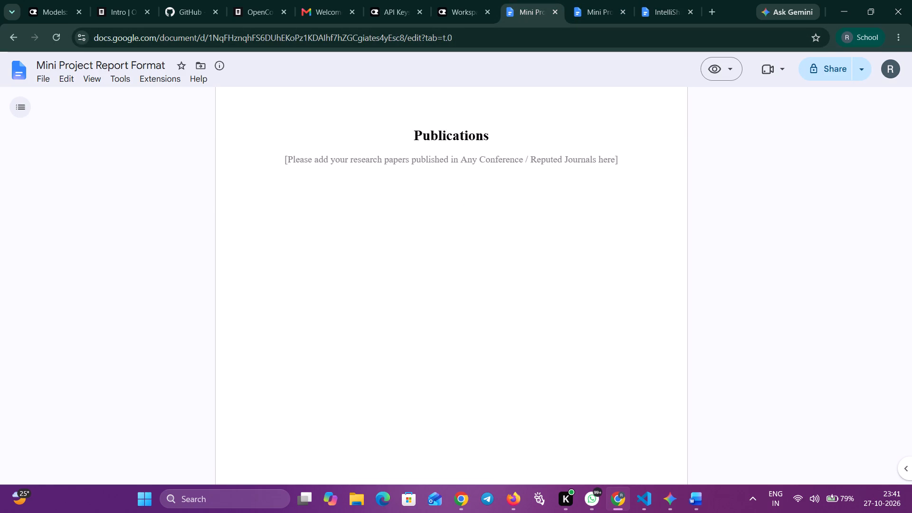
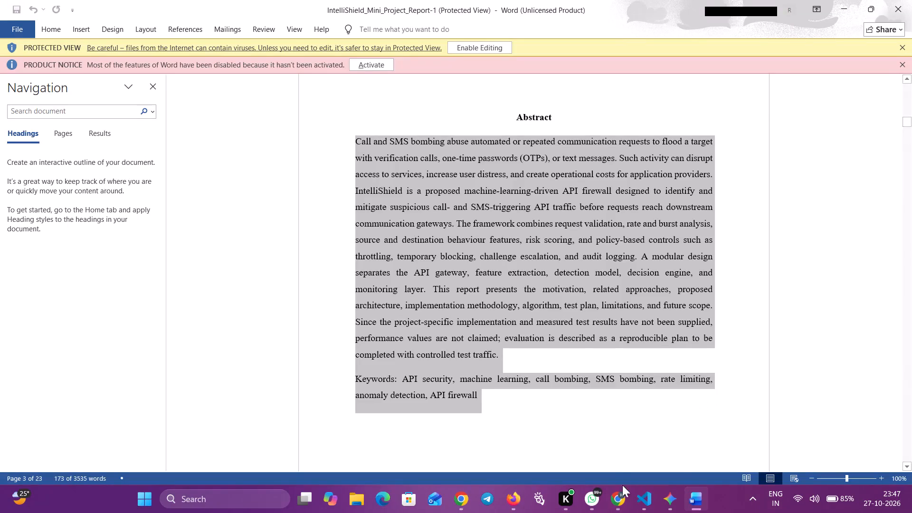
# Copy the statement under the Publications heading in the IntelliShield_Mini_Project_Report-1 document.
pyautogui.click(616, 494)
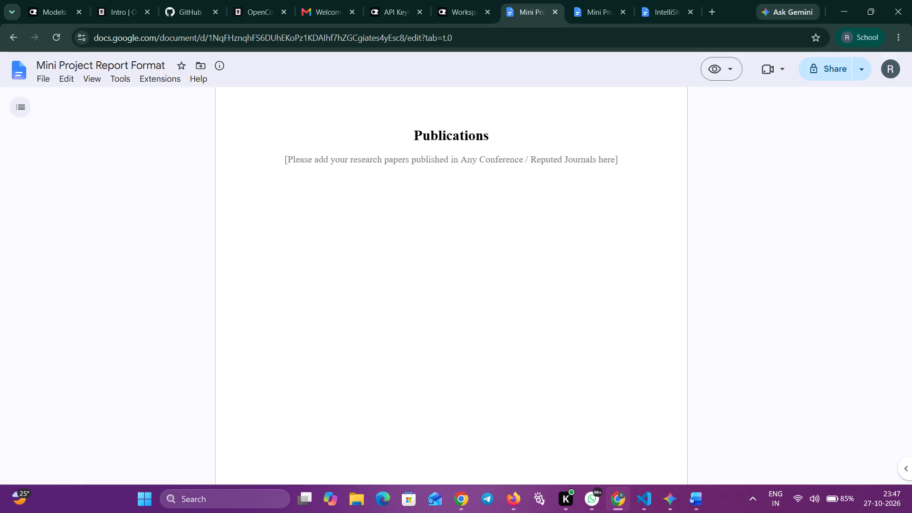
pyautogui.scroll(9, 478, 247)
pyautogui.scroll(-4, 478, 247)
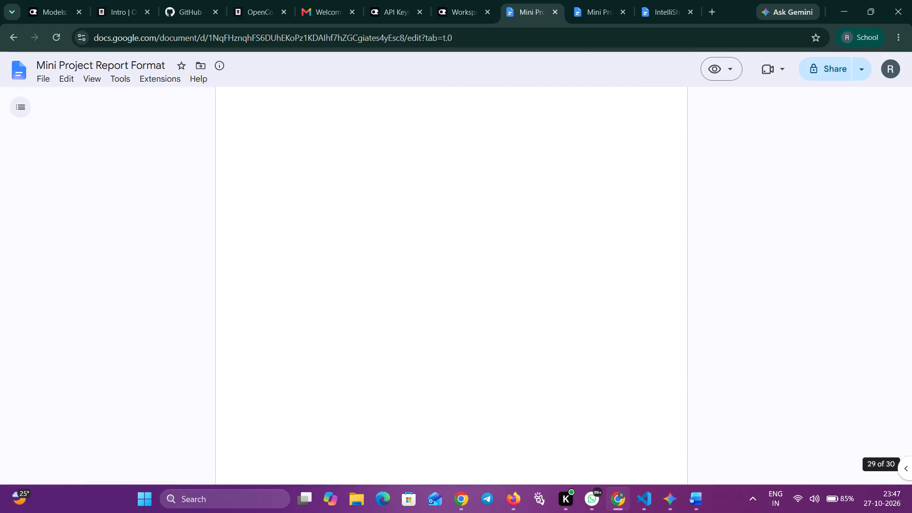
pyautogui.click(660, 12)
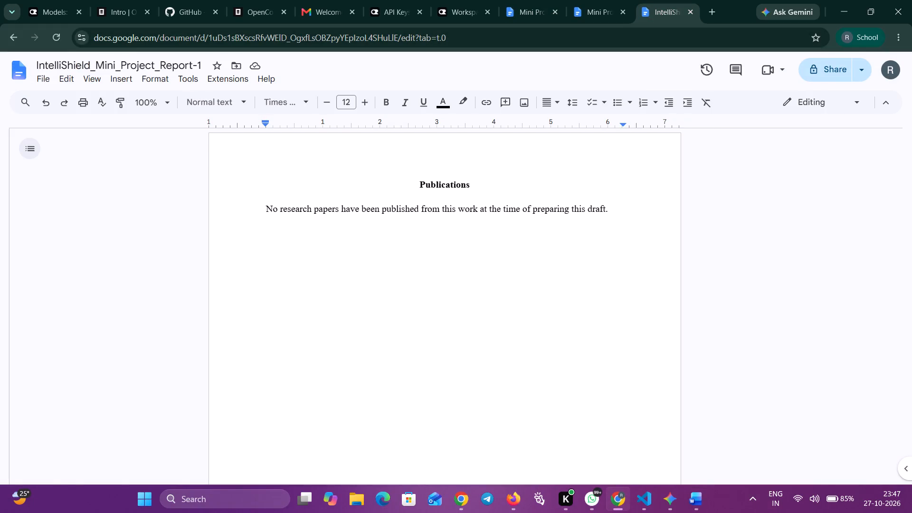
pyautogui.moveTo(259, 209); pyautogui.dragTo(489, 218)
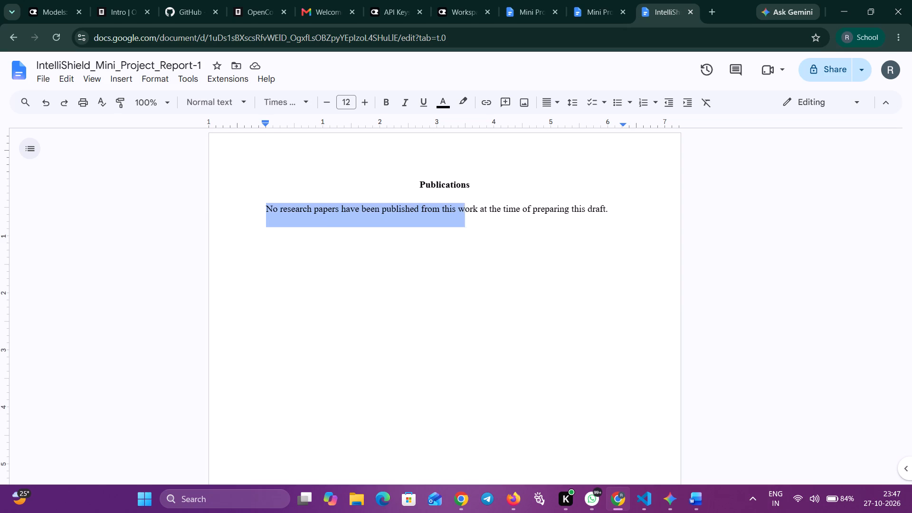
pyautogui.moveTo(489, 218); pyautogui.dragTo(638, 219)
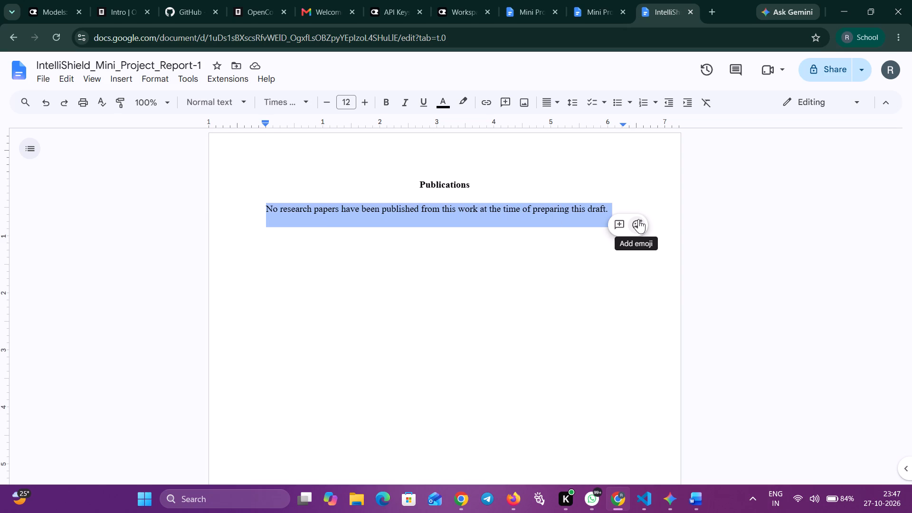
pyautogui.hotkey('ctrl', 'c')
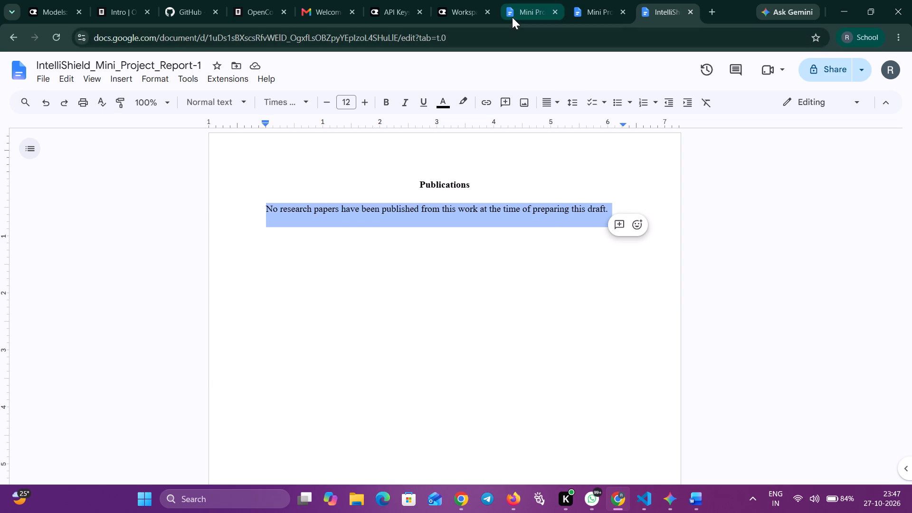
# Switch the Mini Project Report Format document to Editing mode at its Publications page.
pyautogui.click(512, 17)
pyautogui.scroll(-2, 462, 323)
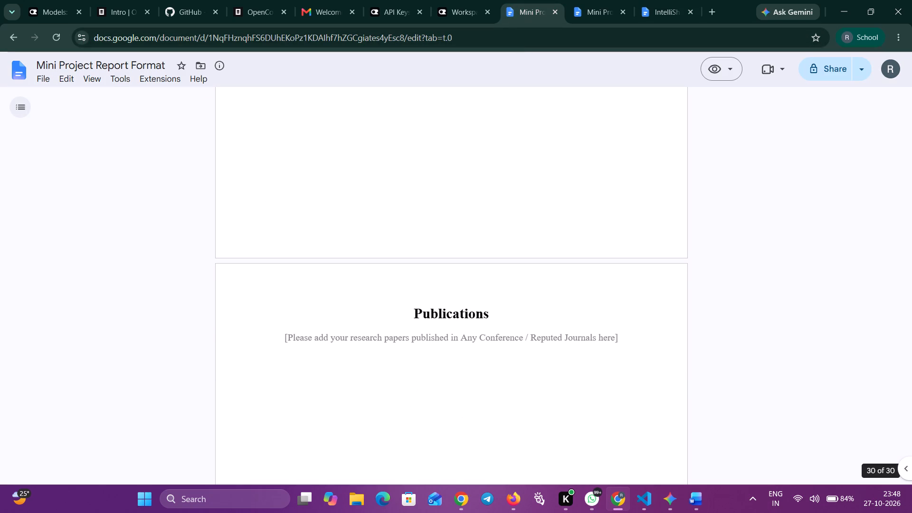
pyautogui.click(638, 351)
pyautogui.click(637, 348)
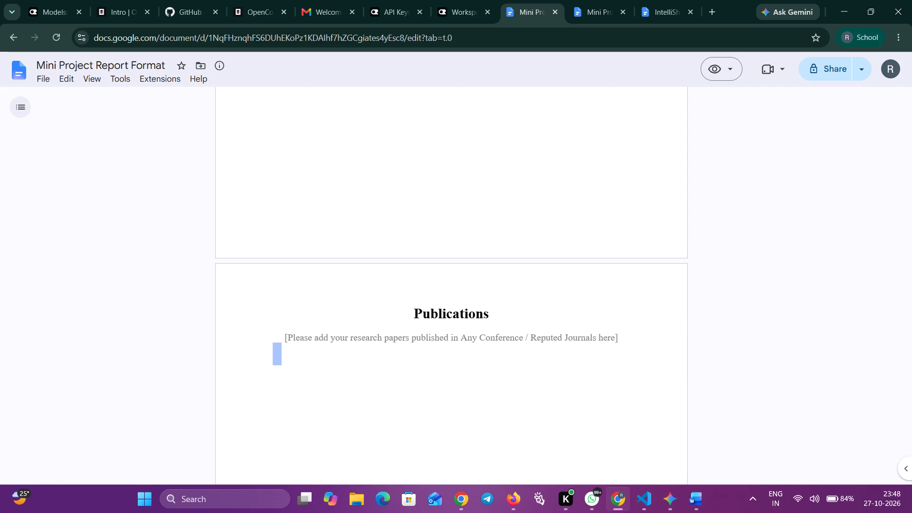
pyautogui.click(652, 332)
pyautogui.click(649, 331)
pyautogui.click(614, 324)
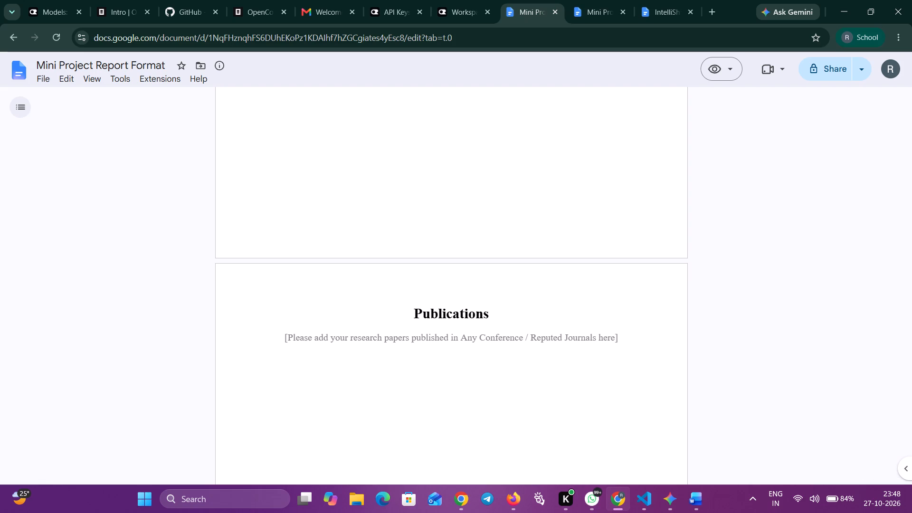
pyautogui.click(621, 337)
pyautogui.doubleClick(621, 337)
pyautogui.click(732, 72)
pyautogui.click(740, 104)
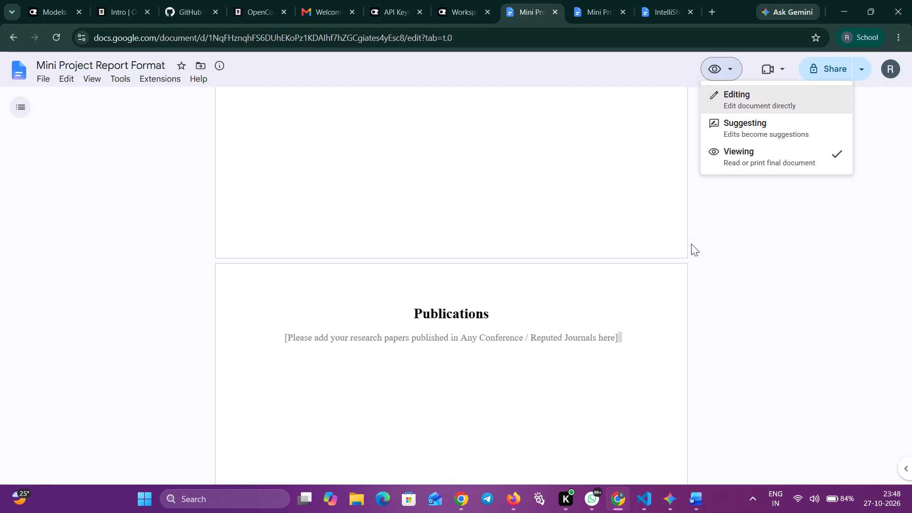
# Replace the bracketed placeholder under Publications with the copied statement "No research papers have been published from this work at the time of preparing this draft.".
pyautogui.click(618, 373)
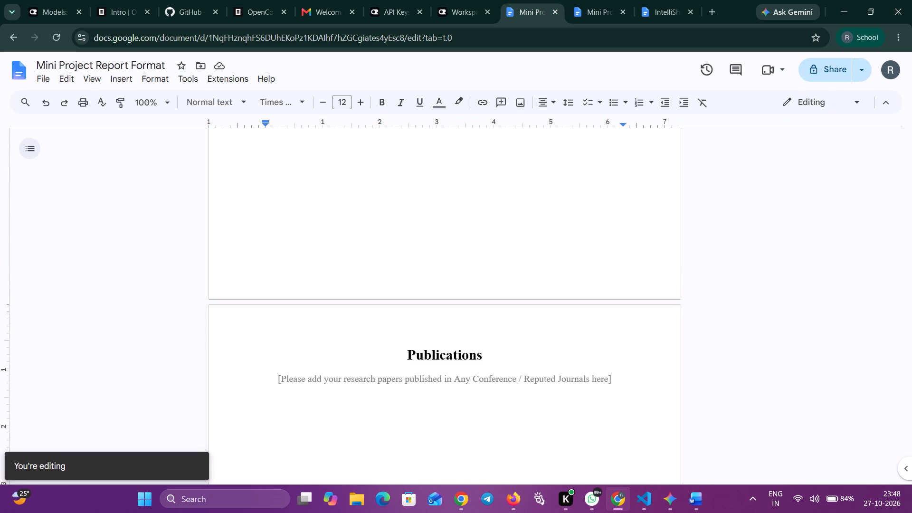
pyautogui.press('BackSpace')
pyautogui.press('BackSpace')
pyautogui.press('BackSpace')
pyautogui.press('BackSpace')
pyautogui.press('BackSpace')
pyautogui.press('BackSpace')
pyautogui.press('BackSpace')
pyautogui.press('BackSpace')
pyautogui.press('BackSpace')
pyautogui.press('BackSpace')
pyautogui.press('BackSpace')
pyautogui.press('BackSpace')
pyautogui.press('BackSpace')
pyautogui.press('BackSpace')
pyautogui.press('BackSpace')
pyautogui.press('BackSpace')
pyautogui.press('BackSpace')
pyautogui.press('BackSpace')
pyautogui.press('BackSpace')
pyautogui.press('BackSpace')
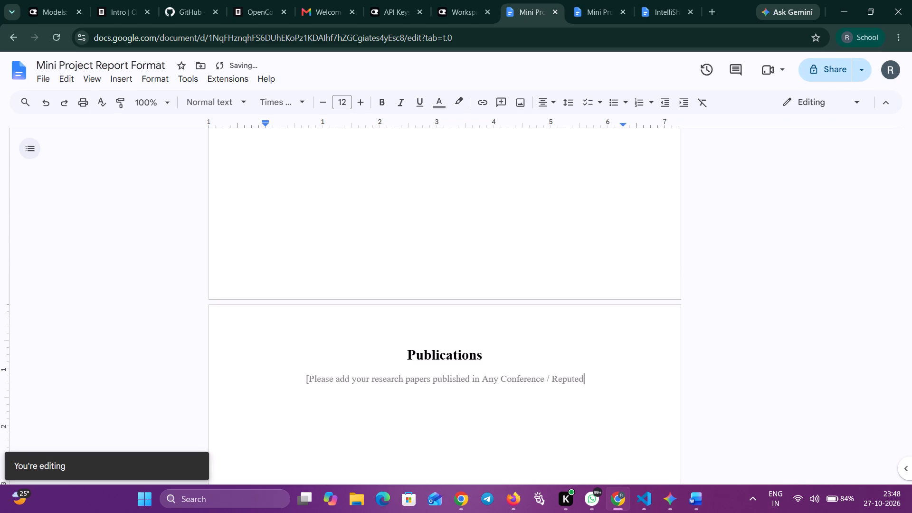
pyautogui.press('BackSpace')
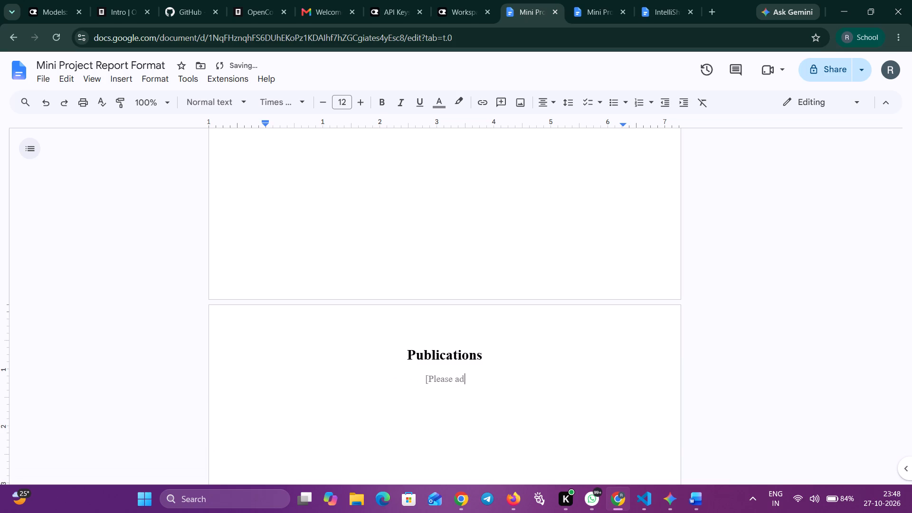
pyautogui.press('BackSpace')
pyautogui.press('BackSpace')
pyautogui.press('BackSpace')
pyautogui.press('BackSpace')
pyautogui.press('BackSpace')
pyautogui.press('BackSpace')
pyautogui.press('BackSpace')
pyautogui.press('BackSpace')
pyautogui.press('BackSpace')
pyautogui.press('BackSpace')
pyautogui.hotkey('ctrl', 'v')
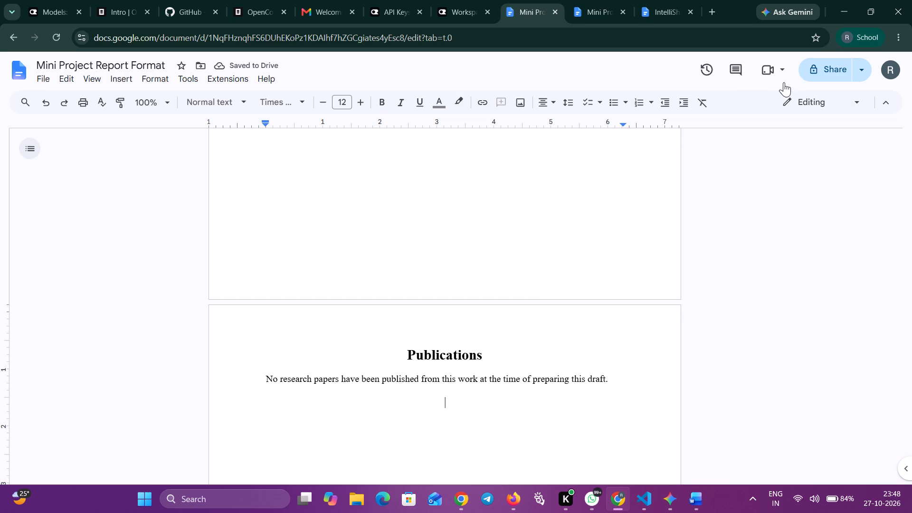
# Switch the Mini Project Report Format document back to Viewing mode.
pyautogui.click(802, 108)
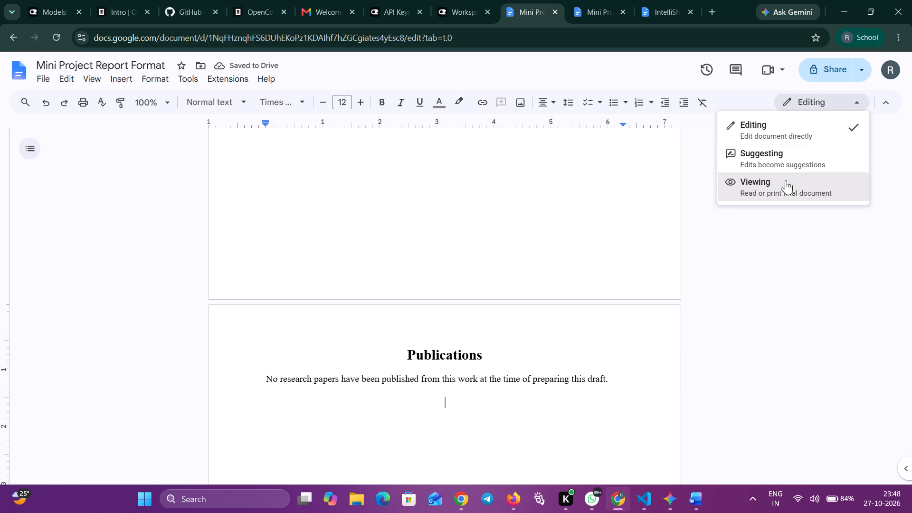
pyautogui.click(785, 186)
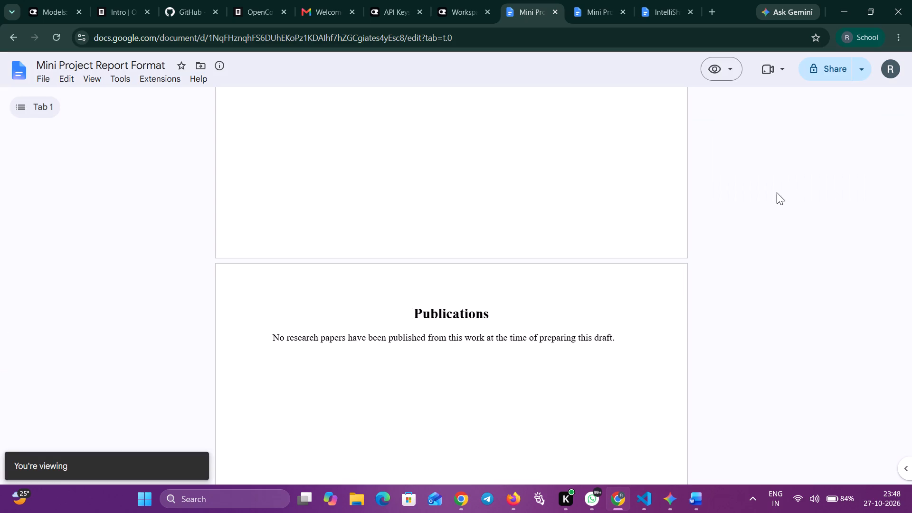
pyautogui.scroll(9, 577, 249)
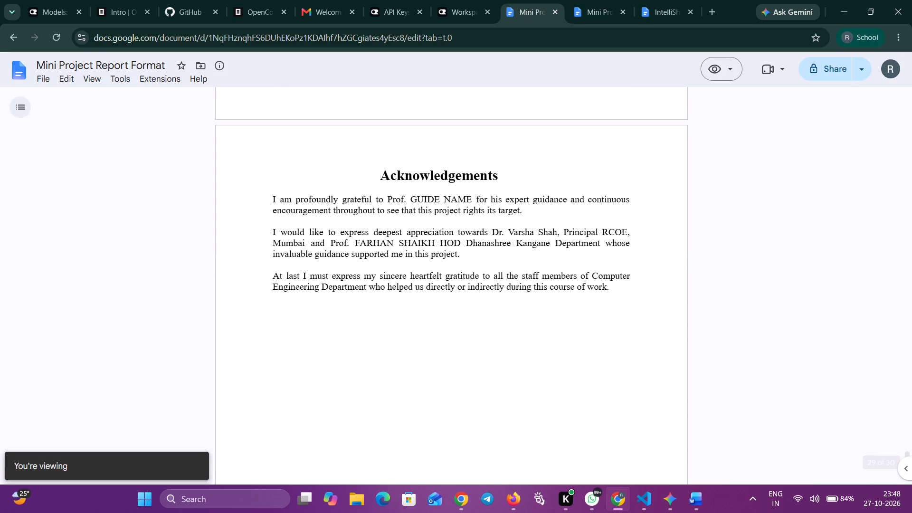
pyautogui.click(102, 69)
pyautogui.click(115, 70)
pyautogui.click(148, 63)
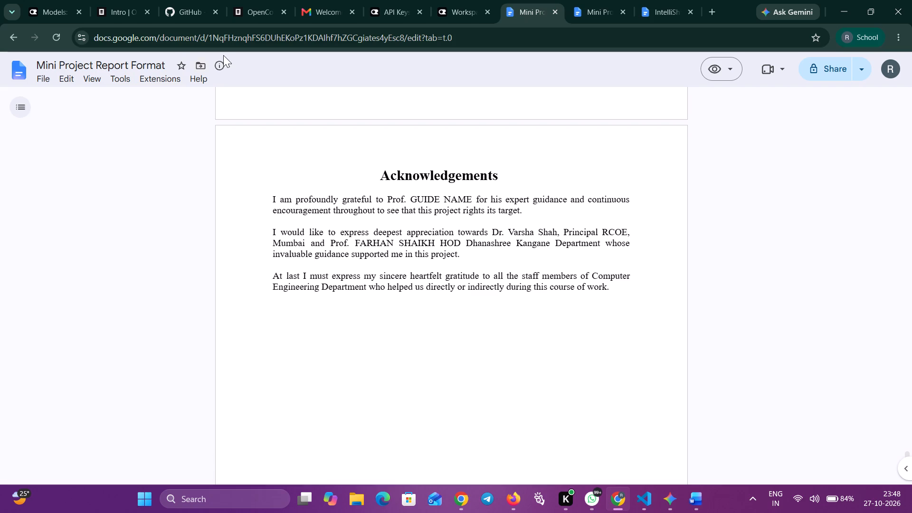
# Move the Mini Project Report Format document into the DSA MANUAL folder in My Drive.
pyautogui.click(200, 66)
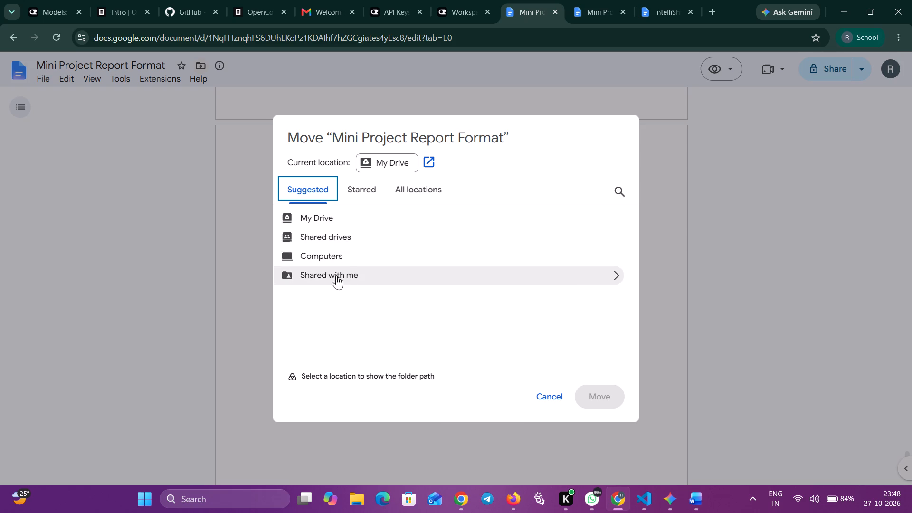
pyautogui.click(366, 219)
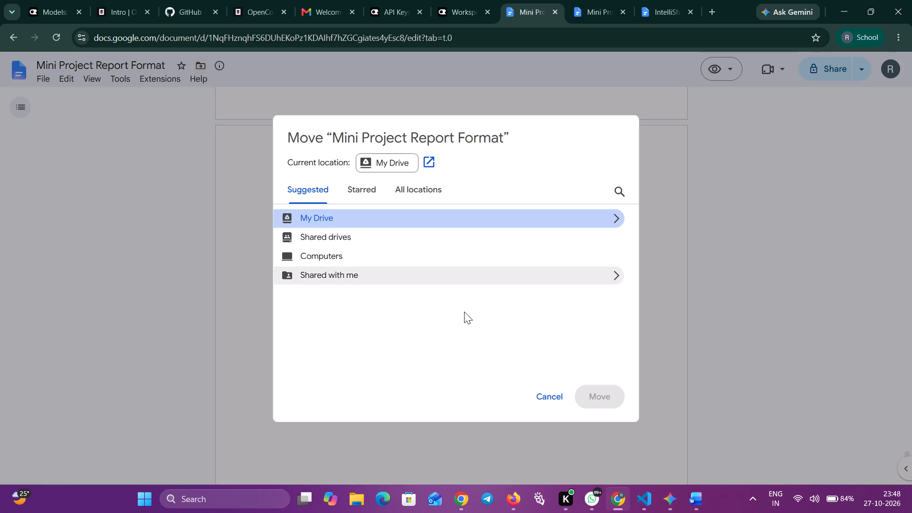
pyautogui.click(484, 210)
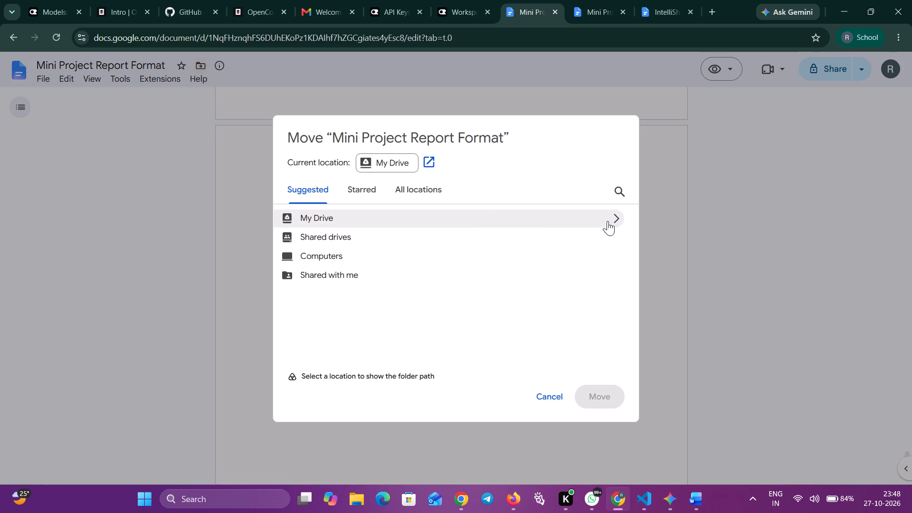
pyautogui.click(614, 218)
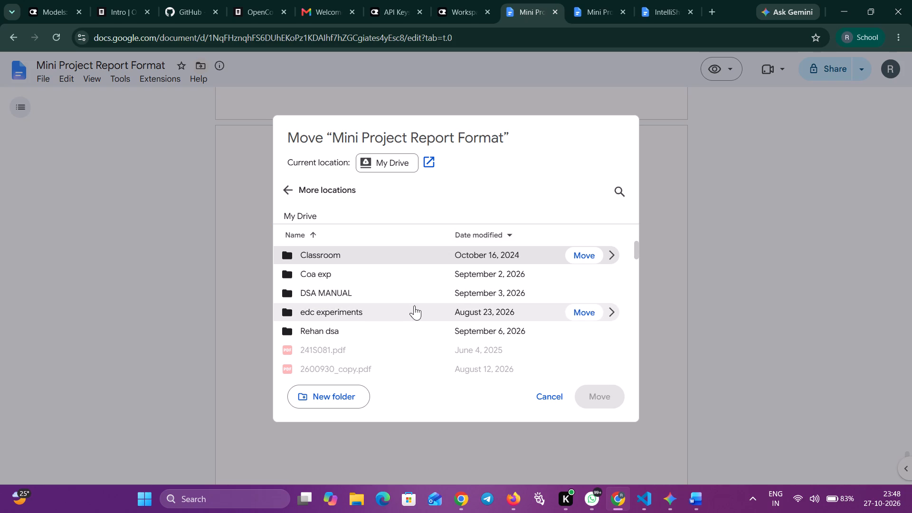
pyautogui.click(445, 257)
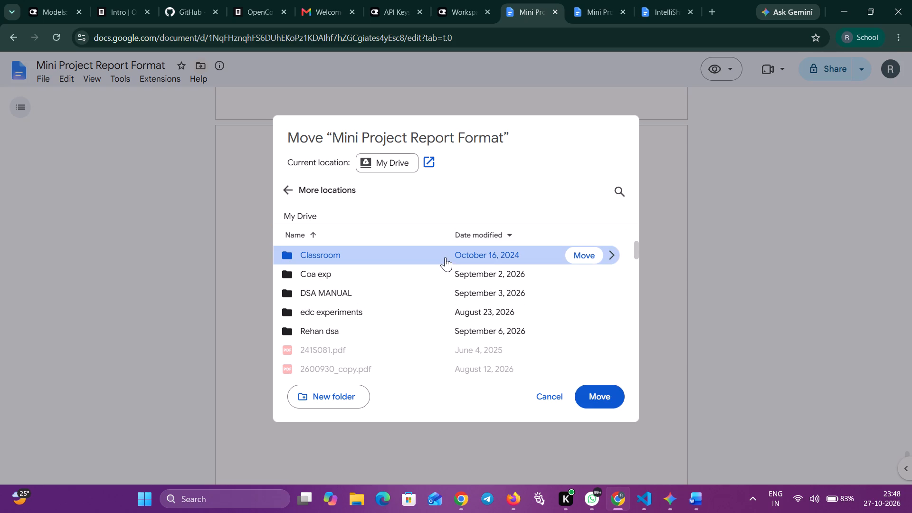
pyautogui.click(417, 278)
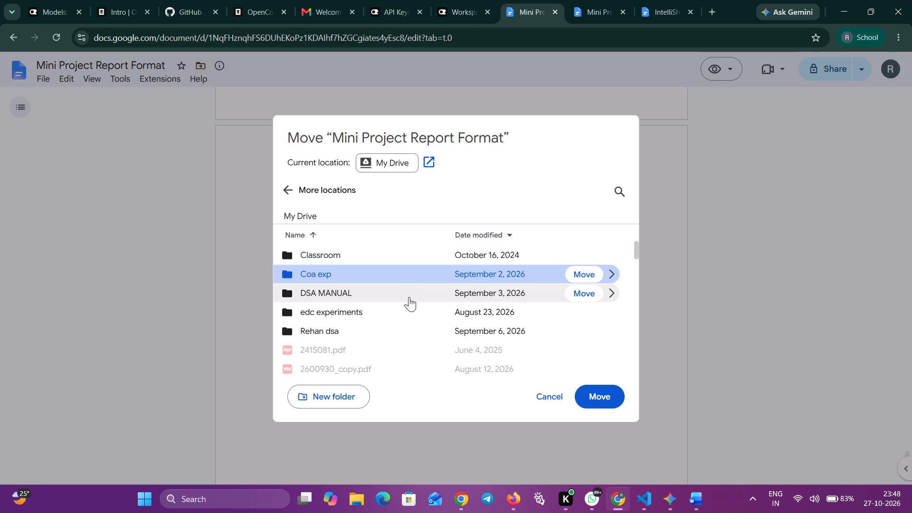
pyautogui.click(412, 298)
pyautogui.click(601, 393)
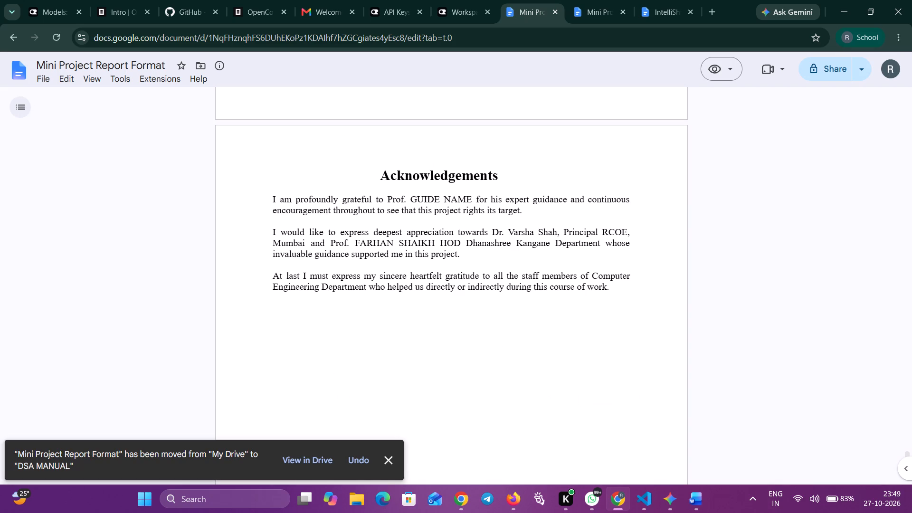
# Reopen the Mini Project Report Format document from the Docs home page and review its pages from the guidelines to the Abstract.
pyautogui.click(18, 42)
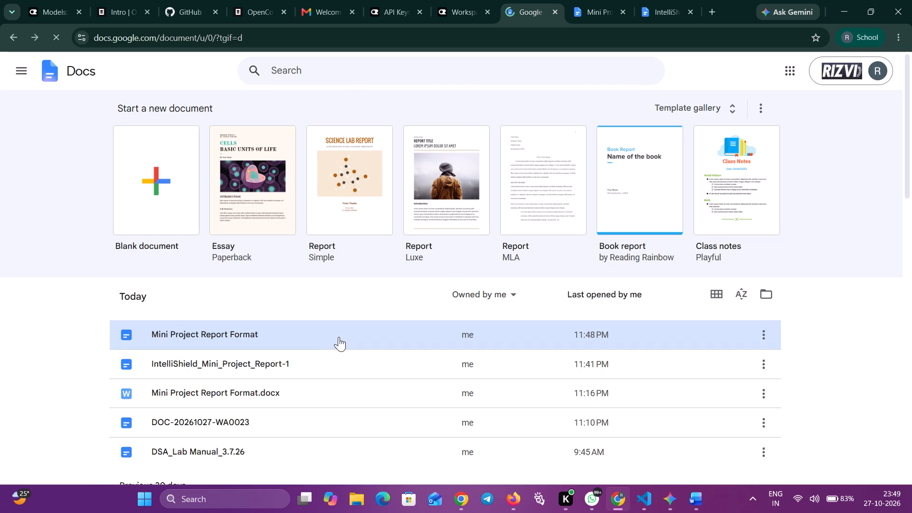
pyautogui.doubleClick(334, 330)
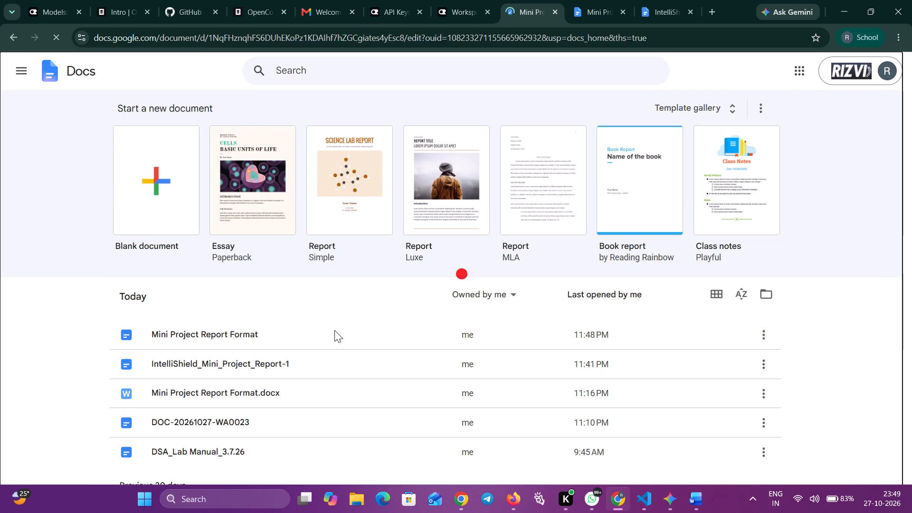
pyautogui.scroll(-5, 335, 317)
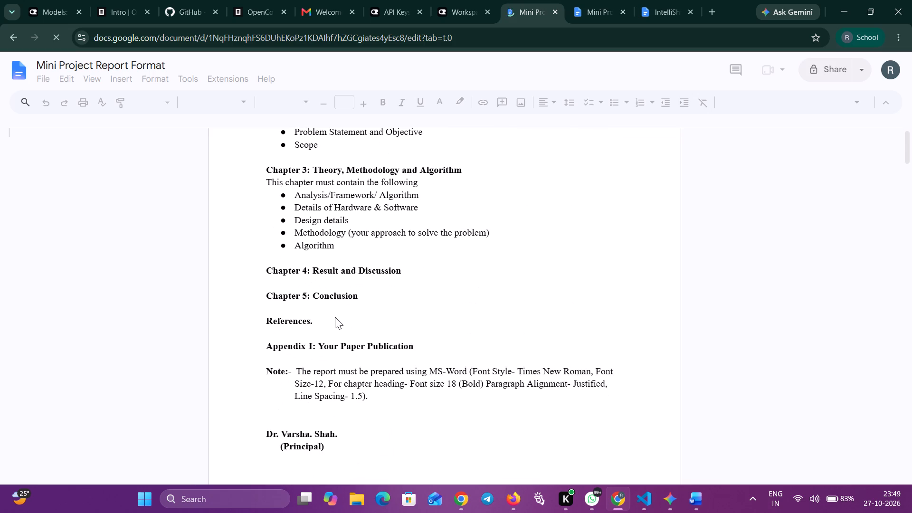
pyautogui.scroll(-5, 335, 317)
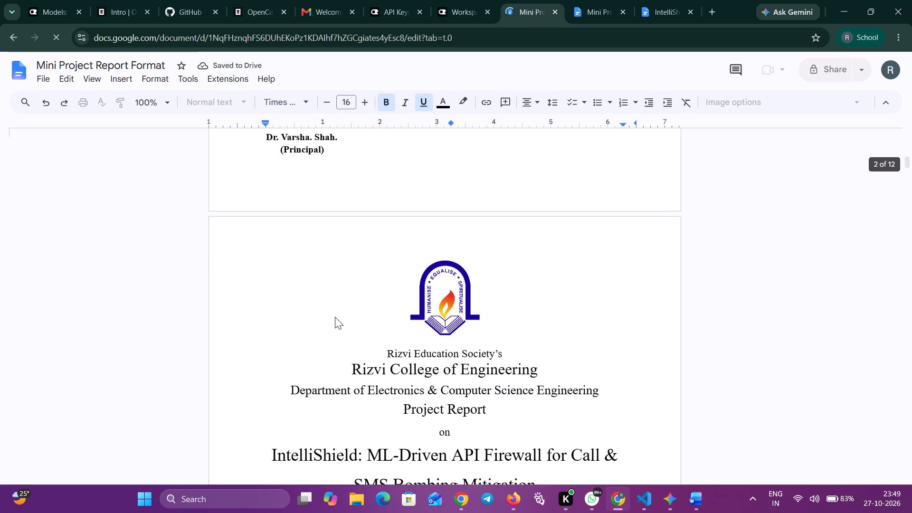
pyautogui.scroll(-14, 335, 317)
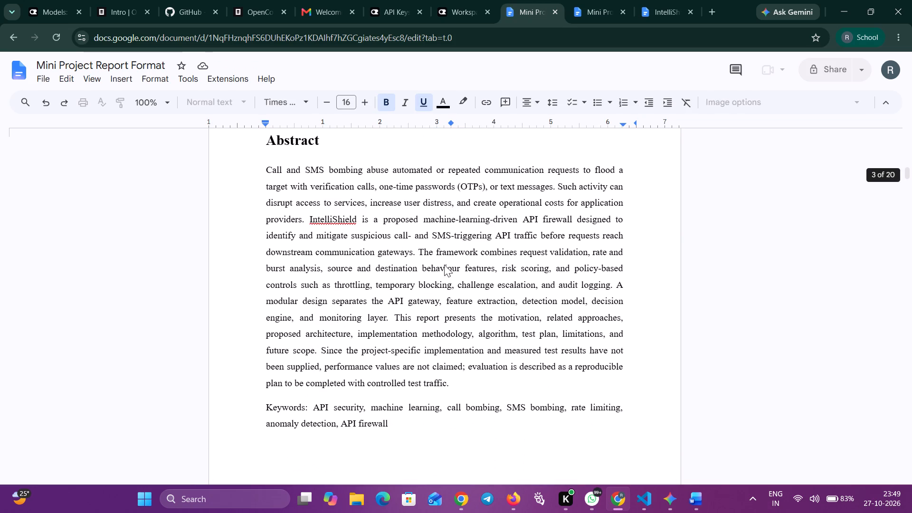
# Close the browser window that holds the mini project report documents.
pyautogui.click(887, 17)
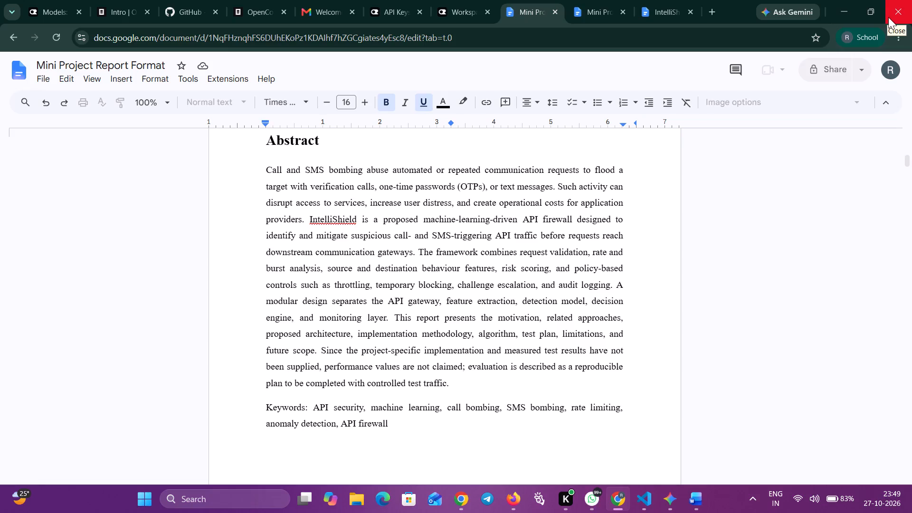
pyautogui.click(896, 12)
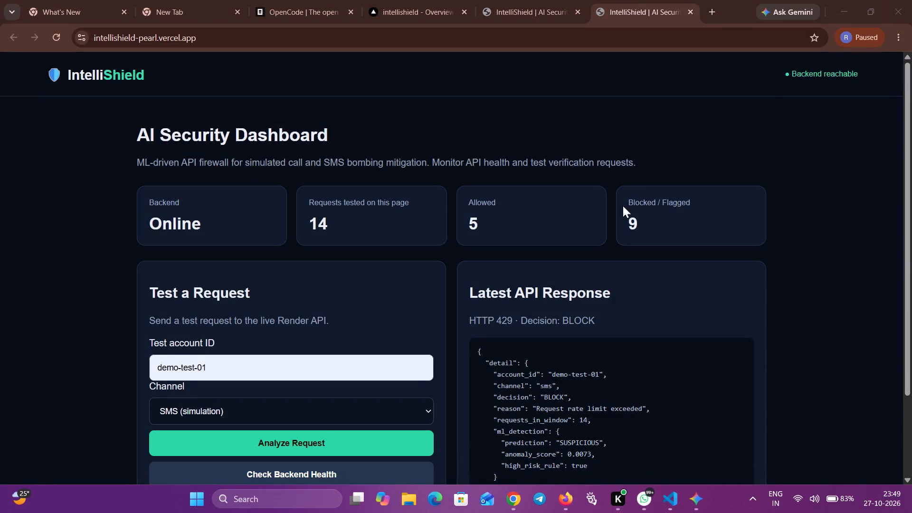
# Submit a test request for account demo-test-01 over the SMS (simulation) channel on the IntelliShield AI Security Dashboard.
pyautogui.scroll(-1, 625, 223)
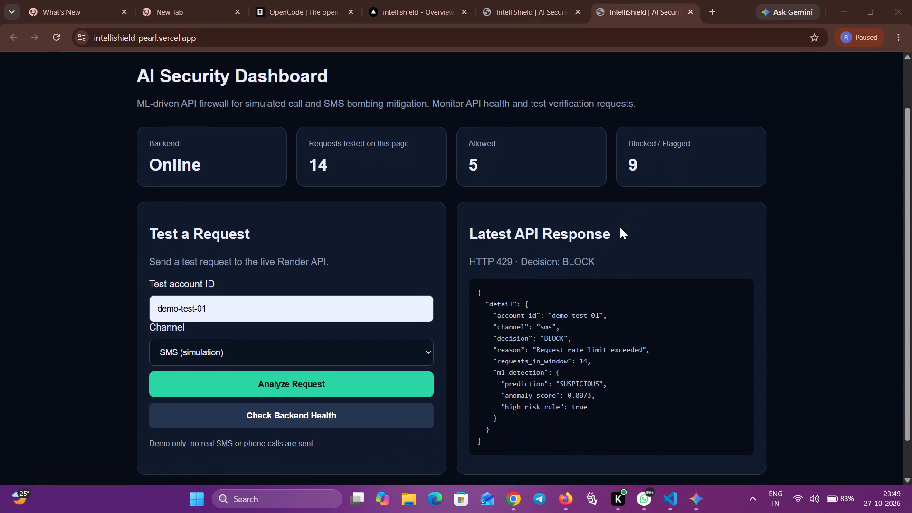
pyautogui.click(340, 379)
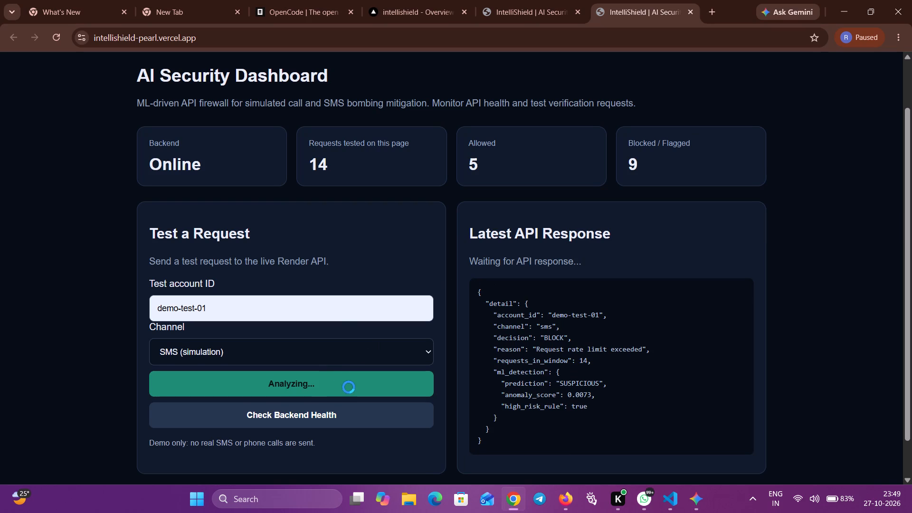